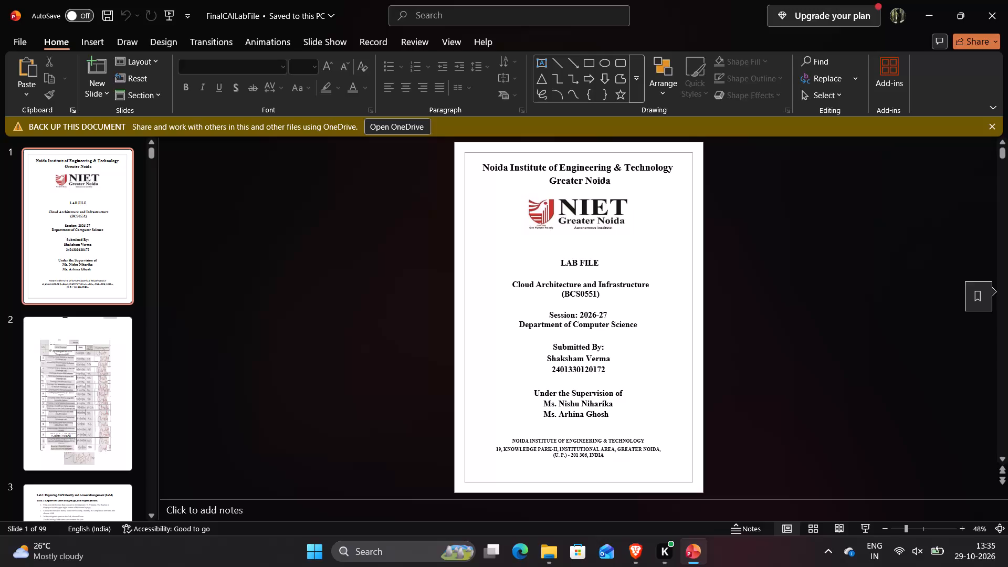
# Dismiss the OneDrive backup notice above the presentation.
pyautogui.click(992, 129)
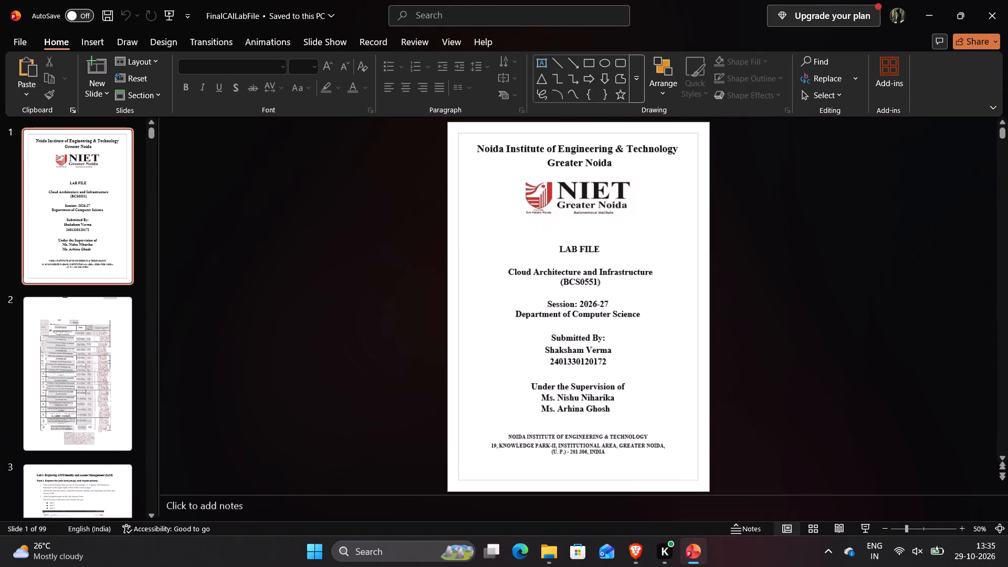
pyautogui.click(994, 106)
pyautogui.click(994, 106)
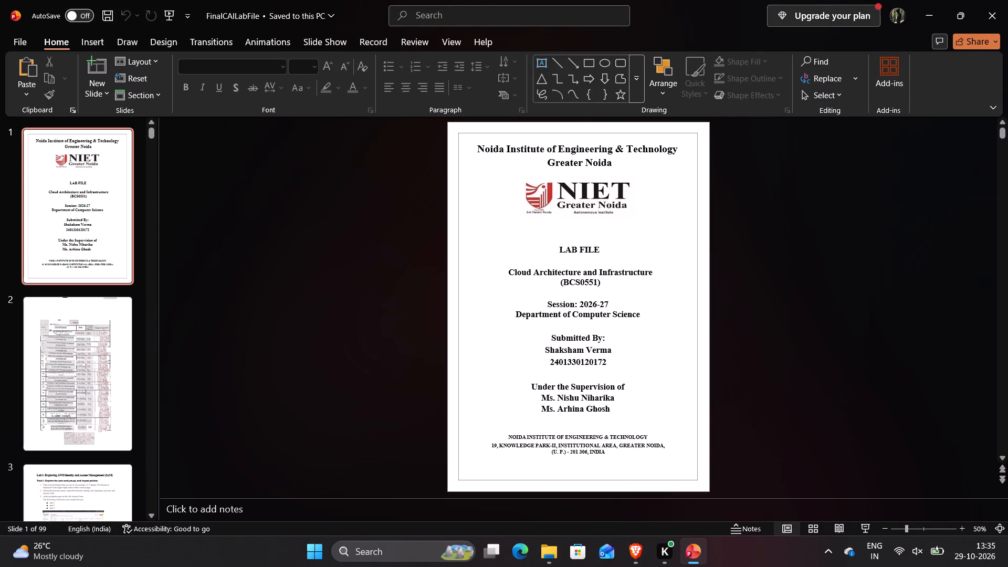
pyautogui.click(61, 47)
# On slide 46, paste the copied account header strip, move it onto the testuser screenshot's header area and shrink it.
pyautogui.scroll(-6, 439, 276)
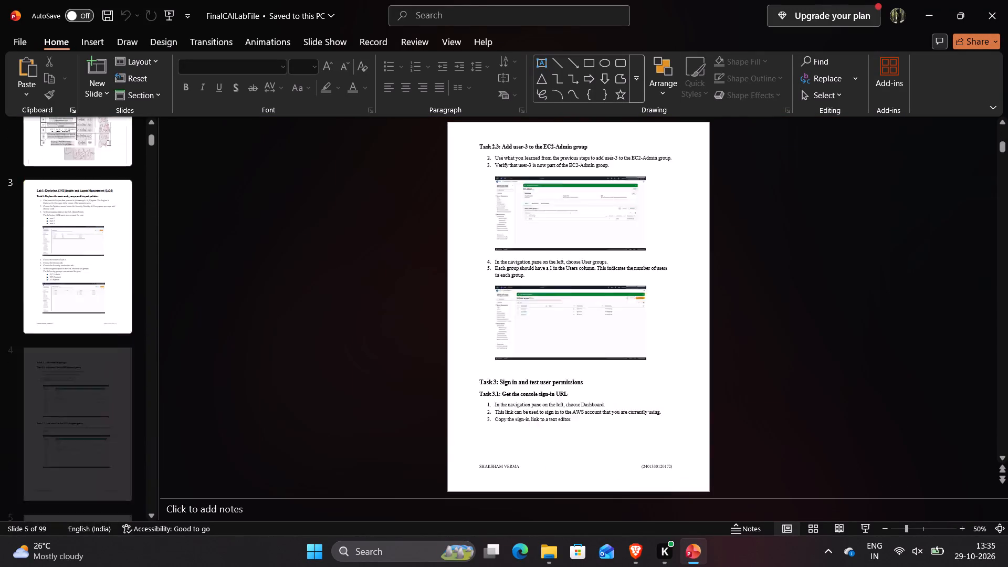
pyautogui.scroll(-5, 439, 276)
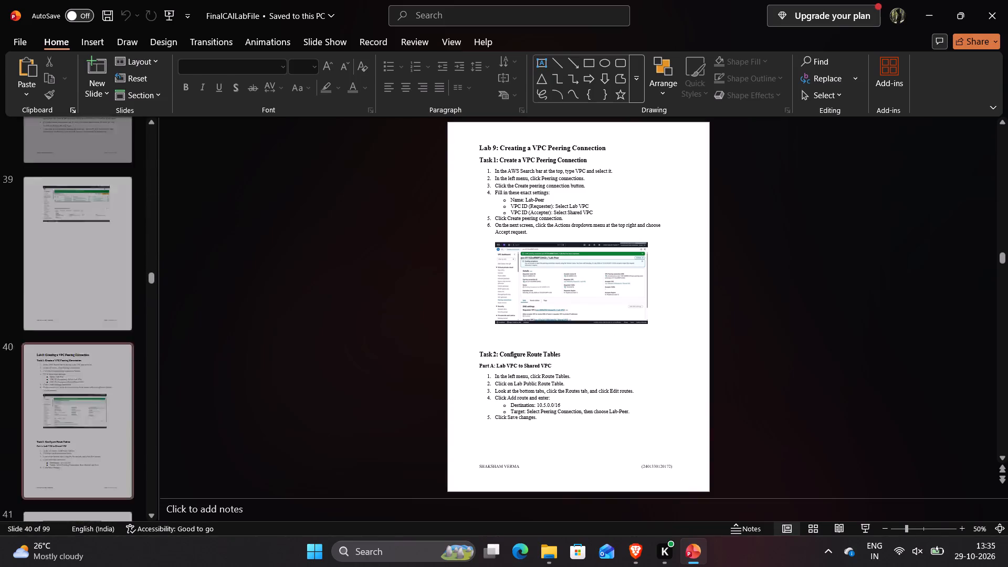
pyautogui.scroll(-1, 439, 276)
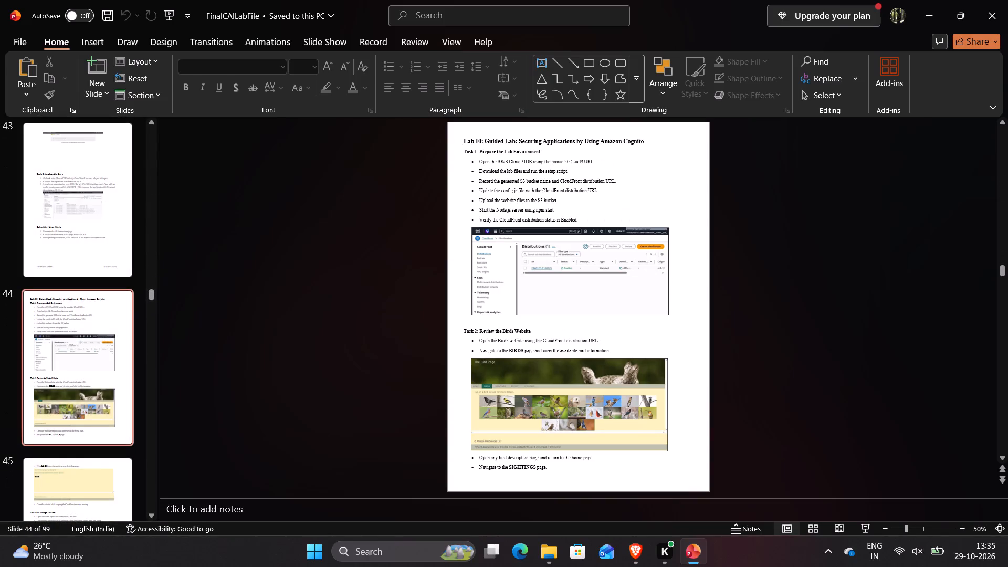
pyautogui.scroll(-1, 439, 276)
pyautogui.scroll(-1, 659, 286)
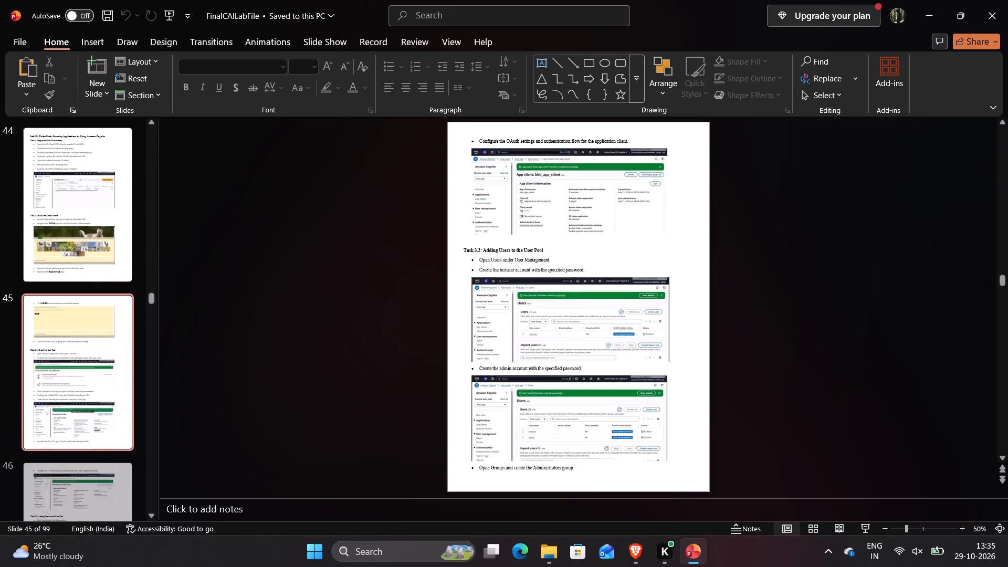
pyautogui.scroll(-1, 659, 286)
pyautogui.scroll(1, 659, 286)
pyautogui.scroll(-1, 659, 286)
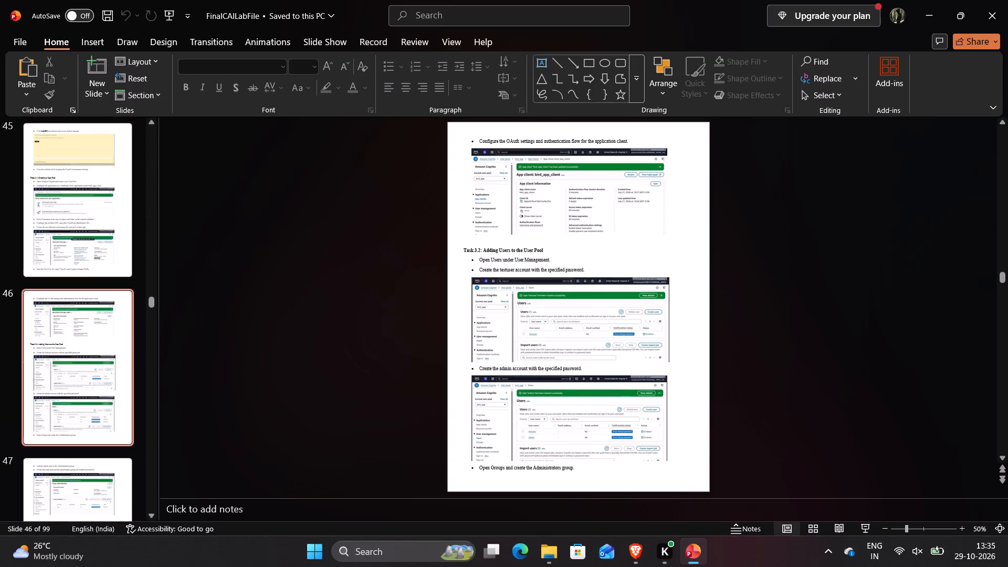
pyautogui.scroll(-1, 659, 286)
pyautogui.keyDown('ctrl'); pyautogui.scroll(4, 659, 286); pyautogui.keyUp('ctrl')
pyautogui.scroll(2, 659, 286)
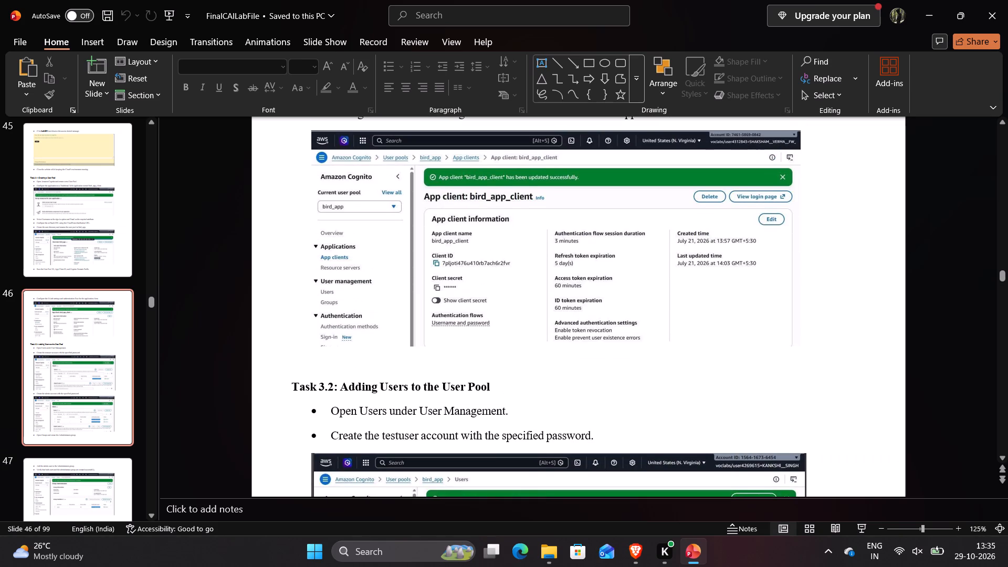
pyautogui.scroll(-2, 659, 286)
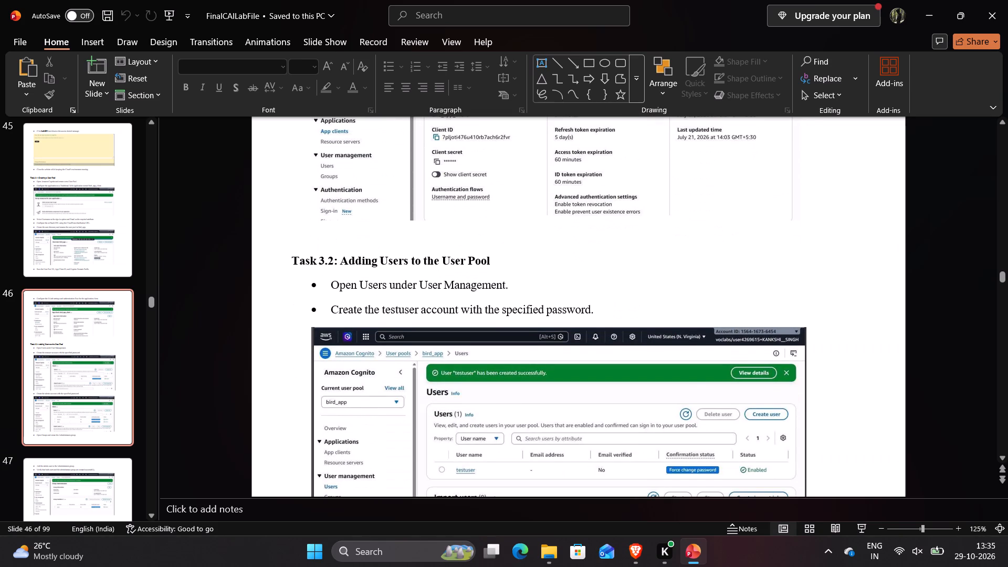
pyautogui.hotkey('ctrl', 'v')
pyautogui.moveTo(648, 399); pyautogui.dragTo(649, 395)
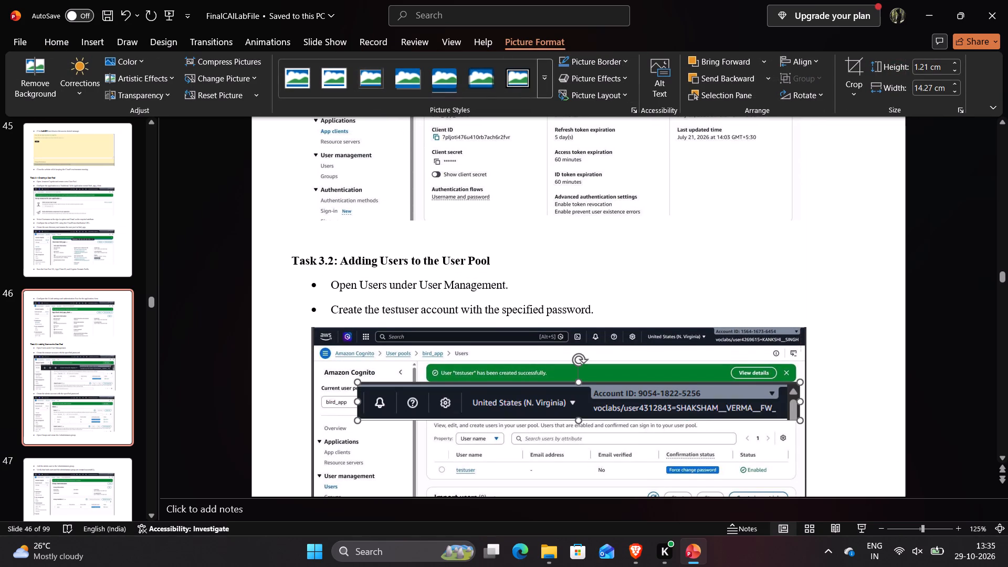
pyautogui.moveTo(649, 395); pyautogui.dragTo(667, 362)
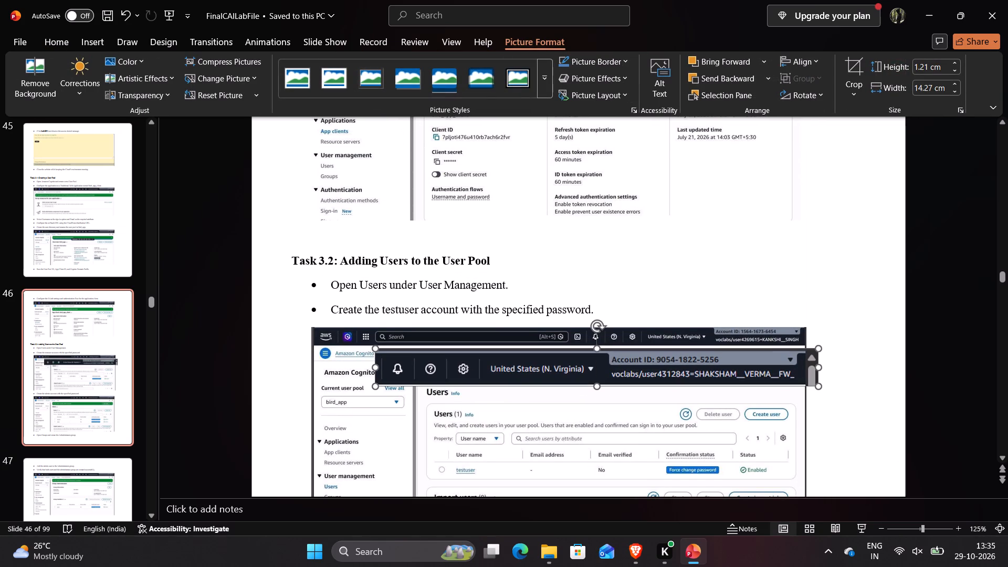
pyautogui.moveTo(377, 386); pyautogui.dragTo(420, 372)
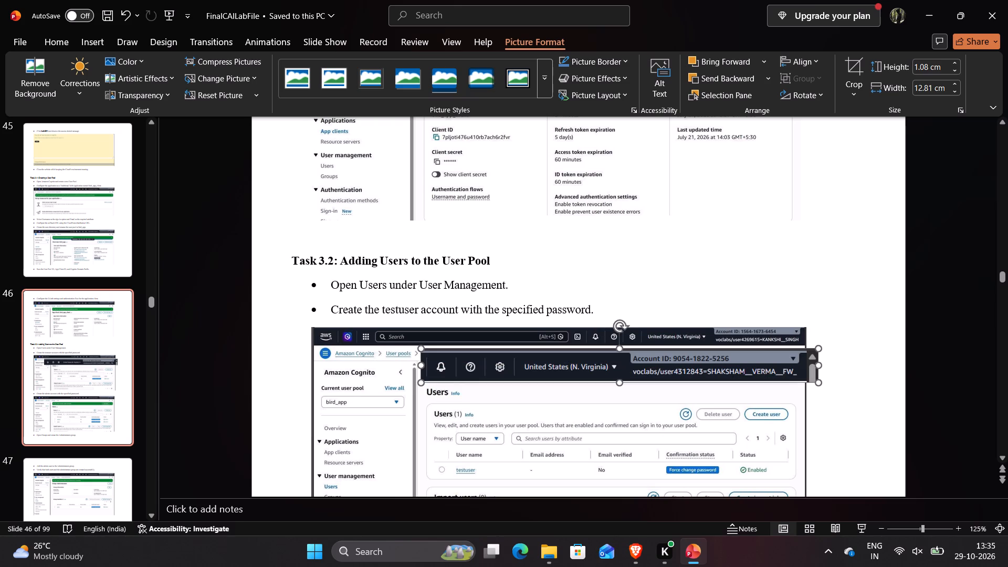
pyautogui.keyDown('ctrl'); pyautogui.scroll(4, 497, 358); pyautogui.keyUp('ctrl')
pyautogui.keyDown('ctrl'); pyautogui.scroll(-3, 497, 358); pyautogui.keyUp('ctrl')
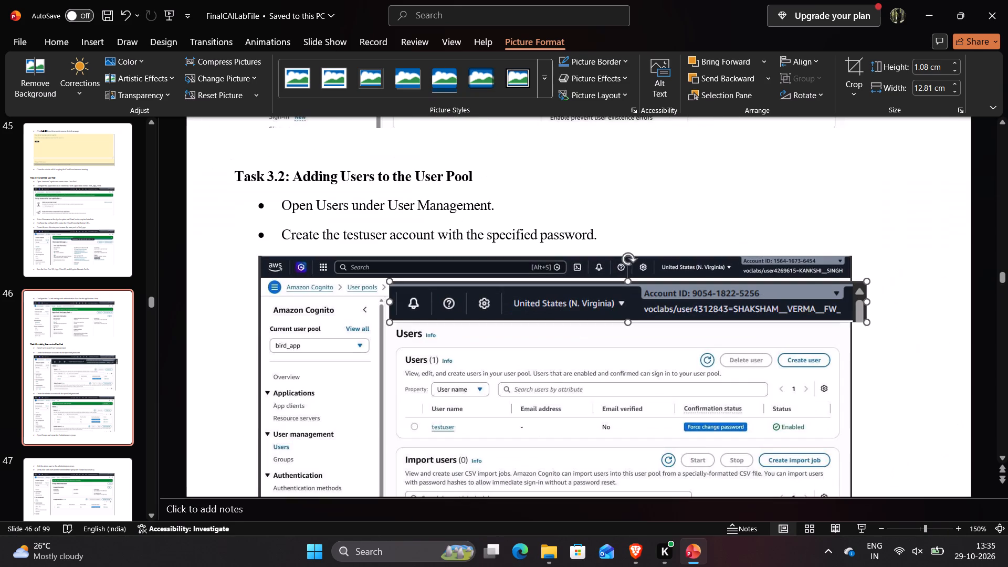
pyautogui.moveTo(391, 321); pyautogui.dragTo(441, 303)
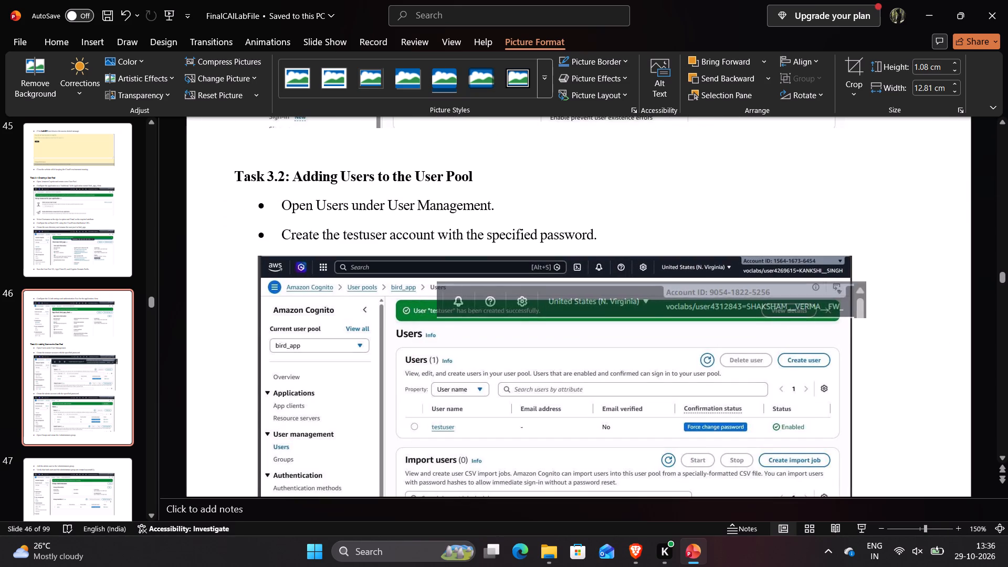
# Shrink the pasted account header strip to about 0.6 cm by 7.14 cm and align it over the testuser screenshot's original account details.
pyautogui.moveTo(441, 303); pyautogui.dragTo(547, 283)
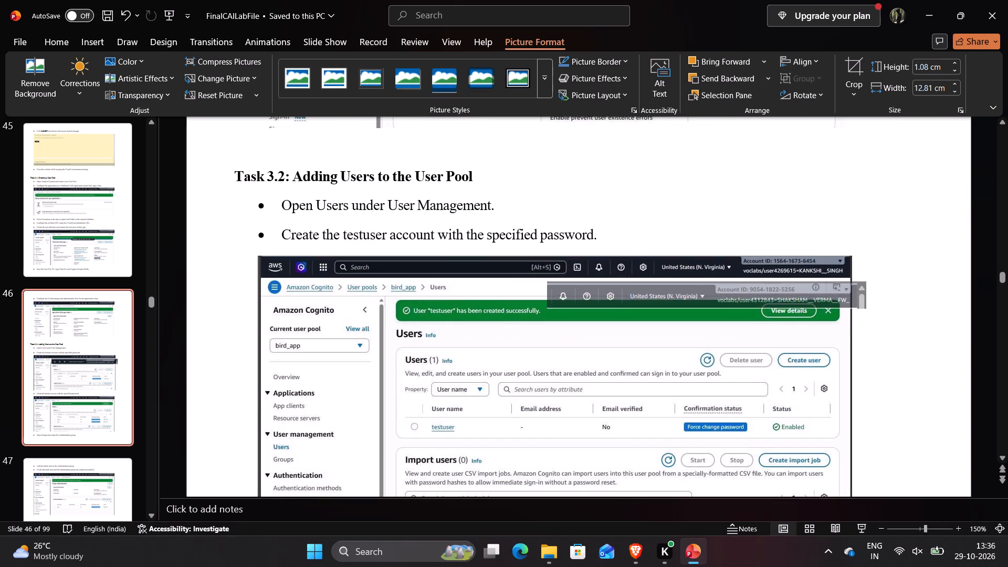
pyautogui.moveTo(547, 283); pyautogui.dragTo(547, 283)
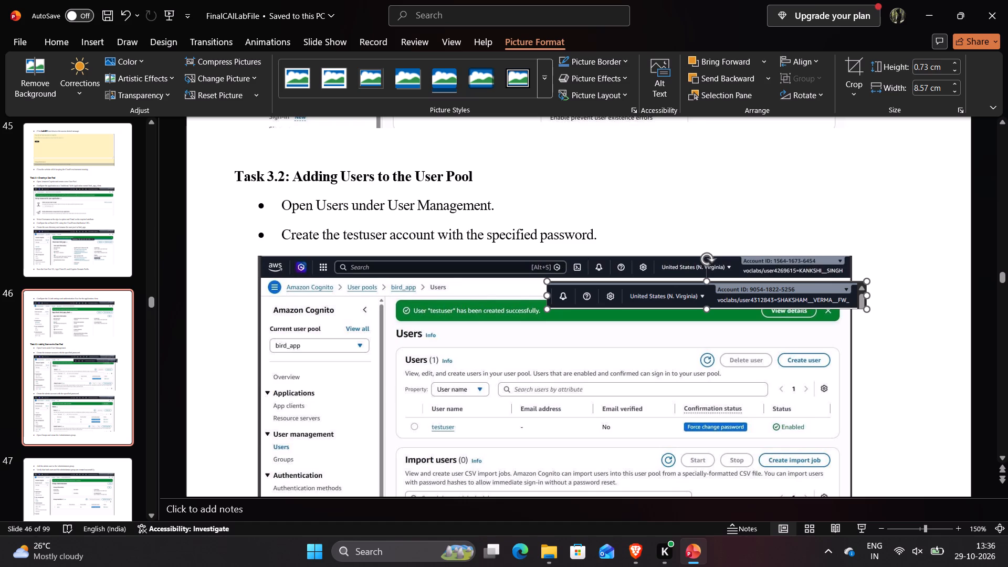
pyautogui.moveTo(627, 297); pyautogui.dragTo(608, 293)
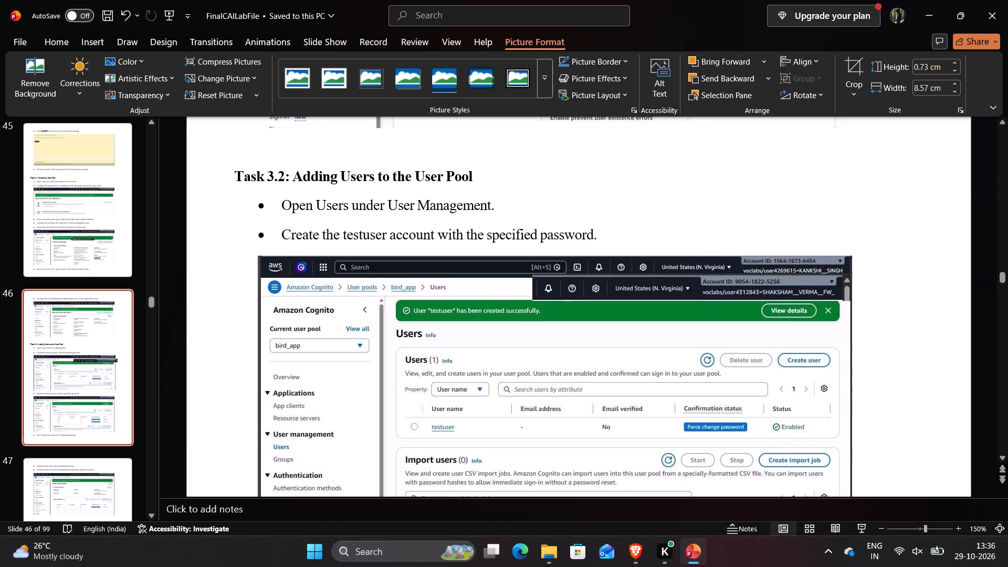
pyautogui.moveTo(608, 293); pyautogui.dragTo(614, 275)
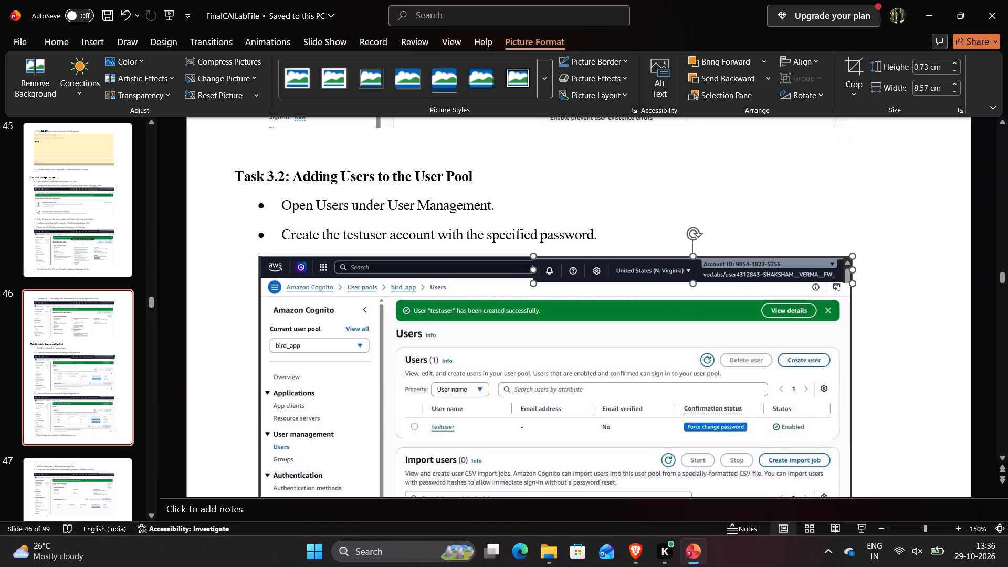
pyautogui.moveTo(534, 285); pyautogui.dragTo(576, 274)
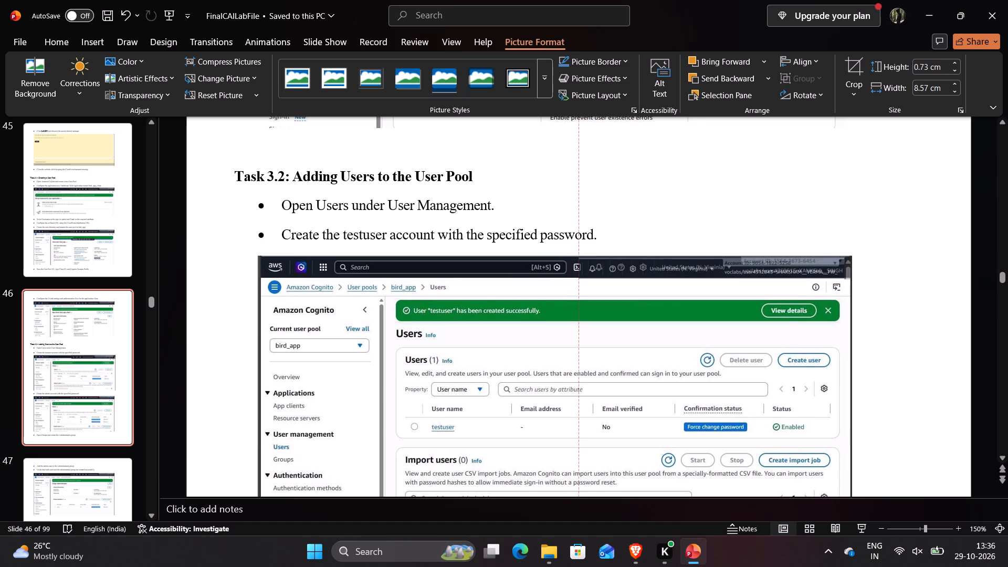
pyautogui.moveTo(576, 274); pyautogui.dragTo(584, 274)
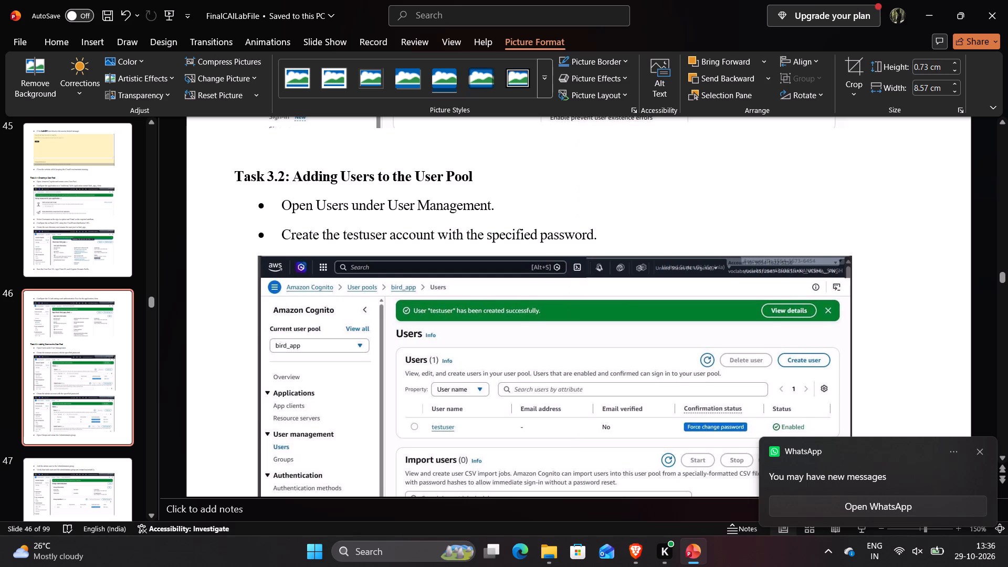
pyautogui.moveTo(584, 274); pyautogui.dragTo(589, 275)
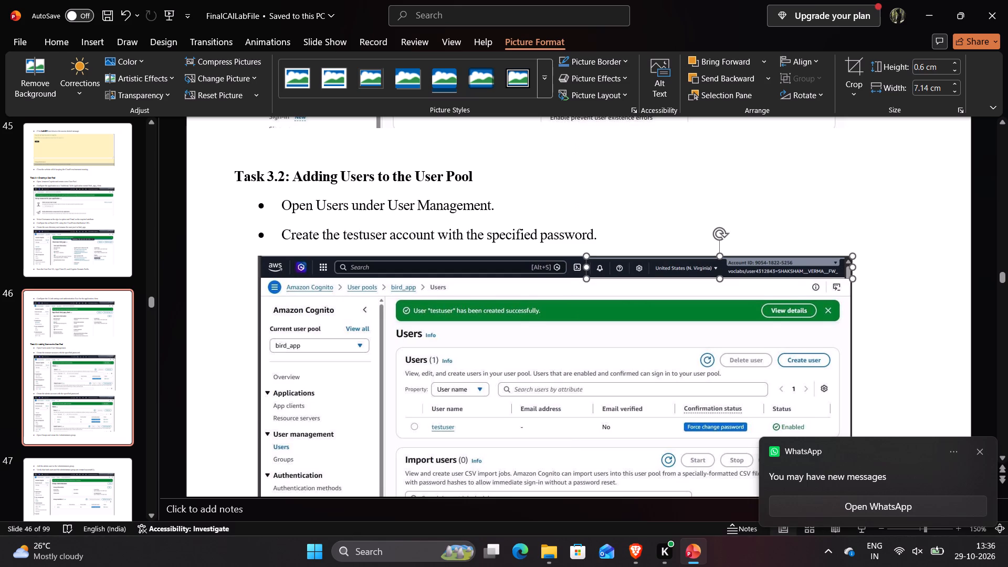
pyautogui.click(912, 281)
pyautogui.click(839, 270)
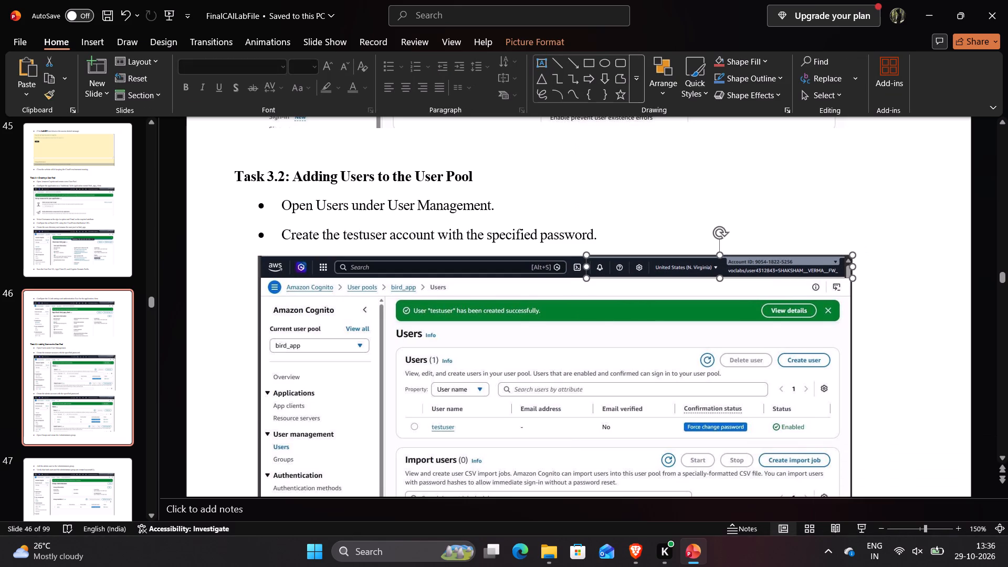
pyautogui.click(969, 315)
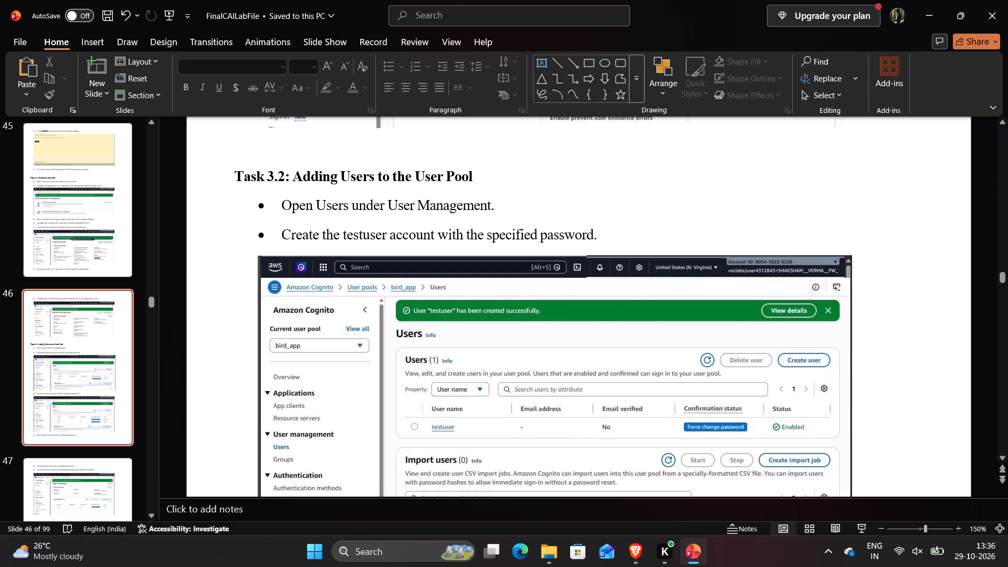
pyautogui.click(786, 268)
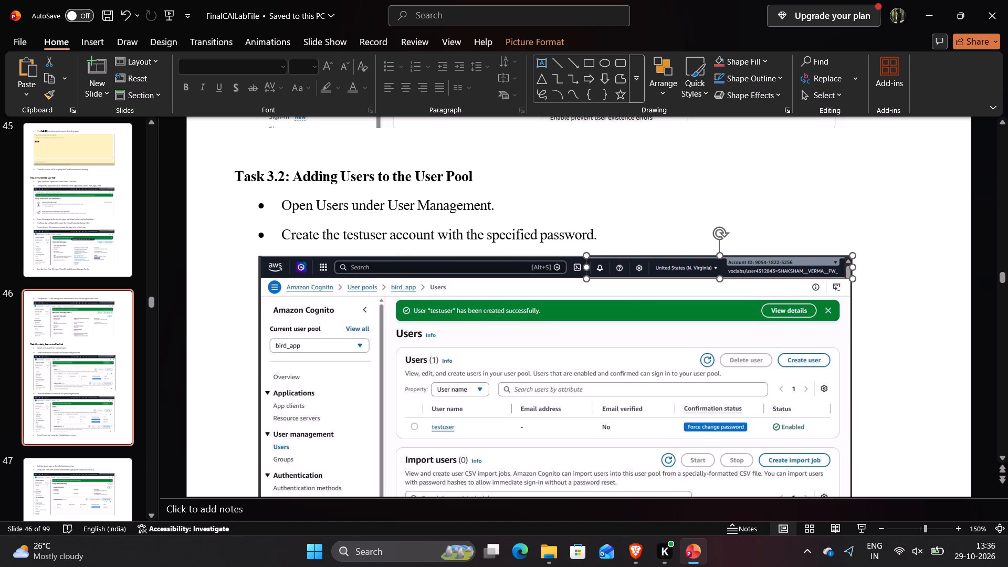
pyautogui.click(888, 280)
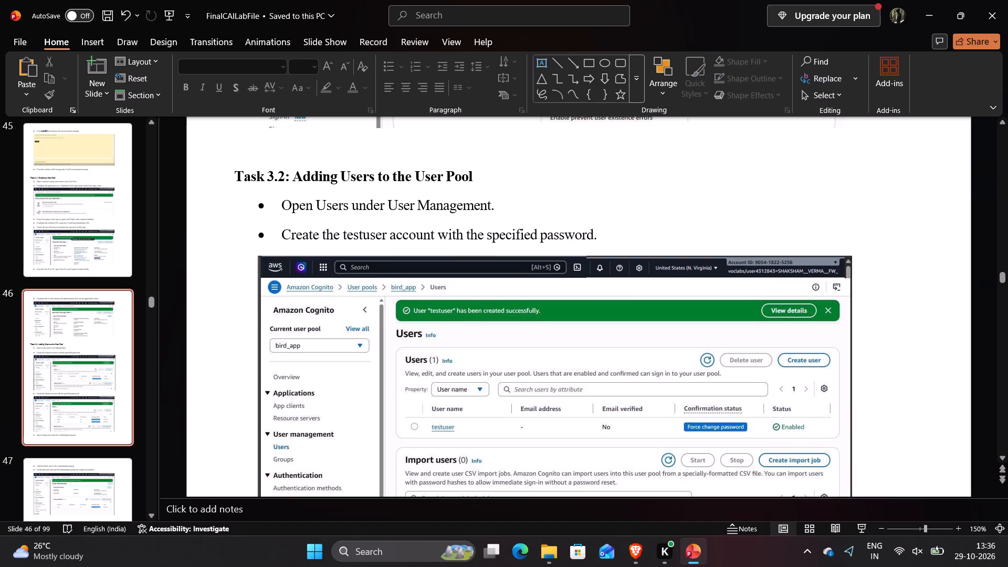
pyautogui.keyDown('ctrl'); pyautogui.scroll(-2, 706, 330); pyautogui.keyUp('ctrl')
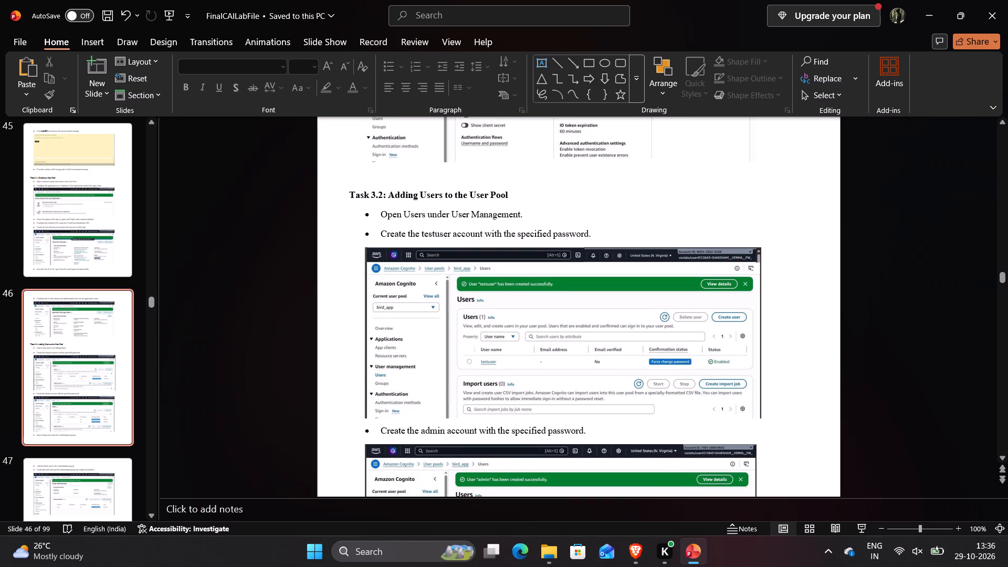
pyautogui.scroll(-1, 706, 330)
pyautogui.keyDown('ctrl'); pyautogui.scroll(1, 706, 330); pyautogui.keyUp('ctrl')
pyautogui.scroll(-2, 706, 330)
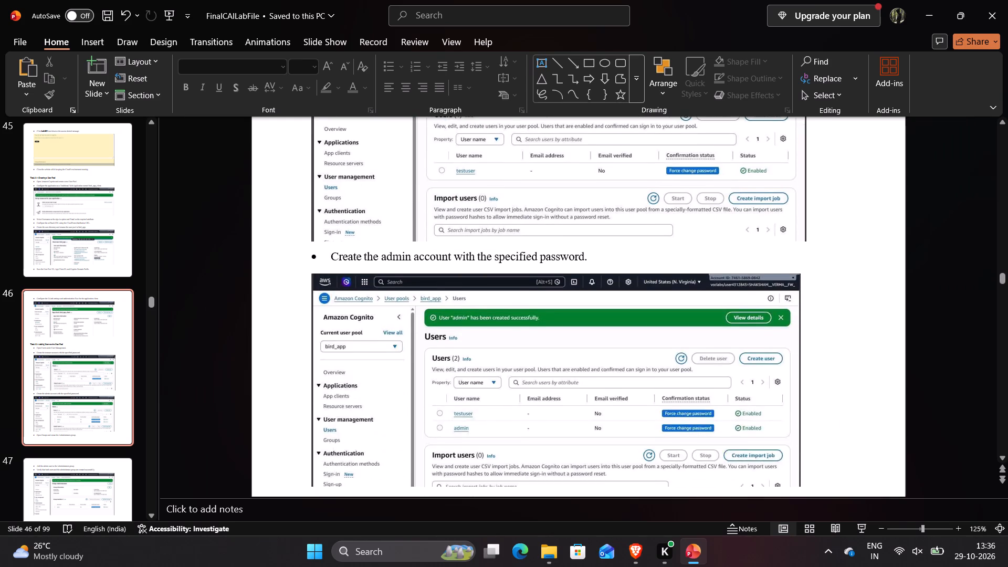
# Examine the account labels in the screenshot headers from slide 46 through slide 52.
pyautogui.scroll(-8, 706, 330)
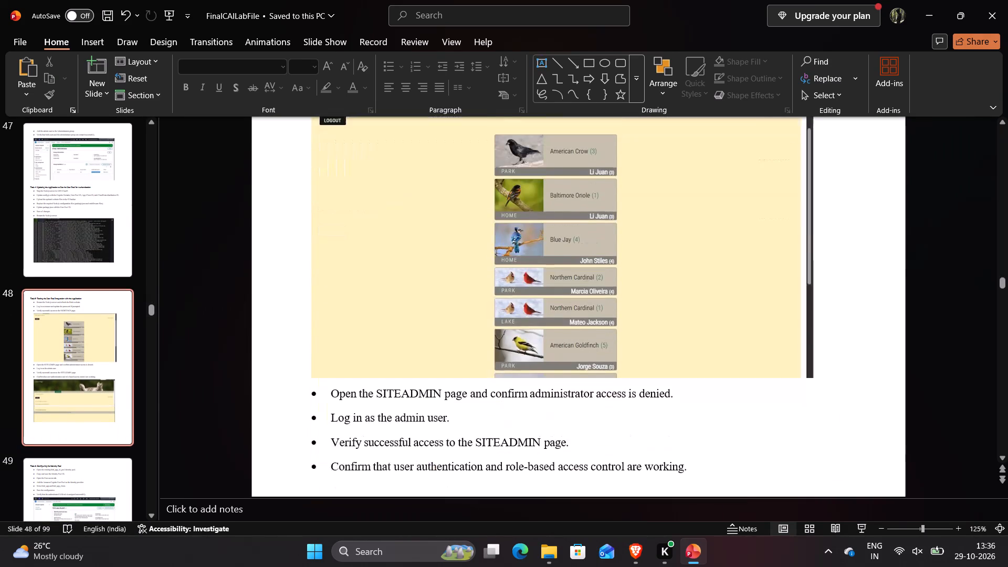
pyautogui.scroll(-16, 706, 330)
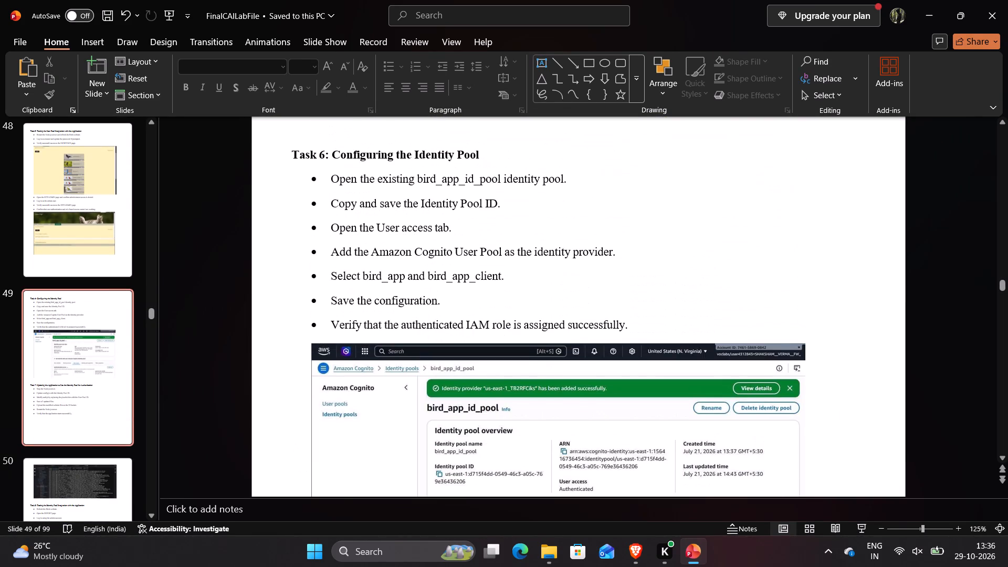
pyautogui.scroll(-8, 706, 330)
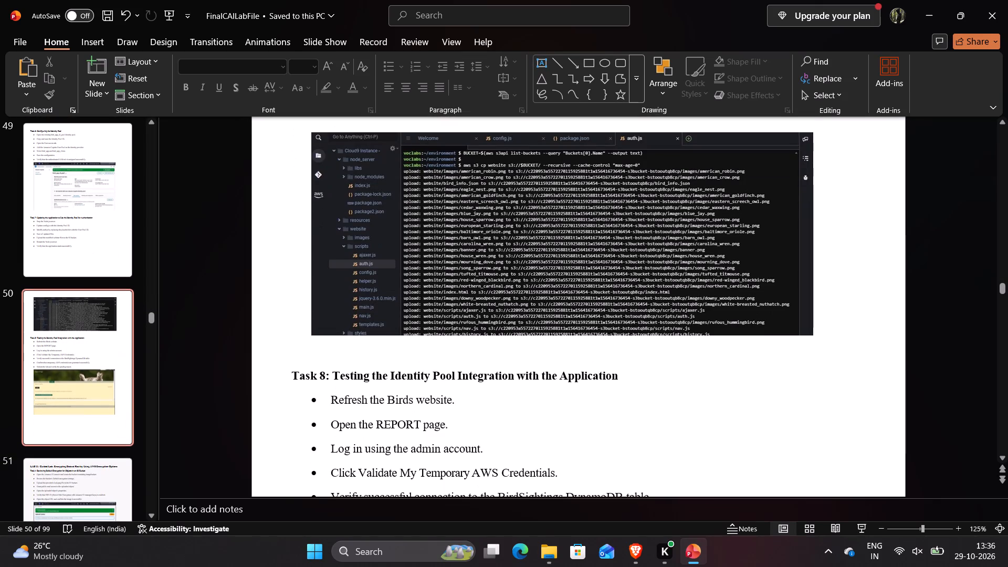
pyautogui.scroll(-4, 706, 330)
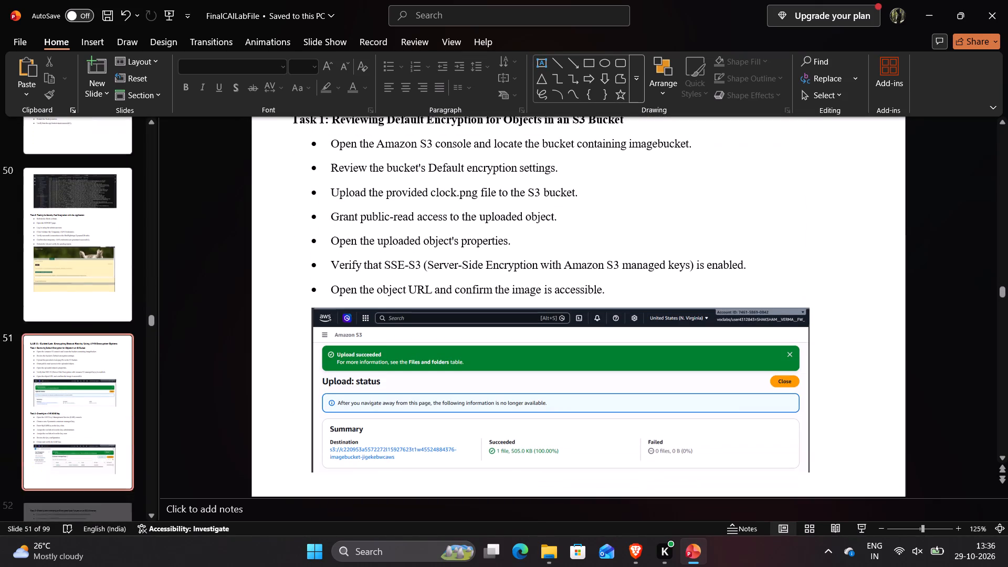
pyautogui.scroll(-3, 706, 330)
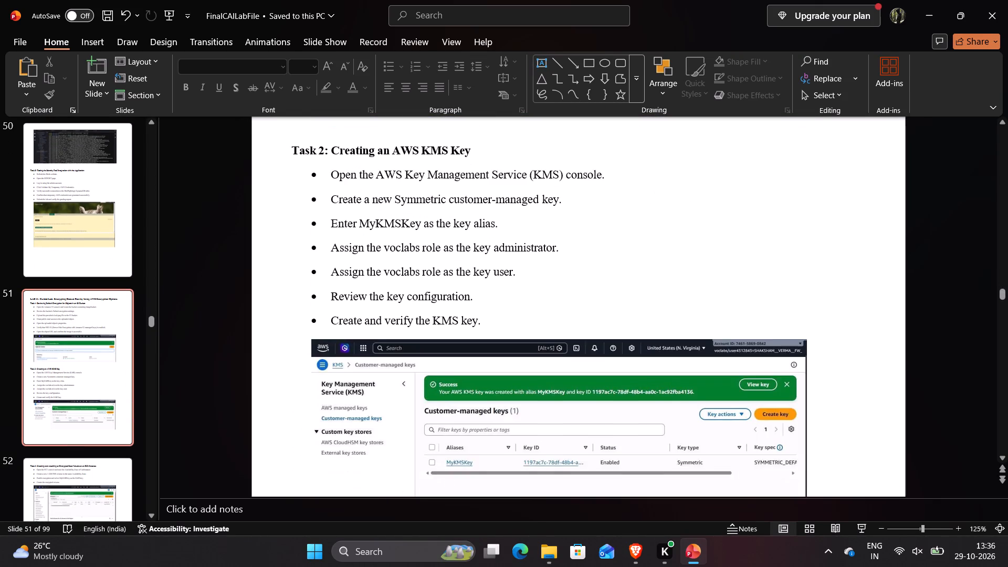
pyautogui.scroll(-5, 706, 330)
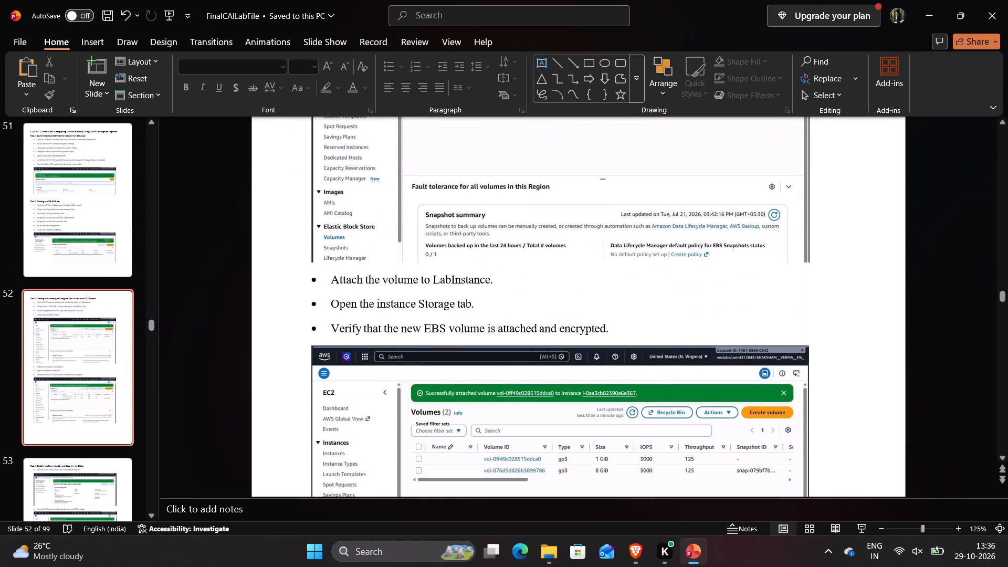
pyautogui.scroll(1, 706, 330)
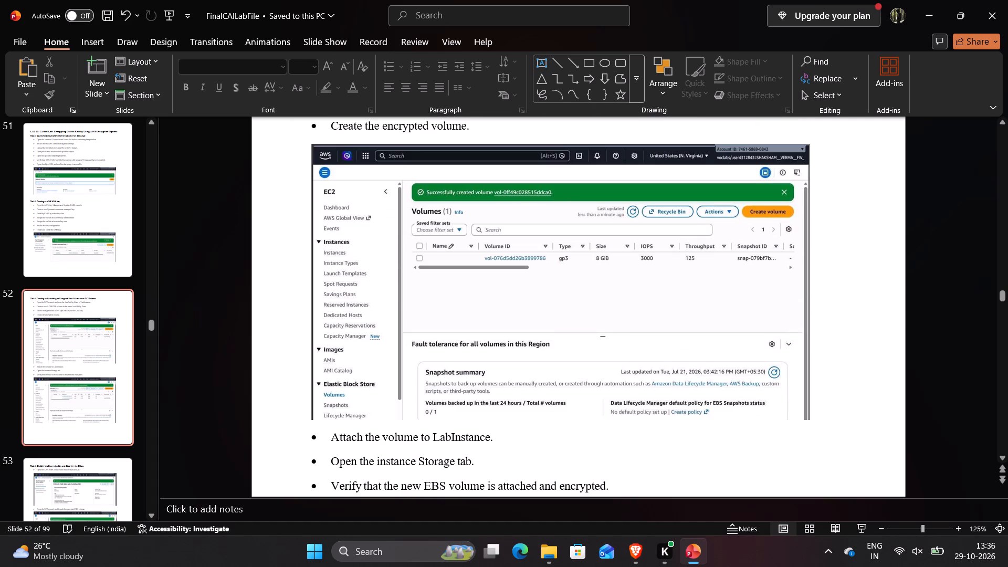
pyautogui.scroll(1, 706, 330)
# On slide 53, paste the account header strip over the detached-volume screenshot's header and shrink it to about 0.61 by 7.23 cm.
pyautogui.scroll(-5, 680, 349)
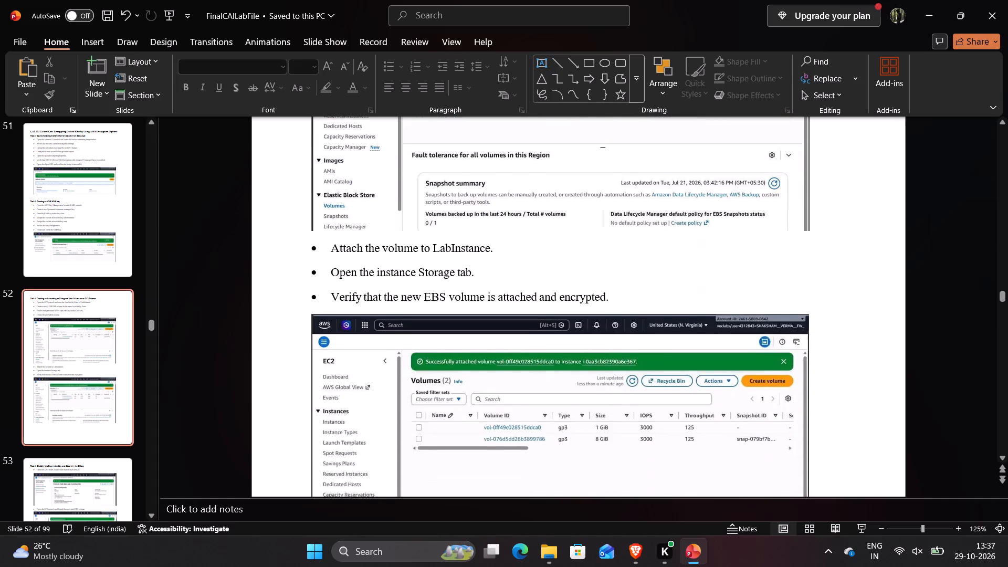
pyautogui.scroll(-5, 680, 349)
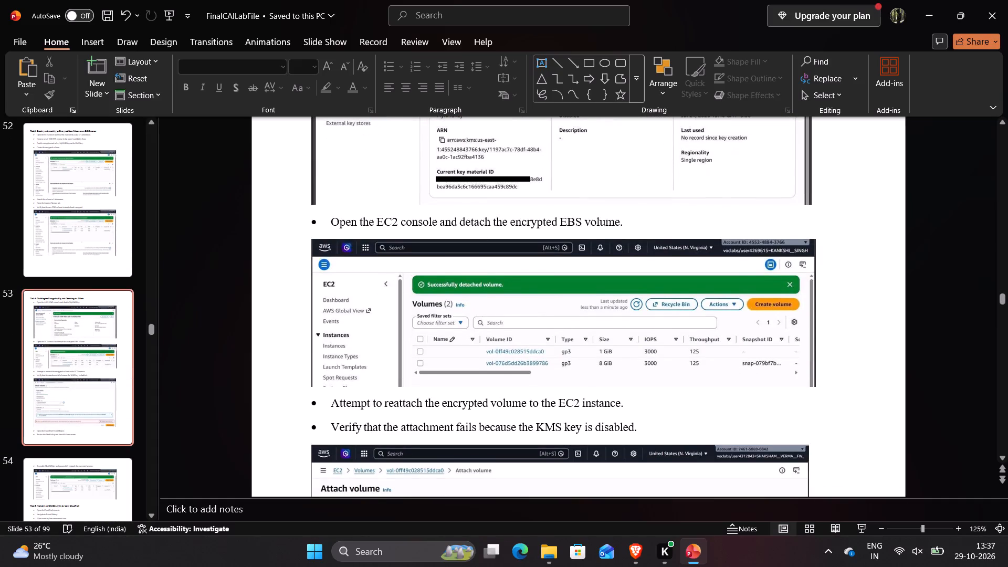
pyautogui.scroll(-1, 680, 349)
pyautogui.hotkey('ctrl', 'v')
pyautogui.moveTo(679, 375); pyautogui.dragTo(697, 254)
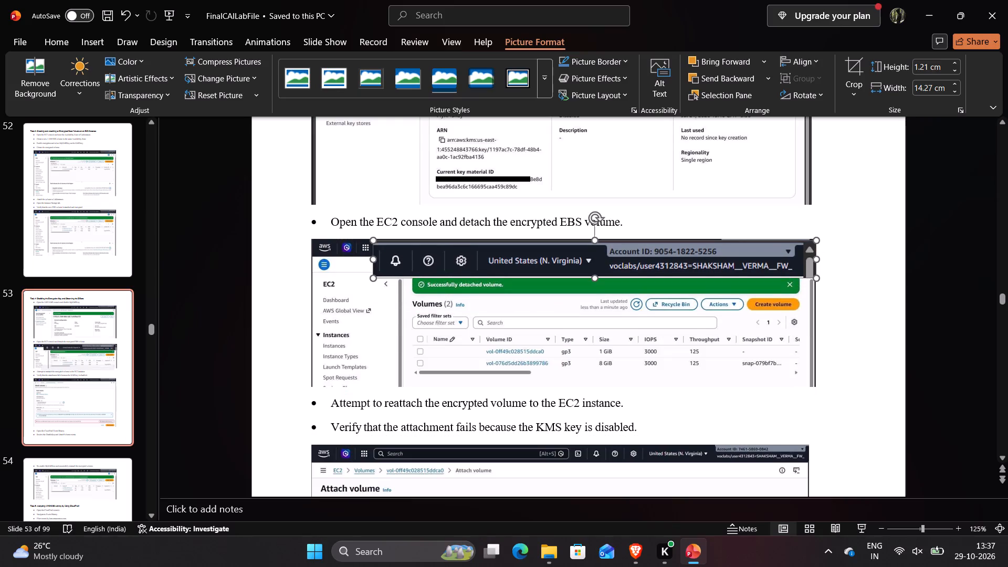
pyautogui.moveTo(371, 278); pyautogui.dragTo(589, 251)
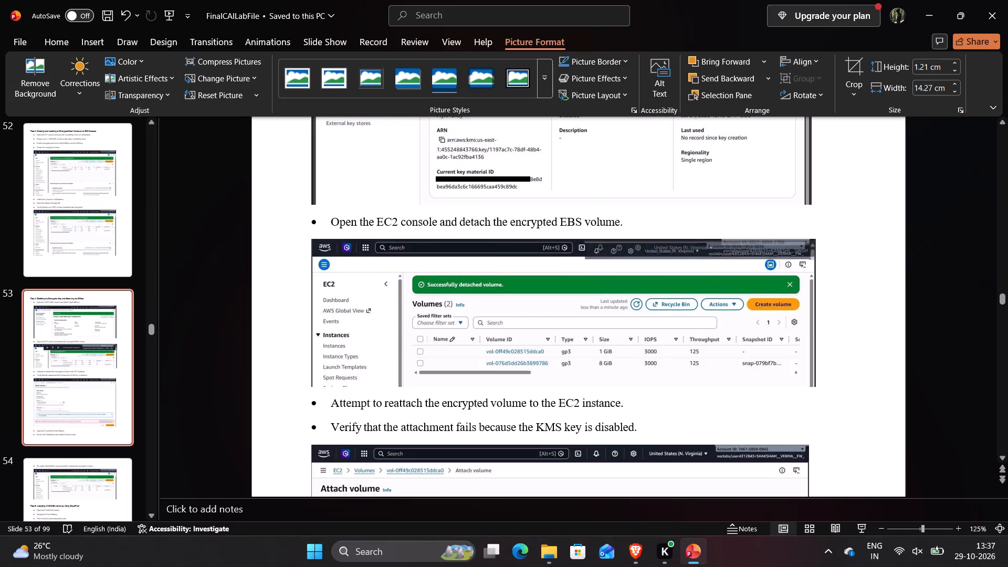
pyautogui.moveTo(589, 251); pyautogui.dragTo(591, 247)
pyautogui.click(624, 247)
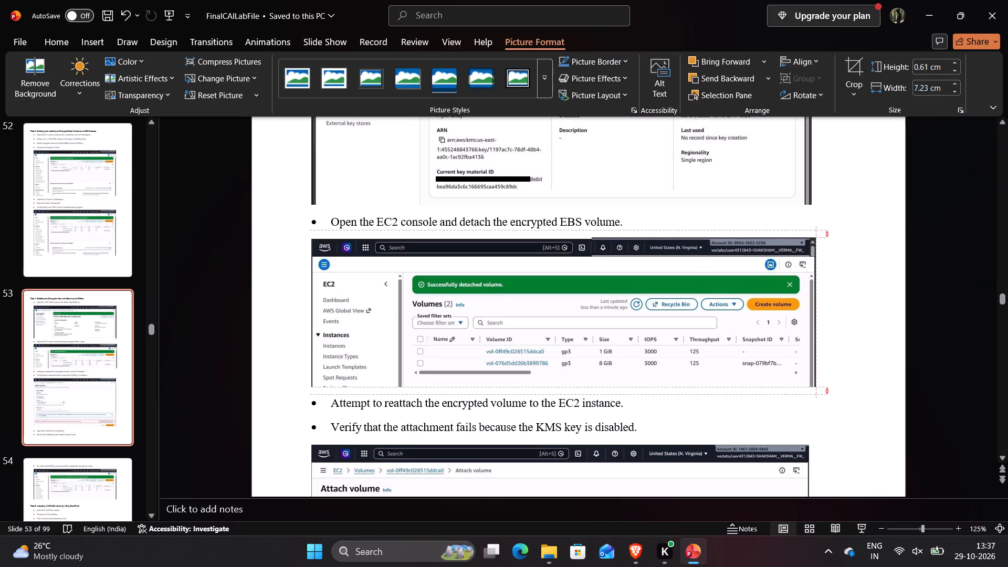
# Fine-tune the pasted strip's position so it lines up with the header bar of the detached-volume screenshot.
pyautogui.keyDown('ctrl'); pyautogui.scroll(2, 624, 243); pyautogui.keyUp('ctrl')
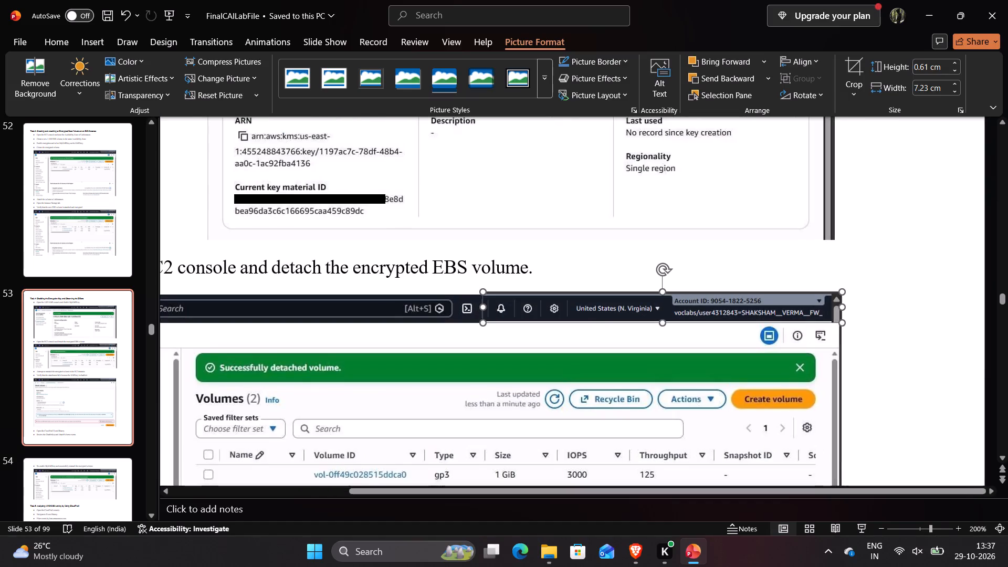
pyautogui.moveTo(632, 302); pyautogui.dragTo(629, 309)
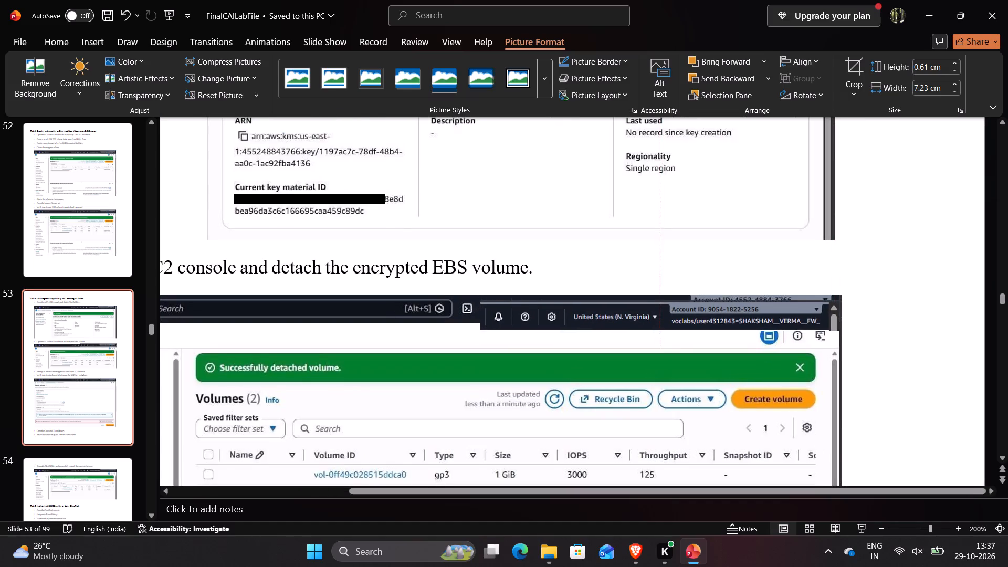
pyautogui.moveTo(629, 309); pyautogui.dragTo(636, 304)
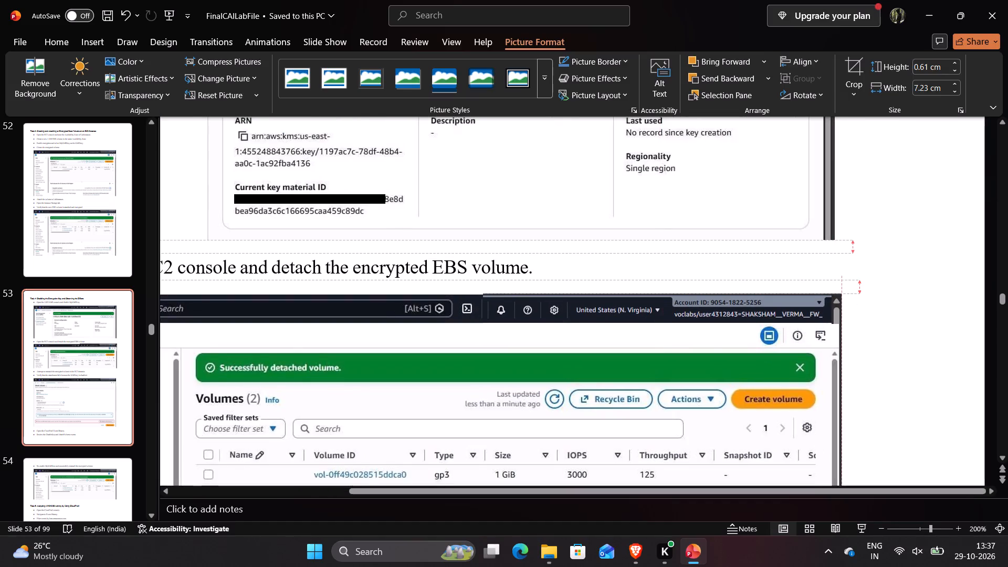
pyautogui.moveTo(636, 304); pyautogui.dragTo(637, 304)
pyautogui.click(871, 335)
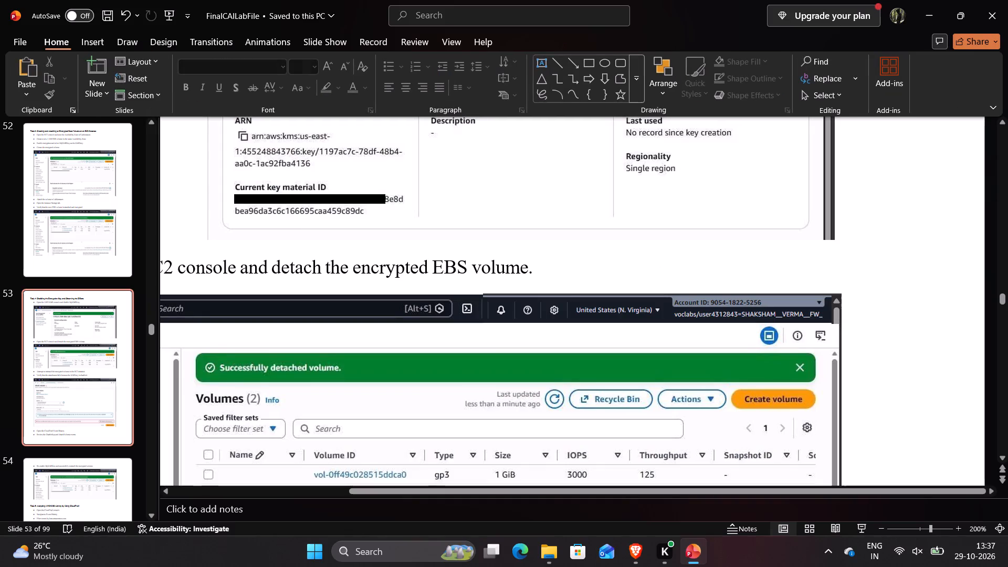
# Widen the pasted header strip slightly toward the search bar on the detached-volume screenshot, keeping its other end in place.
pyautogui.click(493, 313)
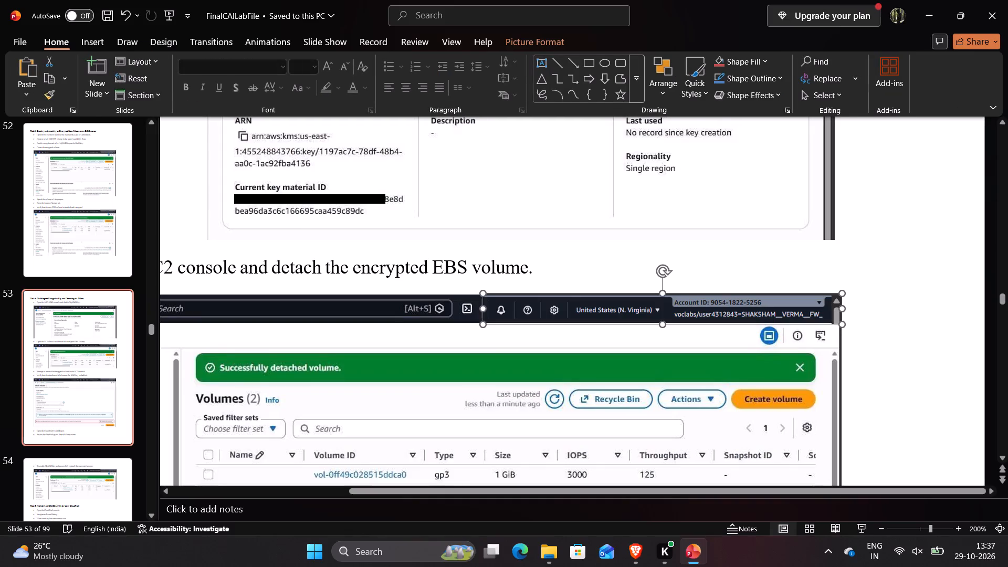
pyautogui.moveTo(485, 323); pyautogui.dragTo(479, 321)
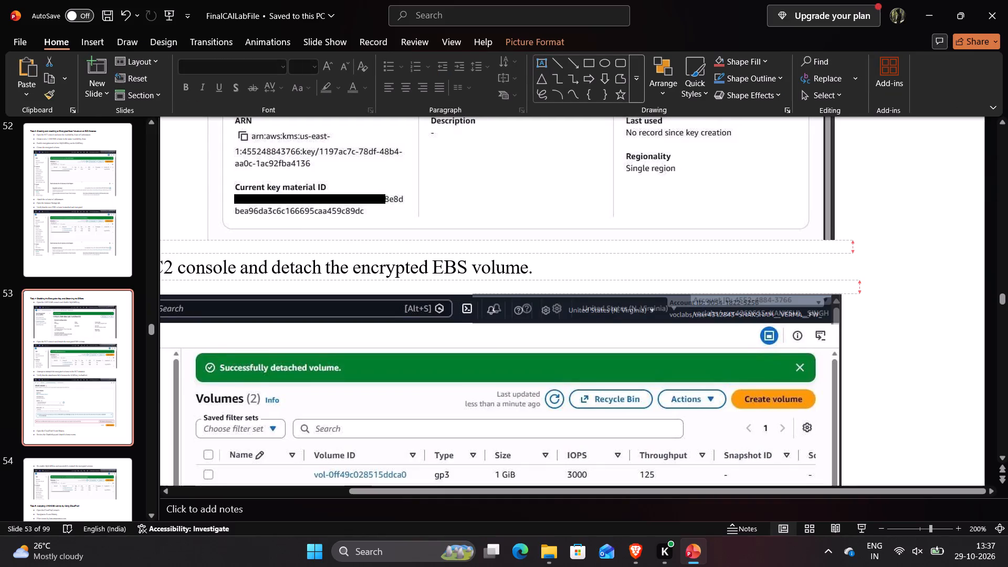
pyautogui.moveTo(479, 321); pyautogui.dragTo(496, 317)
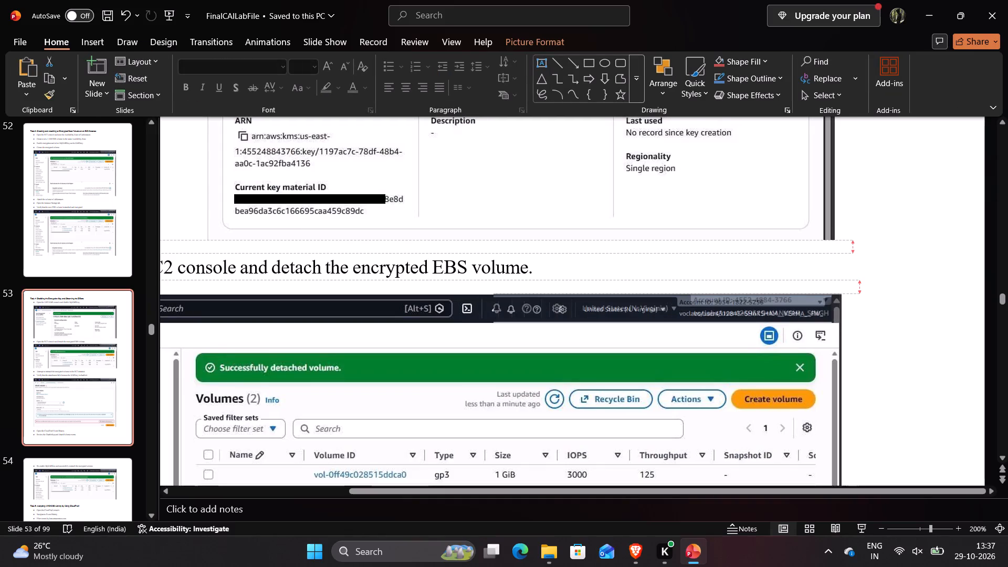
pyautogui.moveTo(496, 317); pyautogui.dragTo(476, 317)
pyautogui.click(507, 309)
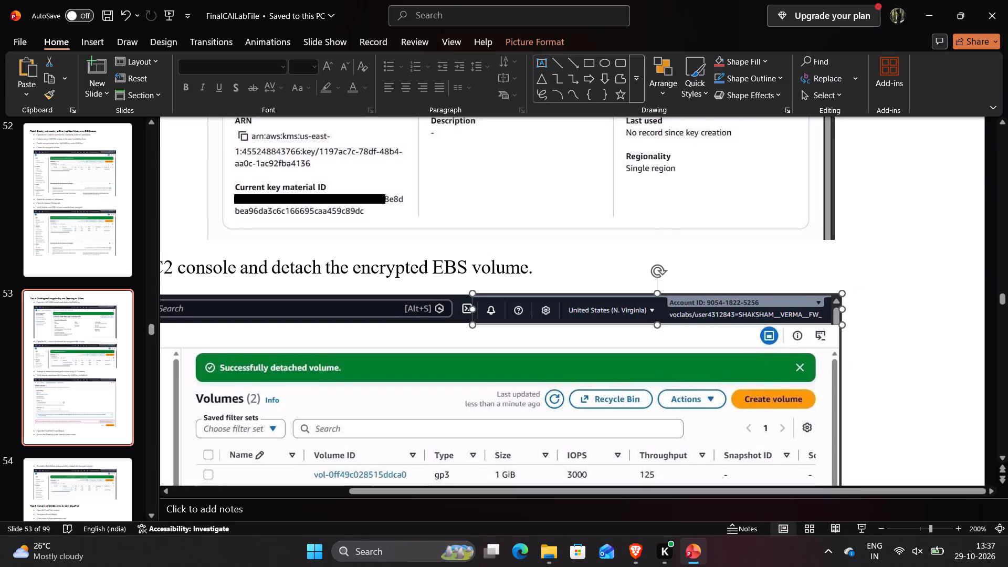
# Examine the account labels in the screenshot headers from slide 53 through slide 55.
pyautogui.click(917, 383)
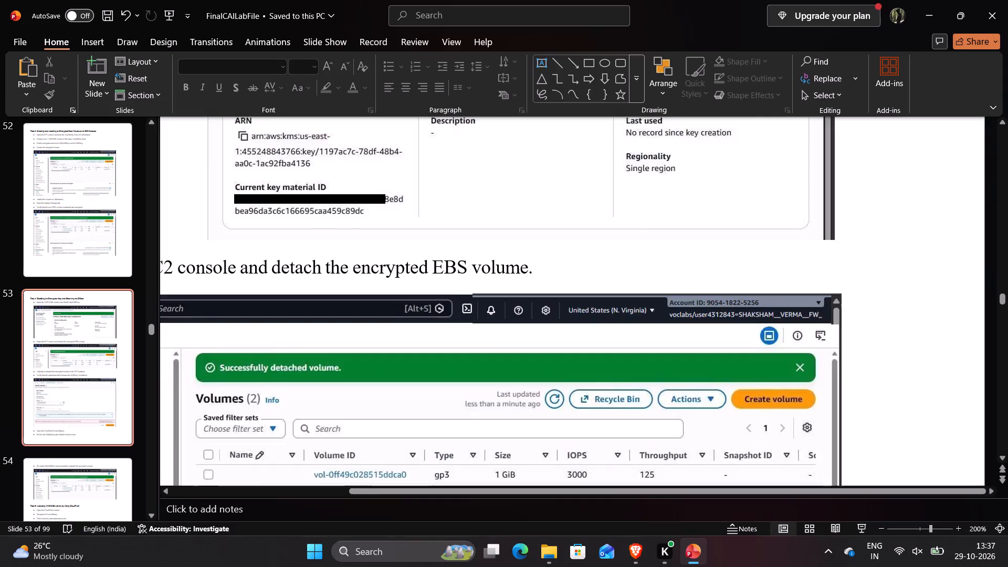
pyautogui.keyDown('ctrl'); pyautogui.scroll(-3, 736, 376); pyautogui.keyUp('ctrl')
pyautogui.keyDown('ctrl'); pyautogui.scroll(1, 736, 376); pyautogui.keyUp('ctrl')
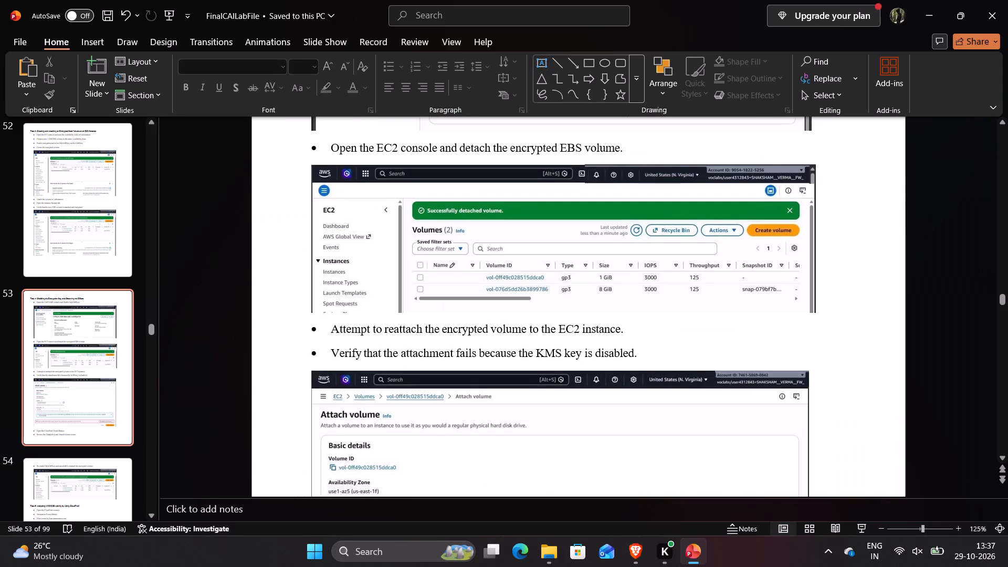
pyautogui.scroll(-7, 736, 376)
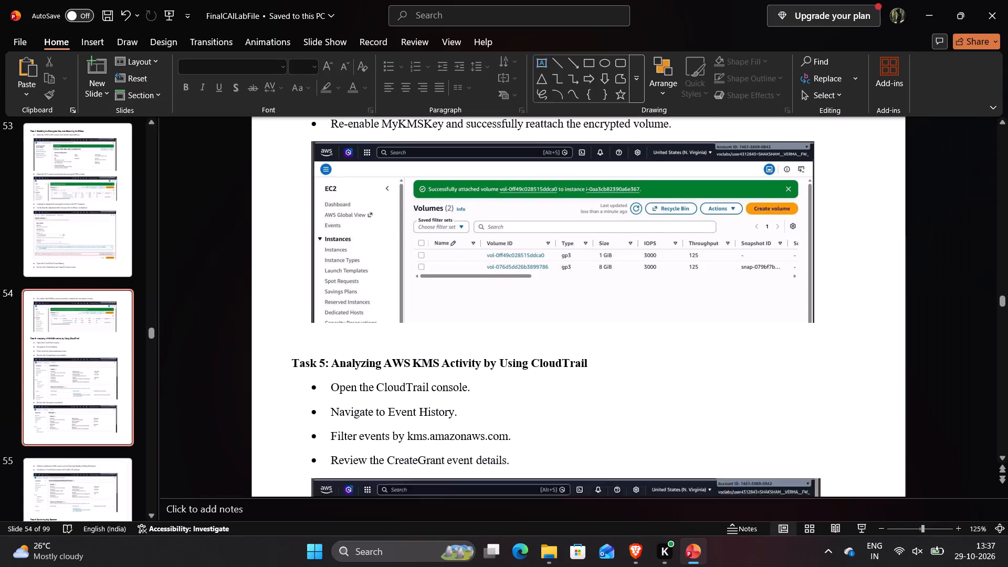
pyautogui.scroll(-9, 736, 376)
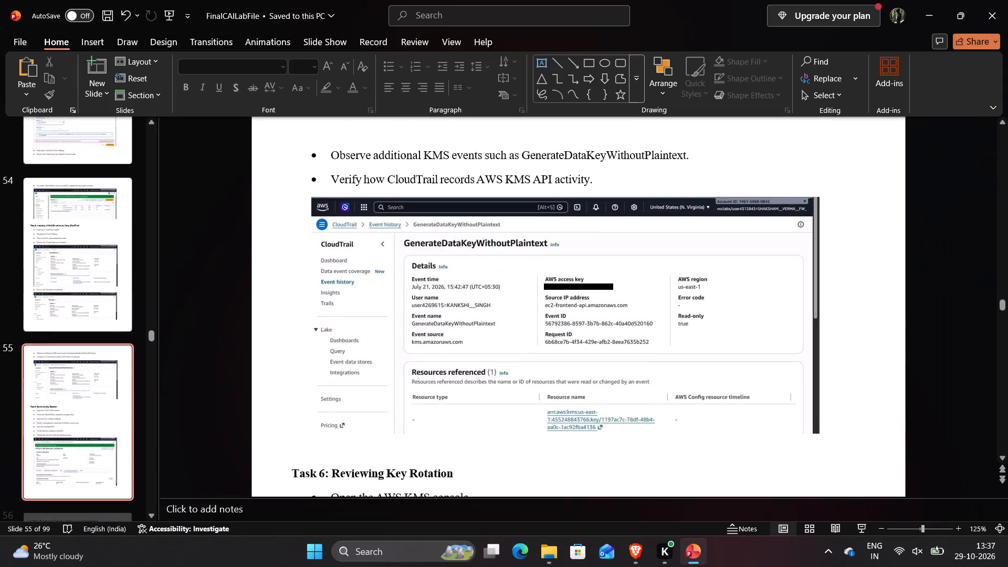
pyautogui.scroll(-3, 736, 376)
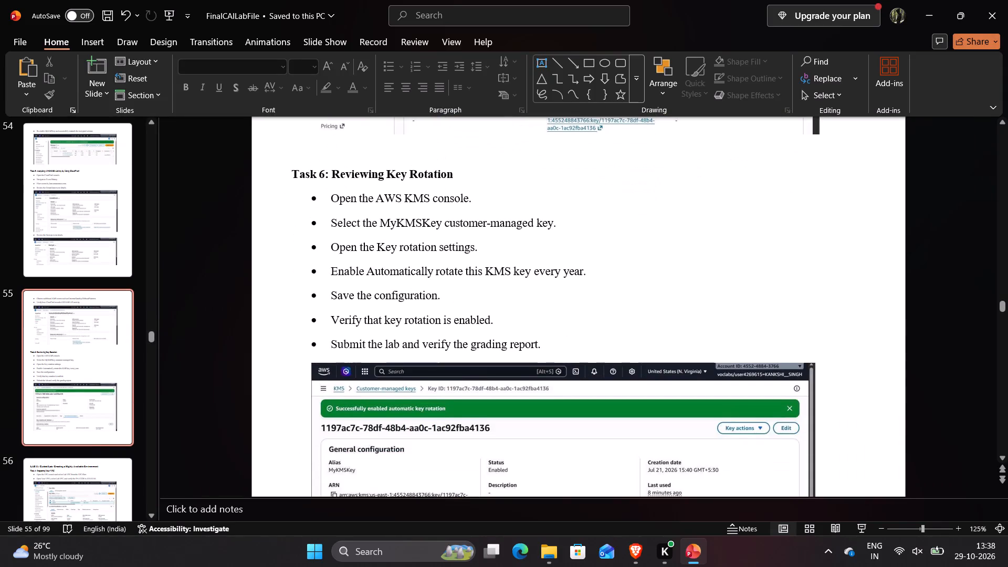
# On slide 55, paste the account header strip over the key-rotation screenshot's header and shrink it to about 0.63 by 7.39 cm.
pyautogui.hotkey('ctrl', 'v')
pyautogui.moveTo(716, 271); pyautogui.dragTo(733, 386)
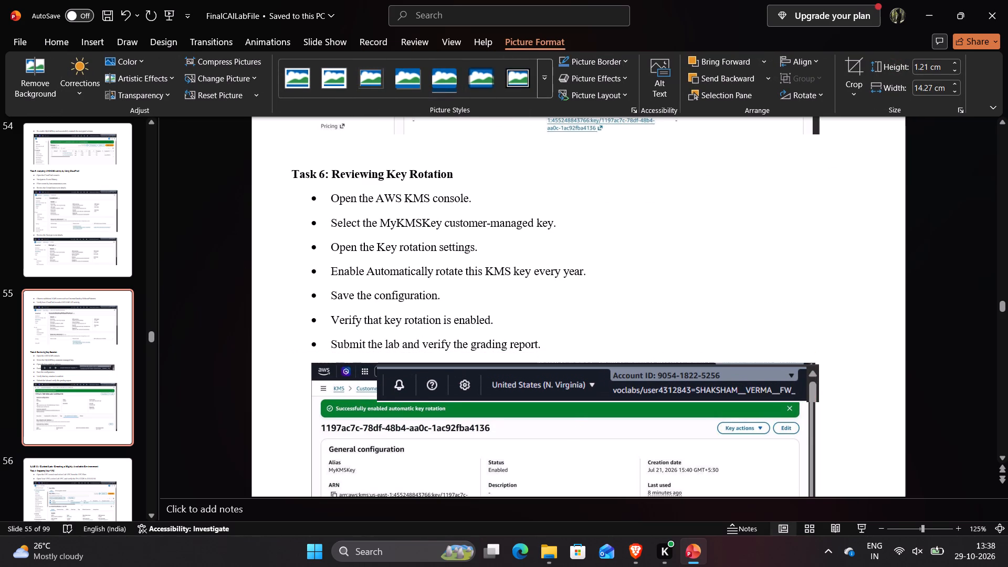
pyautogui.moveTo(733, 386); pyautogui.dragTo(731, 383)
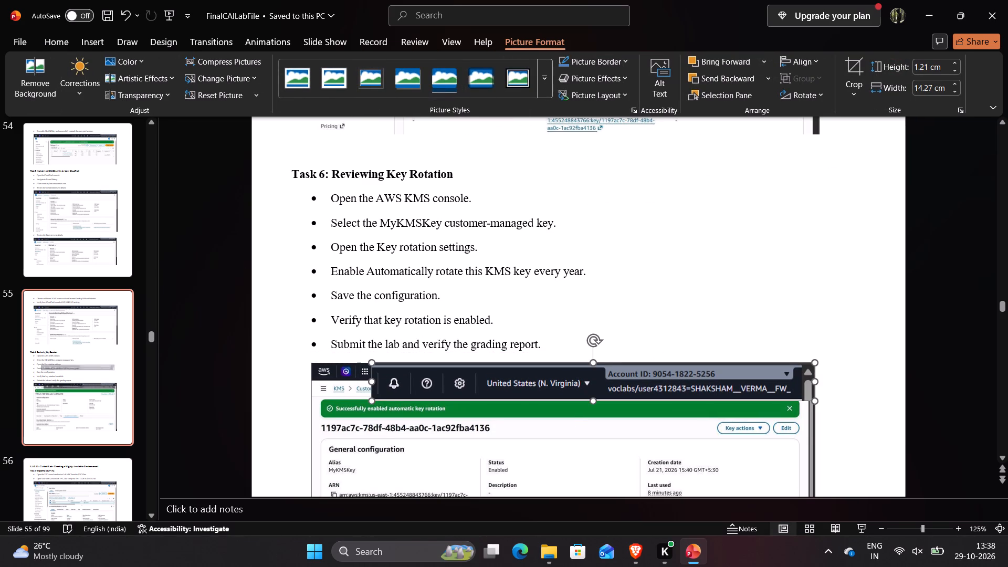
pyautogui.moveTo(372, 400); pyautogui.dragTo(575, 381)
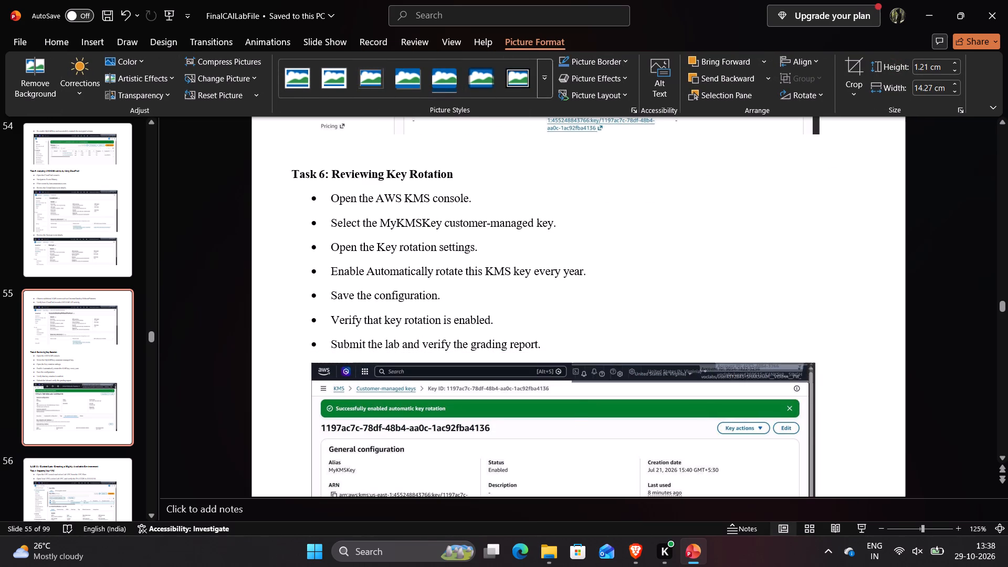
pyautogui.moveTo(575, 381); pyautogui.dragTo(584, 377)
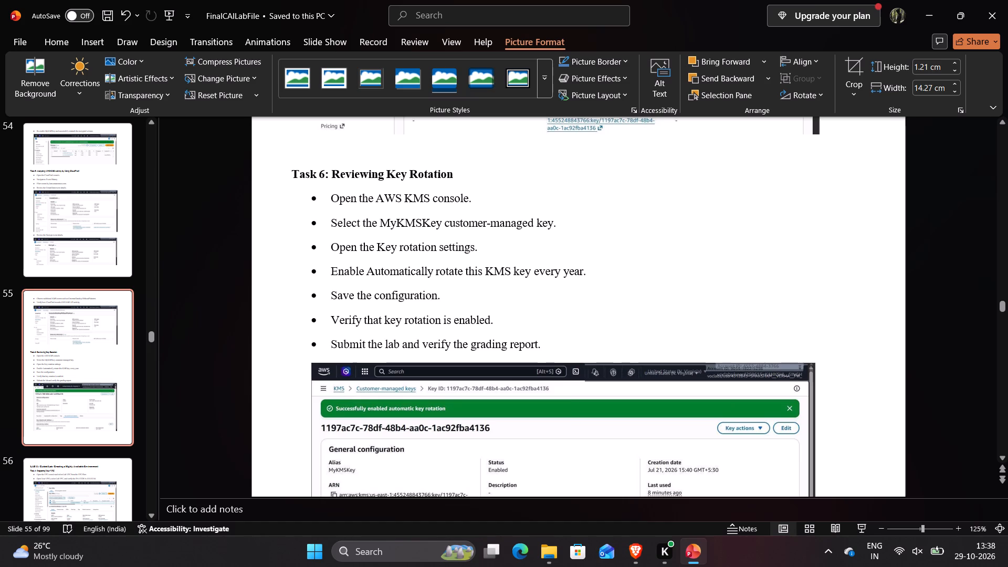
pyautogui.moveTo(584, 377); pyautogui.dragTo(585, 377)
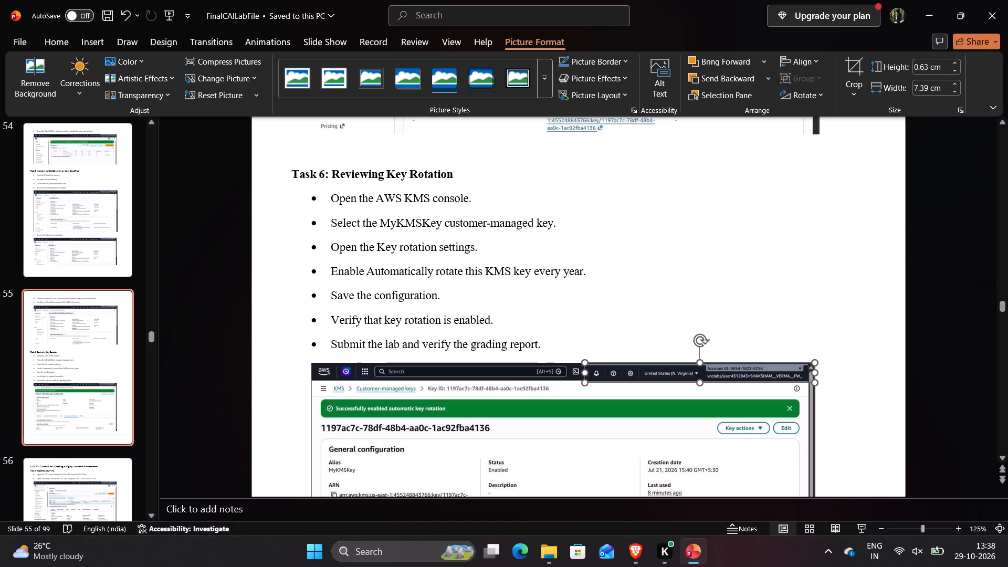
# Refine the pasted strip on the key-rotation screenshot to about 0.61 cm high and 7.4 cm wide so it fits the header bar.
pyautogui.click(635, 373)
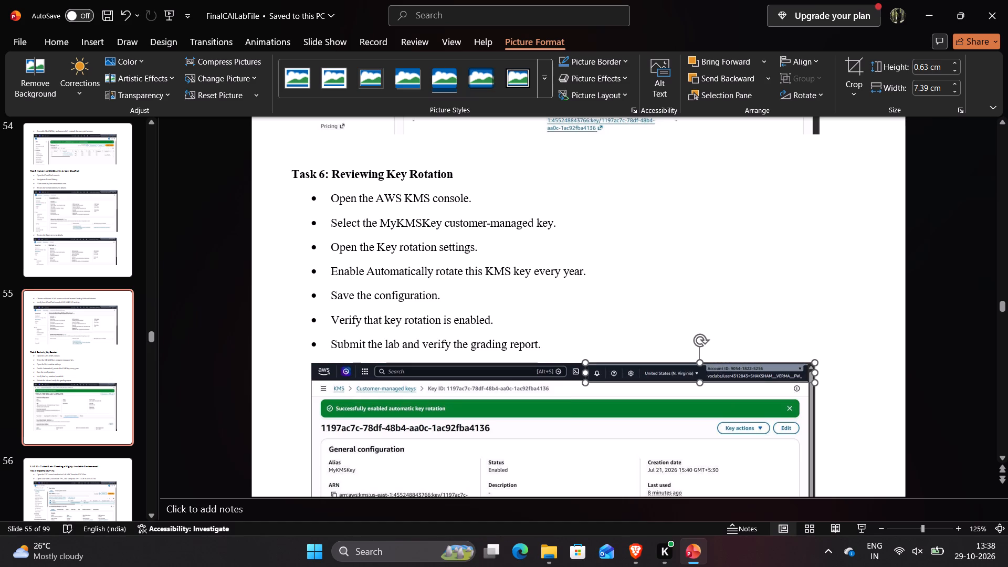
pyautogui.keyDown('ctrl'); pyautogui.scroll(4, 636, 370); pyautogui.keyUp('ctrl')
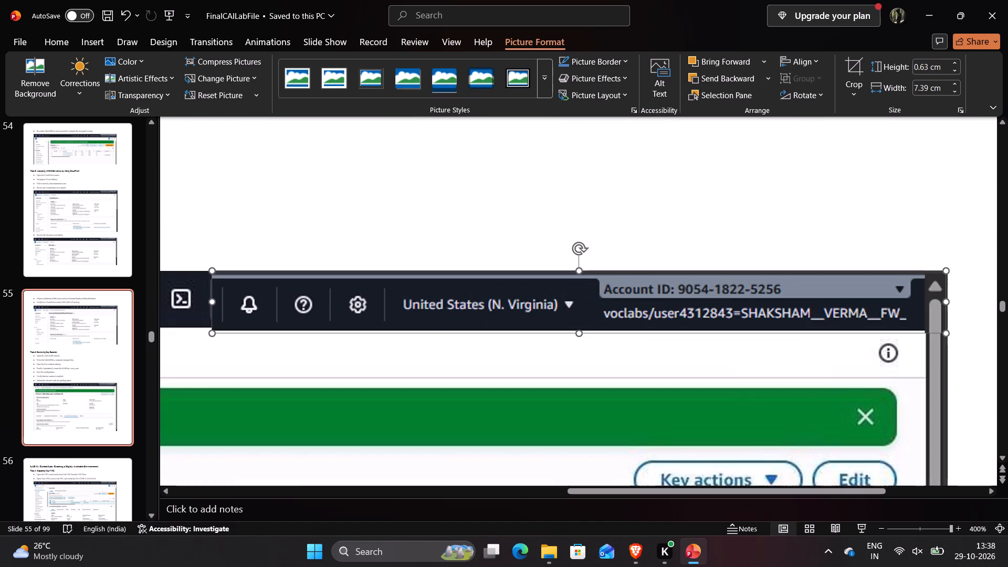
pyautogui.keyDown('ctrl'); pyautogui.scroll(-1, 636, 370); pyautogui.keyUp('ctrl')
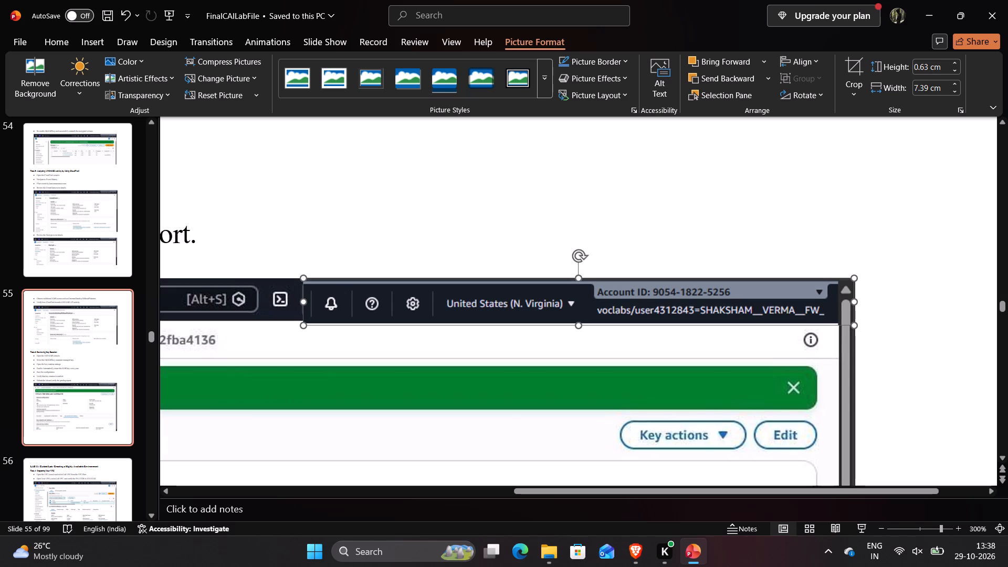
pyautogui.moveTo(304, 324); pyautogui.dragTo(314, 316)
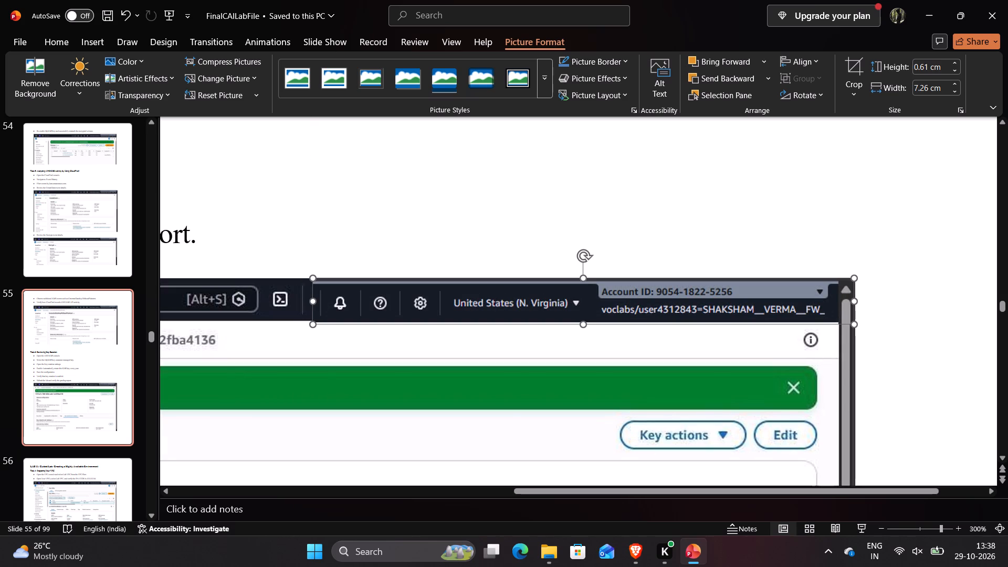
pyautogui.moveTo(316, 300); pyautogui.dragTo(315, 300)
pyautogui.moveTo(315, 300); pyautogui.dragTo(298, 297)
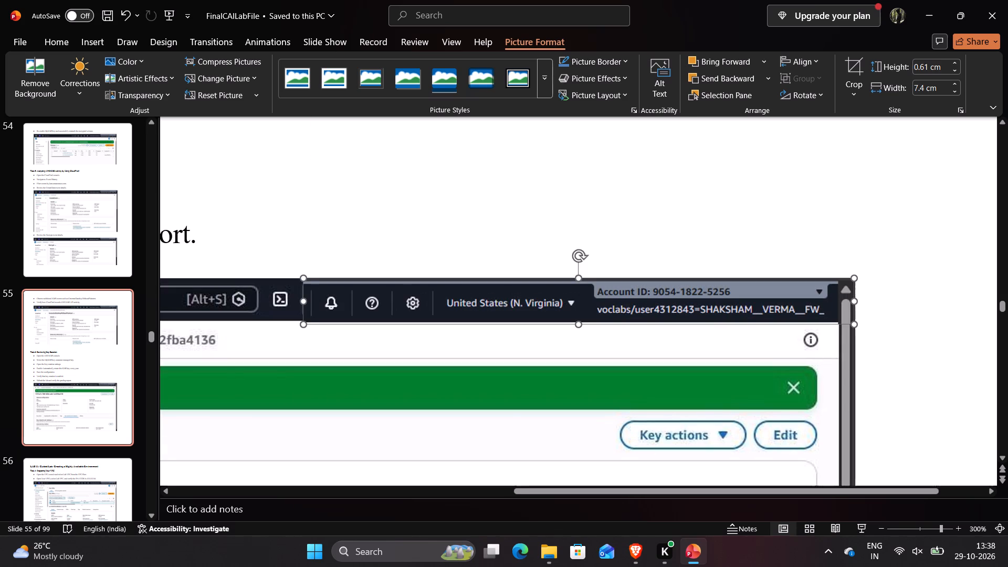
pyautogui.click(446, 255)
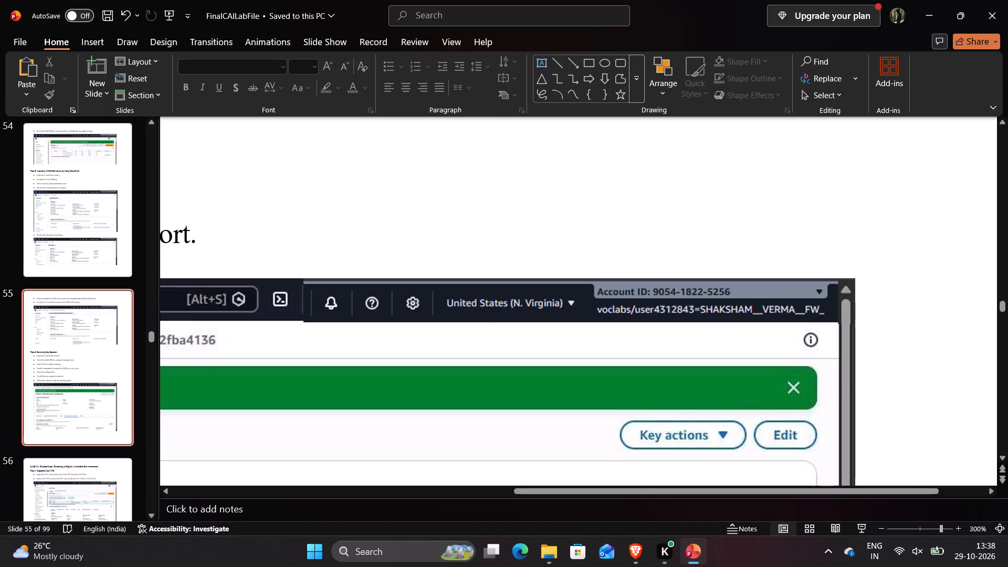
# Examine the account labels in the AWS screenshot headers from slide 55 through slide 61.
pyautogui.keyDown('ctrl'); pyautogui.scroll(-2, 727, 308); pyautogui.keyUp('ctrl')
pyautogui.scroll(-2, 727, 308)
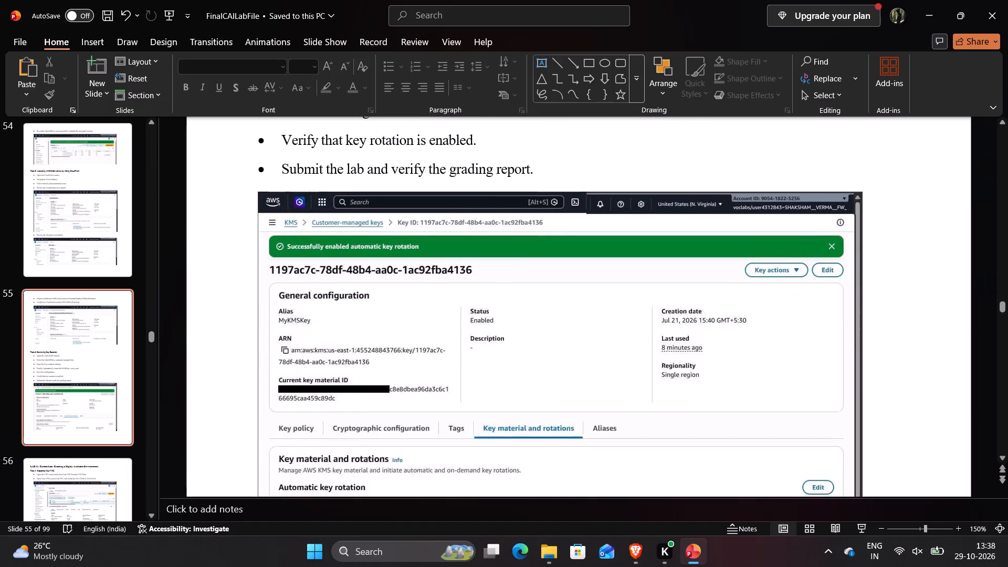
pyautogui.scroll(-7, 727, 308)
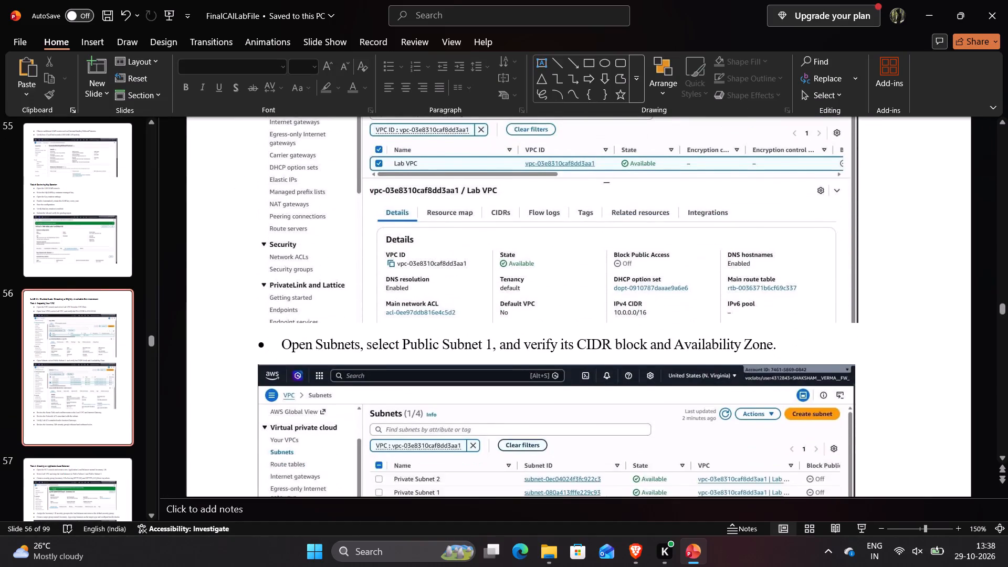
pyautogui.scroll(-8, 727, 308)
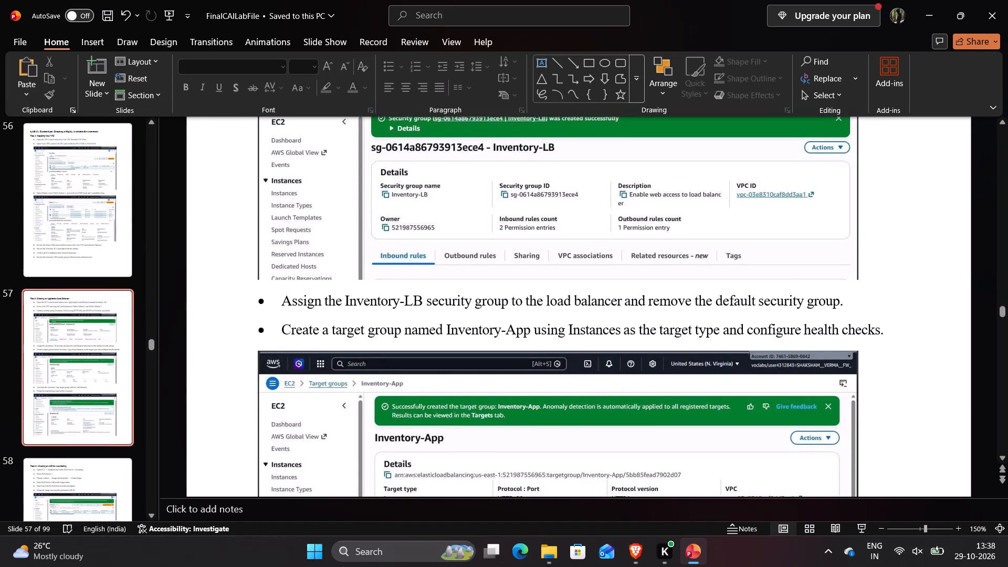
pyautogui.scroll(-3, 727, 308)
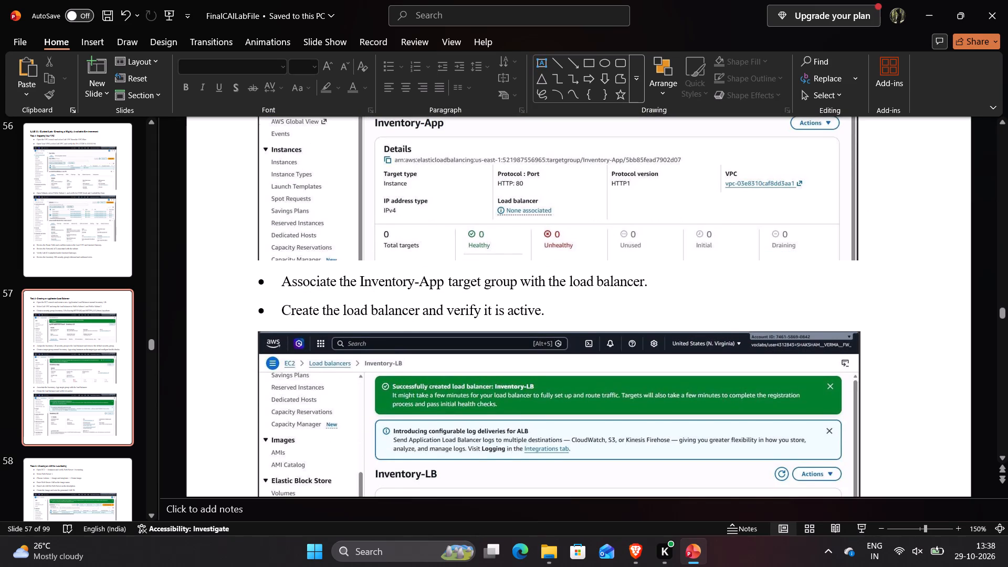
pyautogui.scroll(-6, 727, 308)
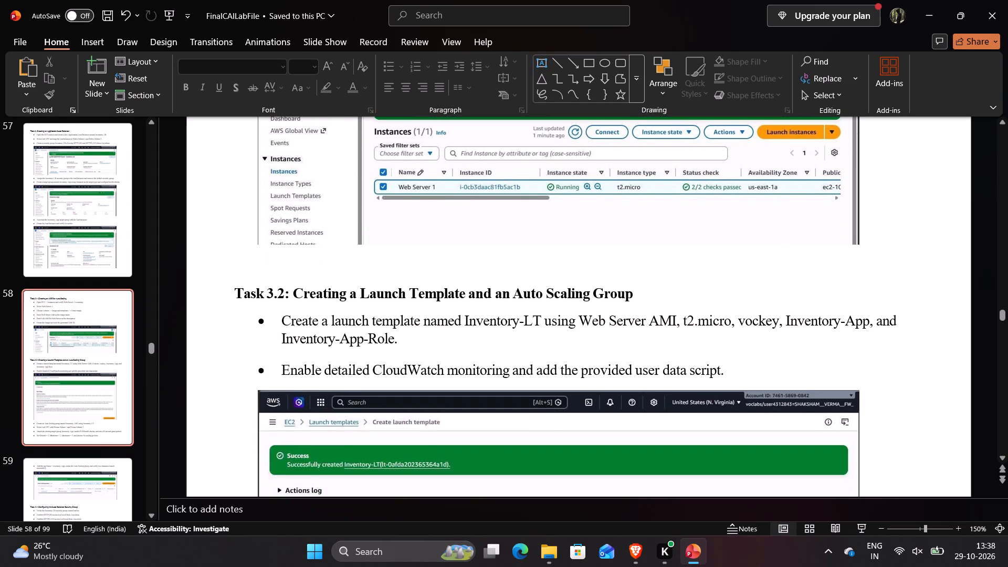
pyautogui.keyDown('ctrl'); pyautogui.scroll(-4, 727, 308); pyautogui.keyUp('ctrl')
pyautogui.scroll(-2, 727, 308)
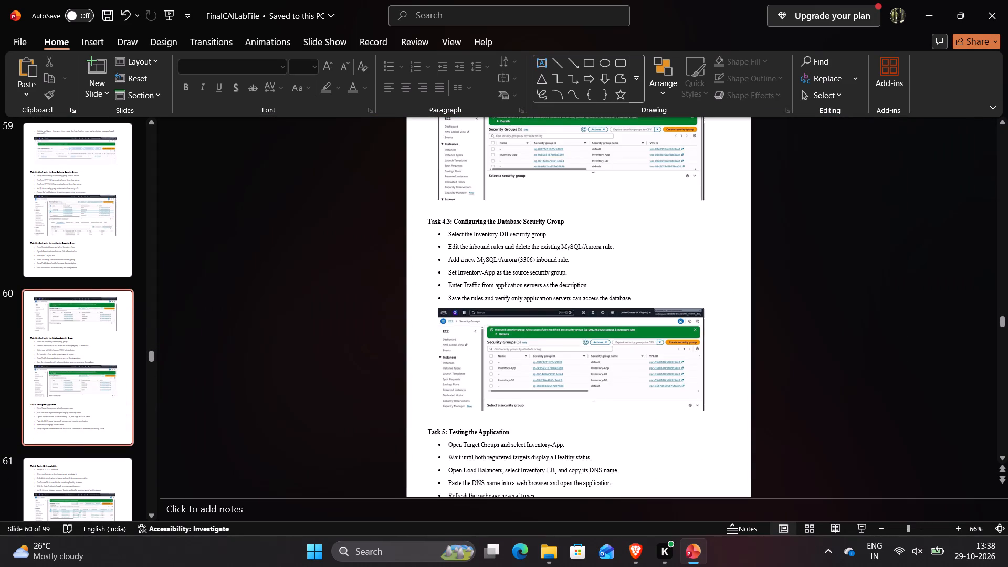
pyautogui.keyDown('ctrl'); pyautogui.scroll(4, 727, 308); pyautogui.keyUp('ctrl')
pyautogui.scroll(4, 727, 308)
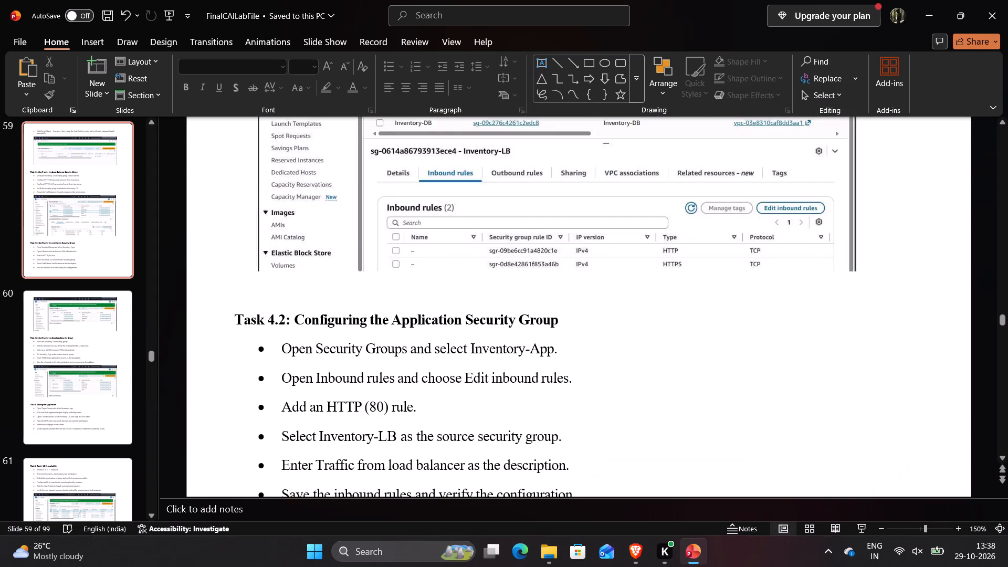
pyautogui.scroll(-4, 727, 308)
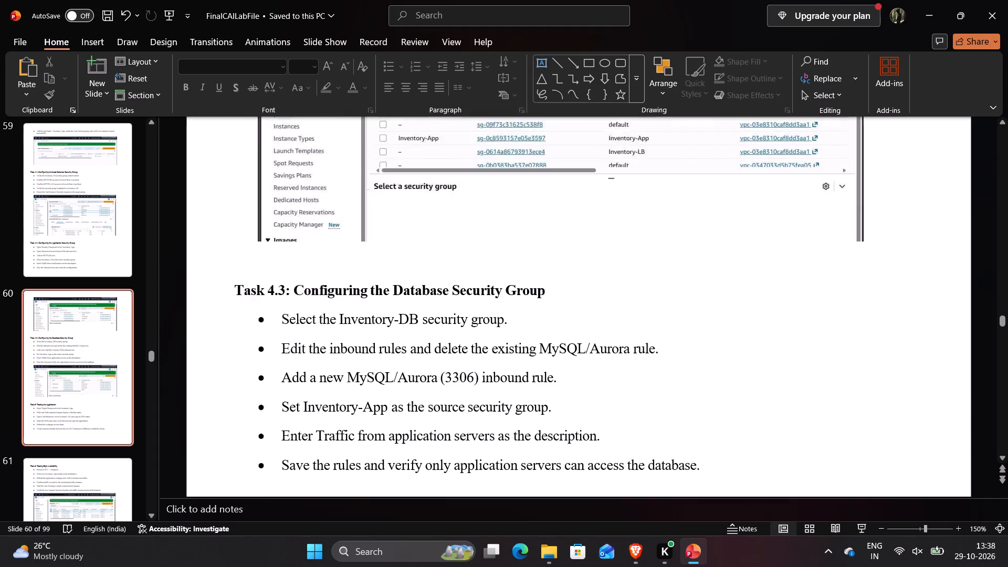
pyautogui.scroll(-9, 727, 308)
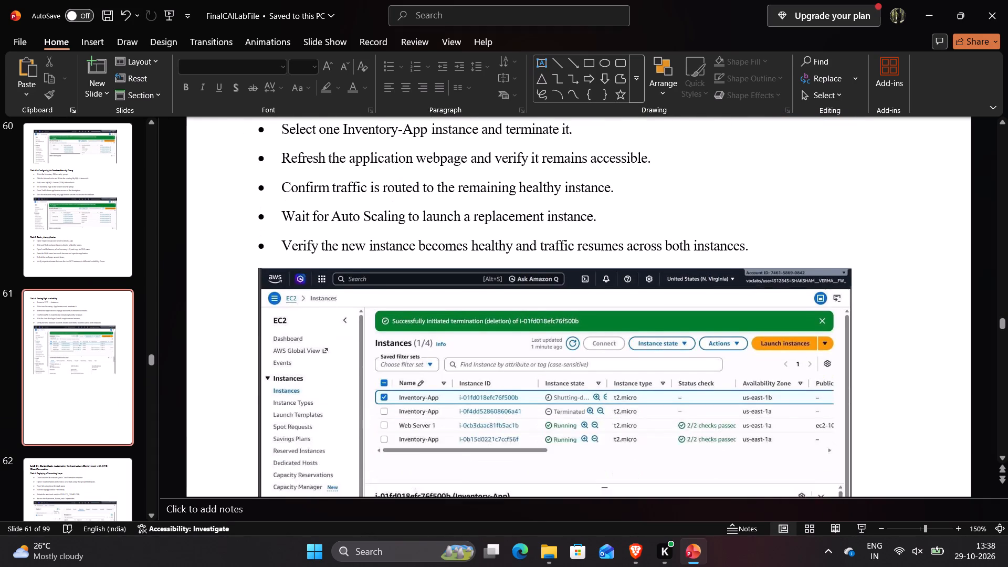
# Check the account labels in the CloudFormation lab's screenshot headers from slide 62 through slide 65.
pyautogui.scroll(-7, 727, 308)
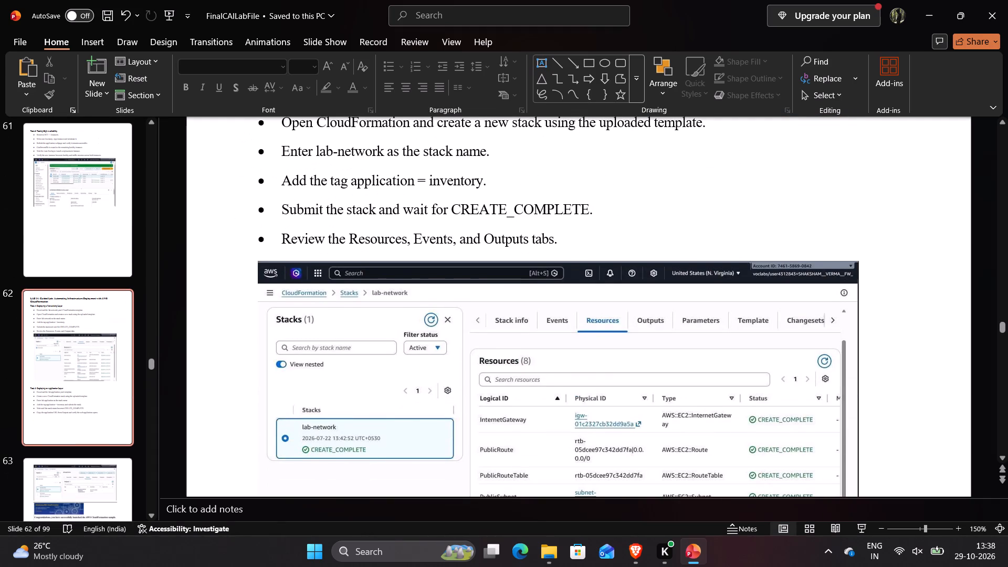
pyautogui.scroll(-8, 727, 308)
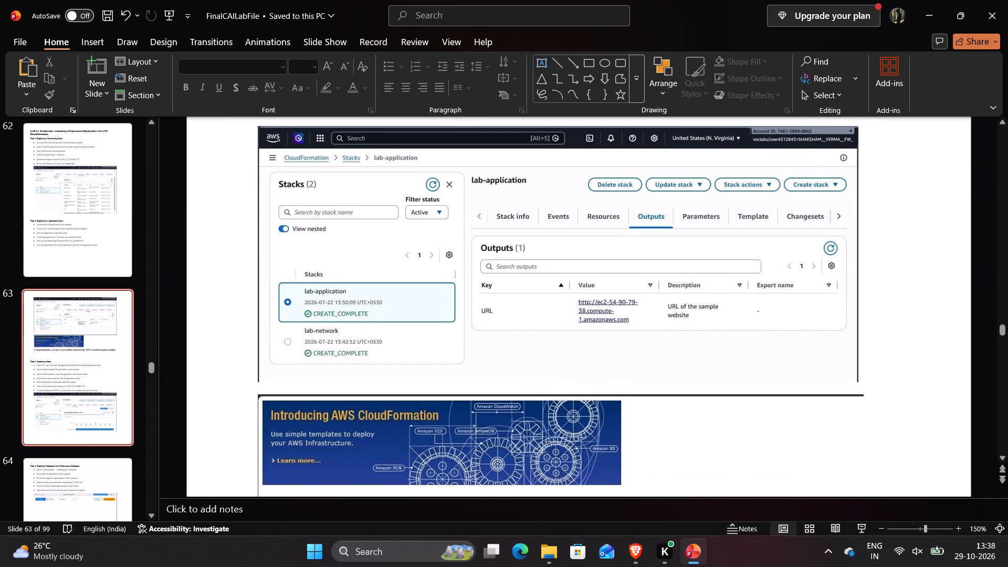
pyautogui.scroll(-9, 727, 308)
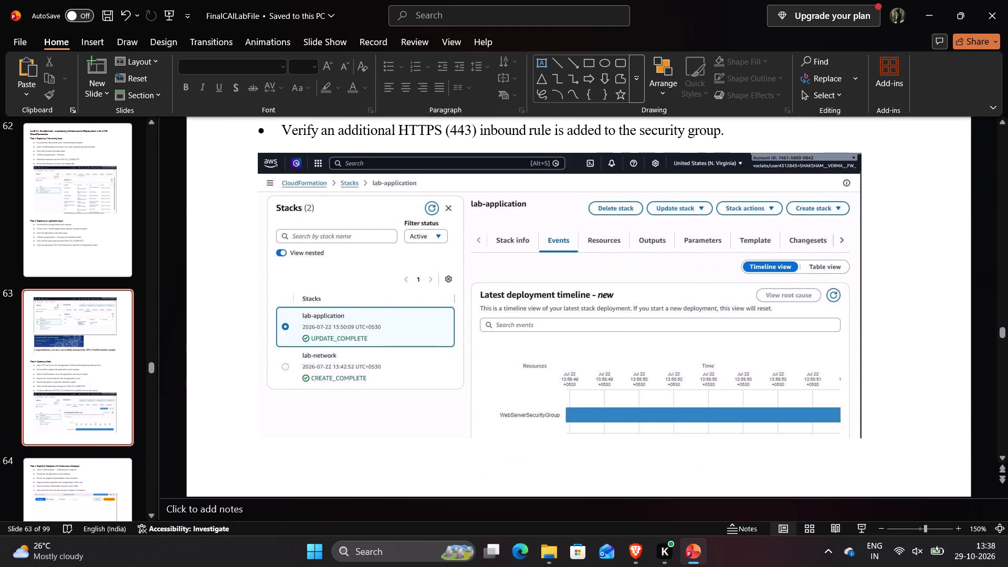
pyautogui.scroll(-4, 727, 308)
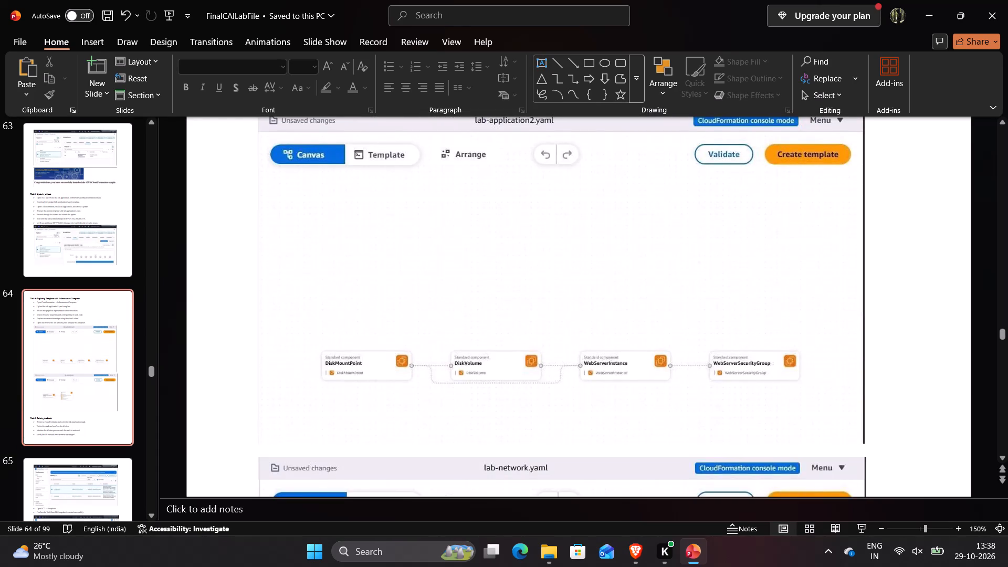
pyautogui.scroll(-11, 727, 308)
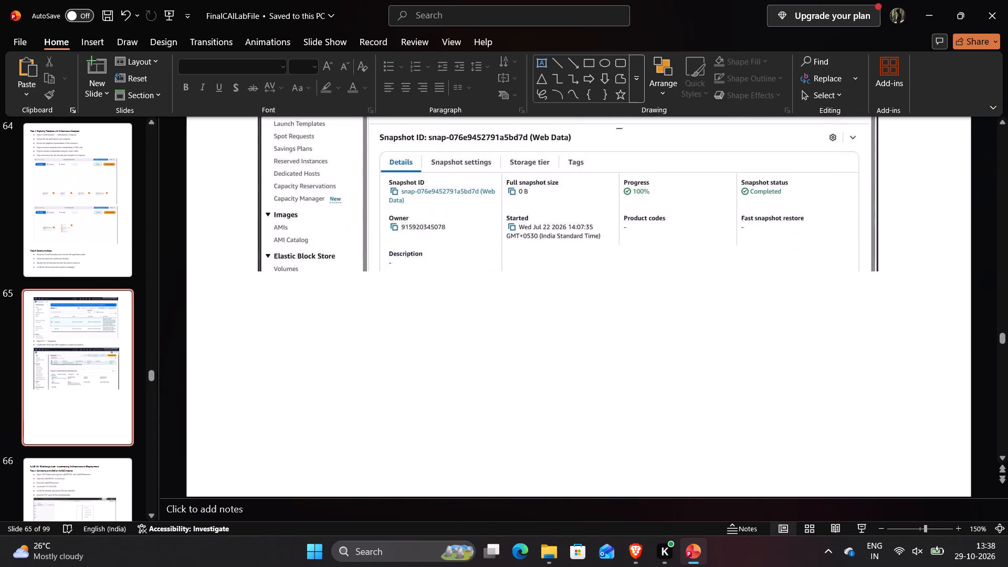
# Check the account labels in the screenshot headers from slide 66 through the bucket policy screenshot on slide 72.
pyautogui.scroll(-15, 727, 308)
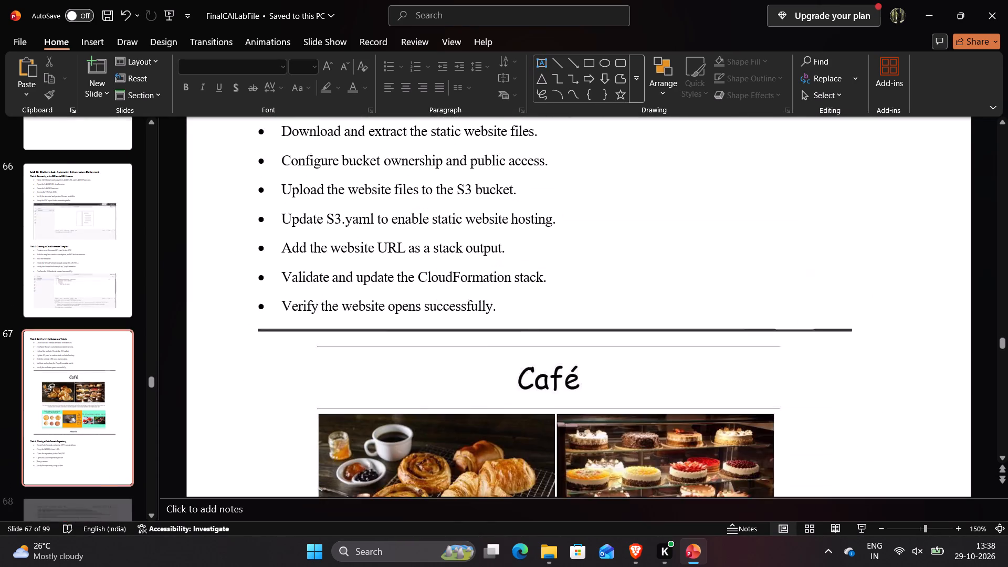
pyautogui.scroll(-16, 727, 308)
pyautogui.scroll(-7, 727, 308)
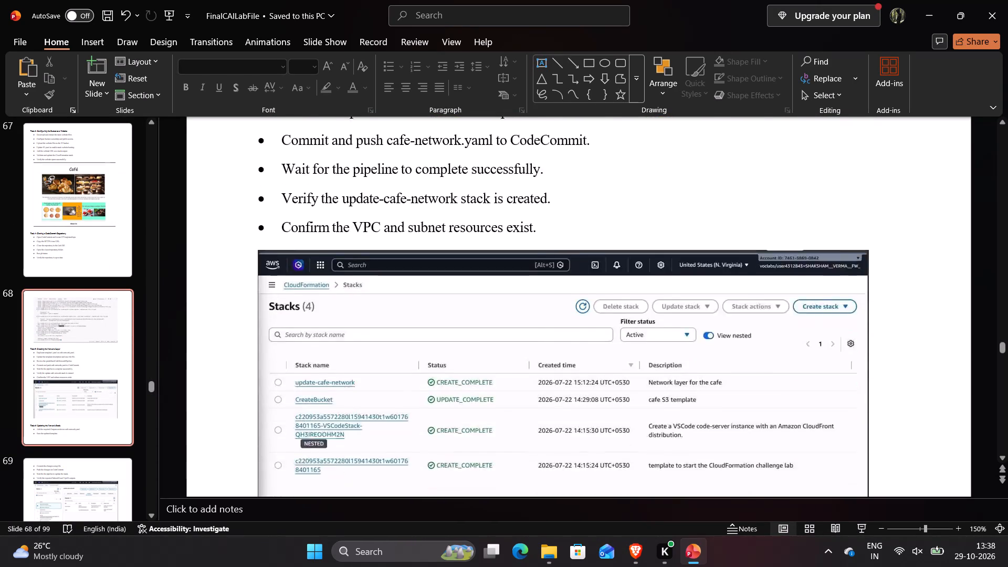
pyautogui.scroll(-16, 727, 308)
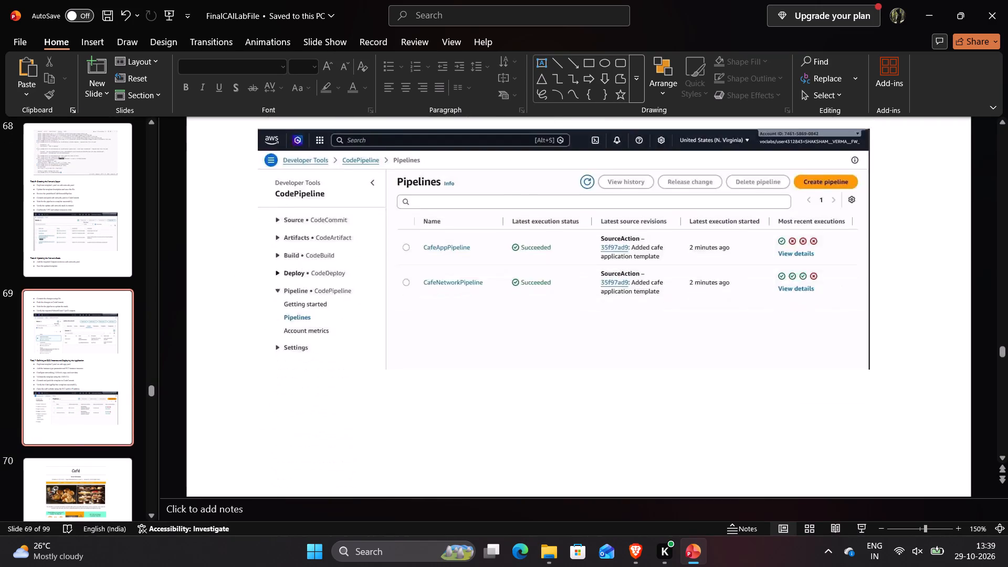
pyautogui.scroll(-13, 727, 308)
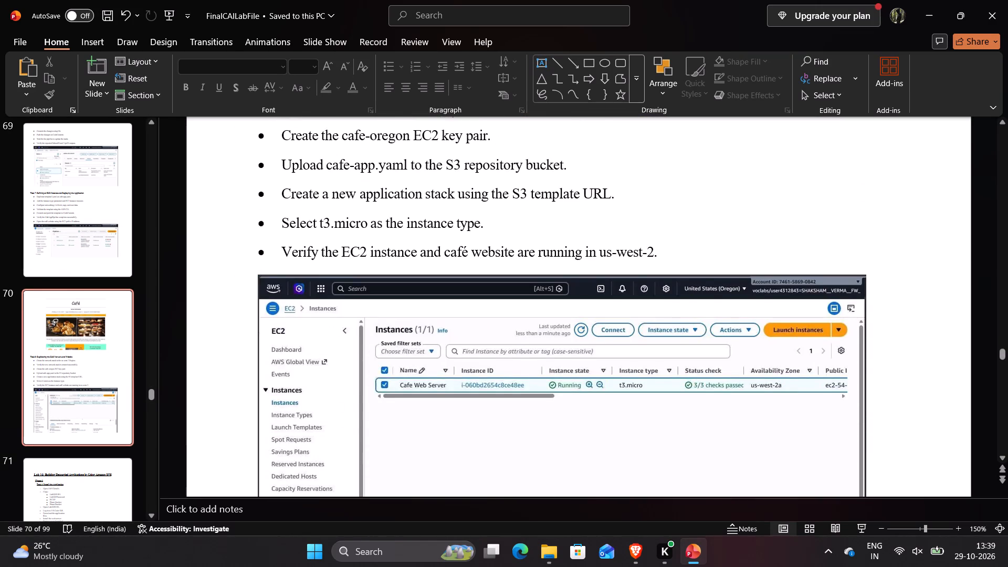
pyautogui.scroll(-14, 727, 308)
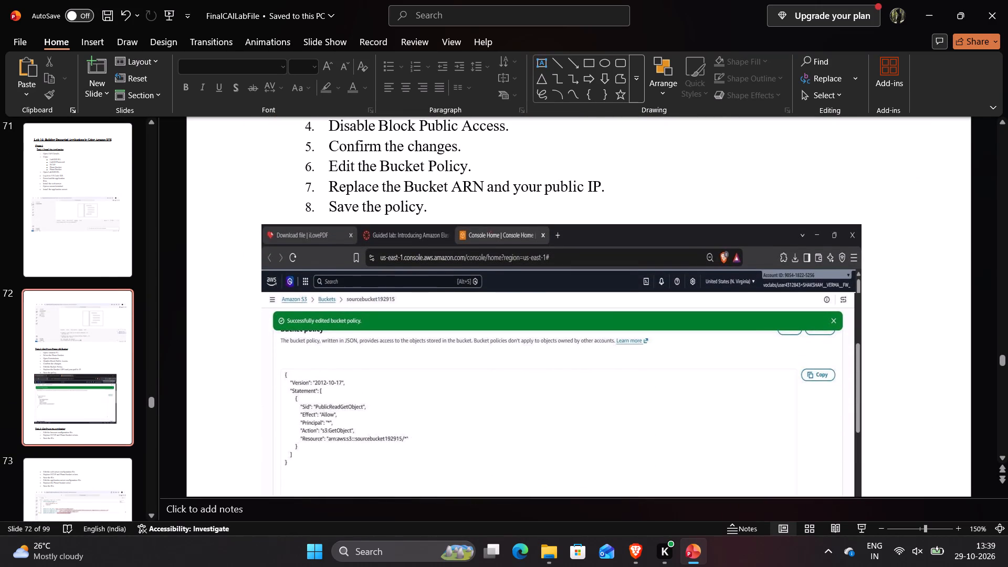
# Save a copy of the presentation as a PDF in the Documents folder, replacing the existing CAI172 file.
pyautogui.click(18, 43)
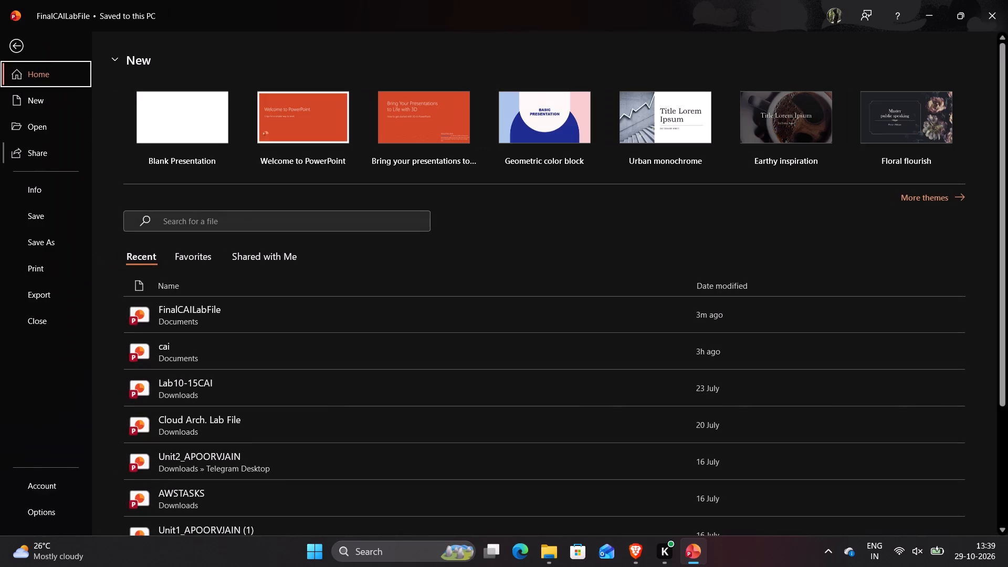
pyautogui.click(51, 246)
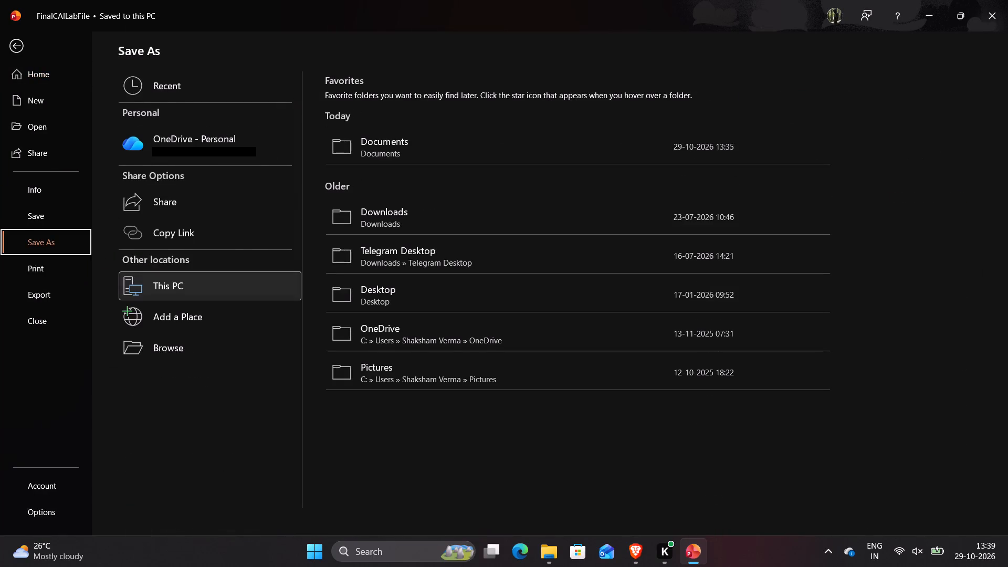
pyautogui.doubleClick(182, 285)
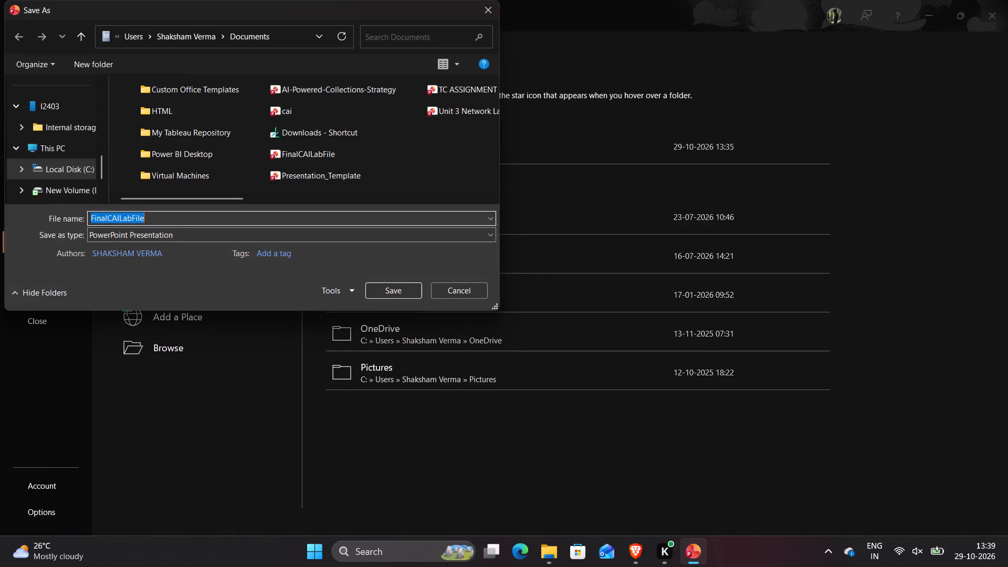
pyautogui.scroll(1, 35, 135)
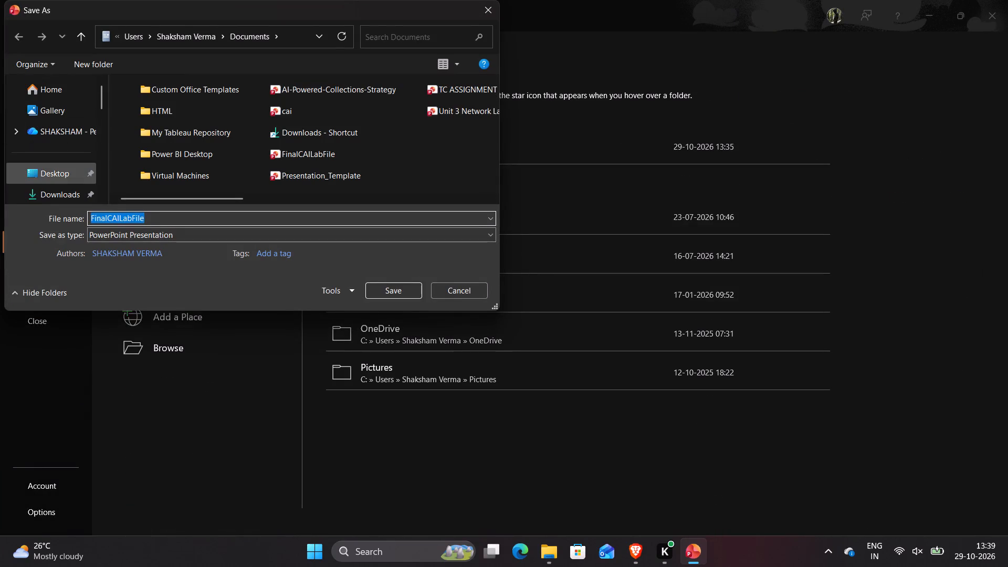
pyautogui.scroll(-1, 58, 184)
pyautogui.click(61, 154)
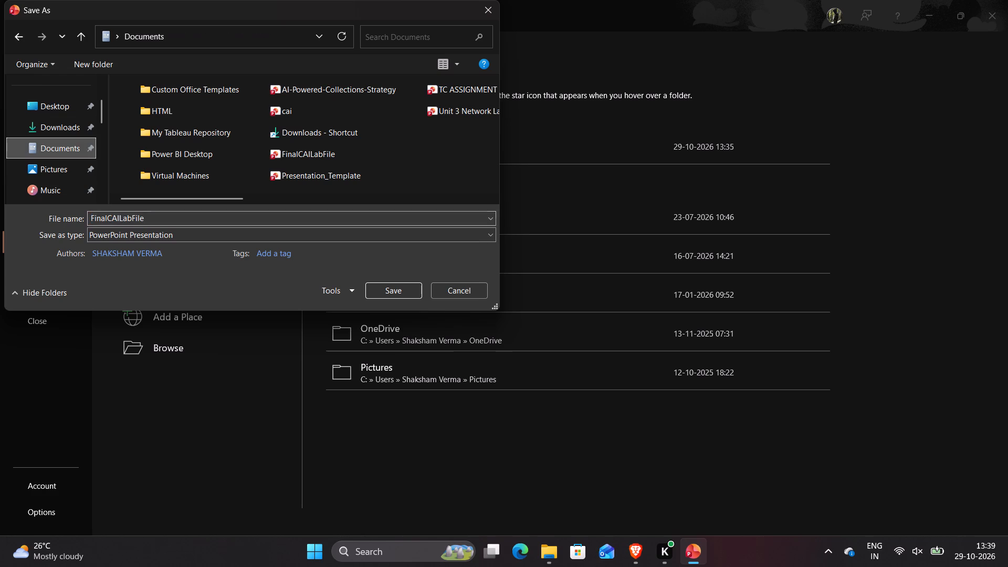
pyautogui.click(157, 238)
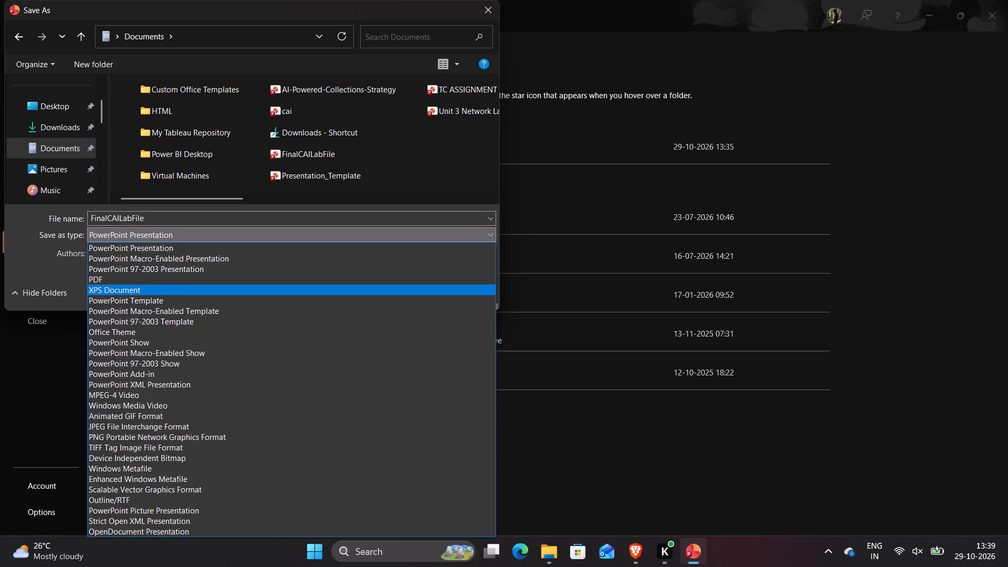
pyautogui.click(161, 282)
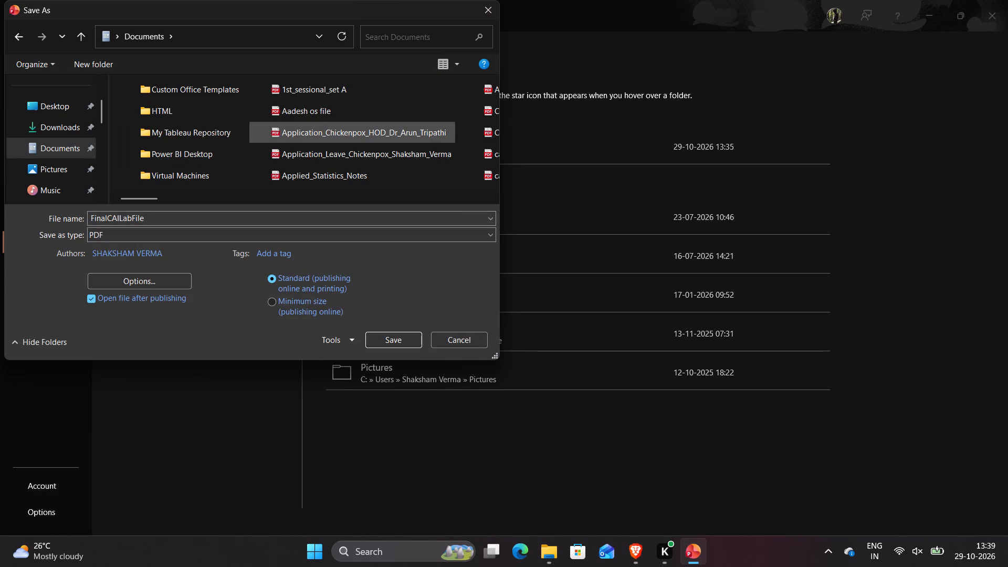
pyautogui.hscroll(-2, 263, 128)
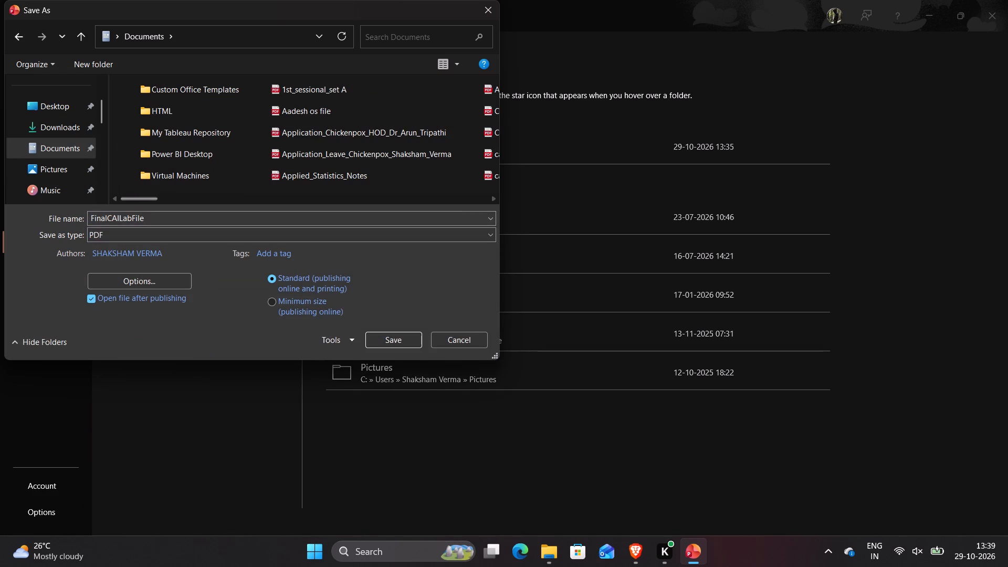
pyautogui.click(206, 195)
pyautogui.click(295, 88)
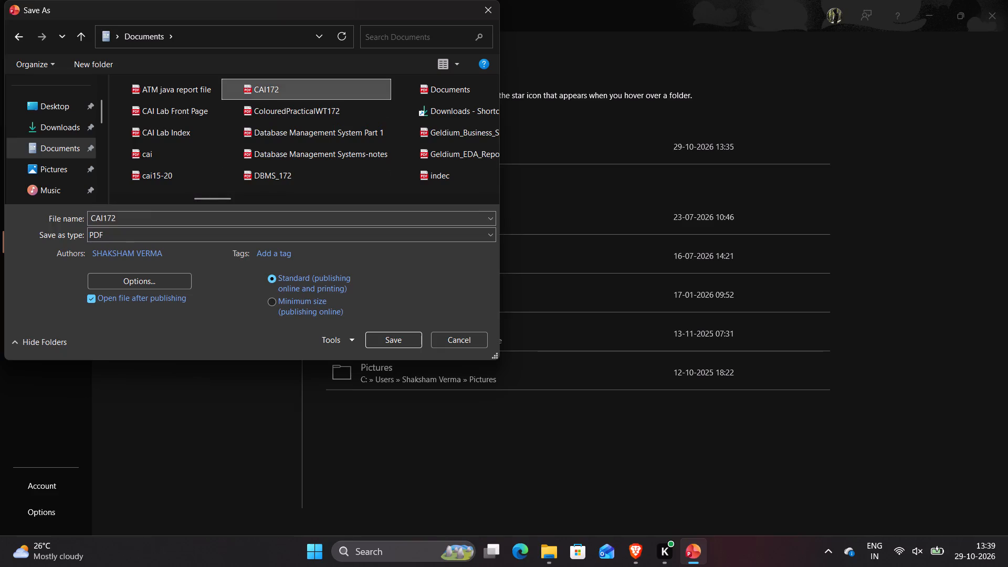
pyautogui.click(383, 337)
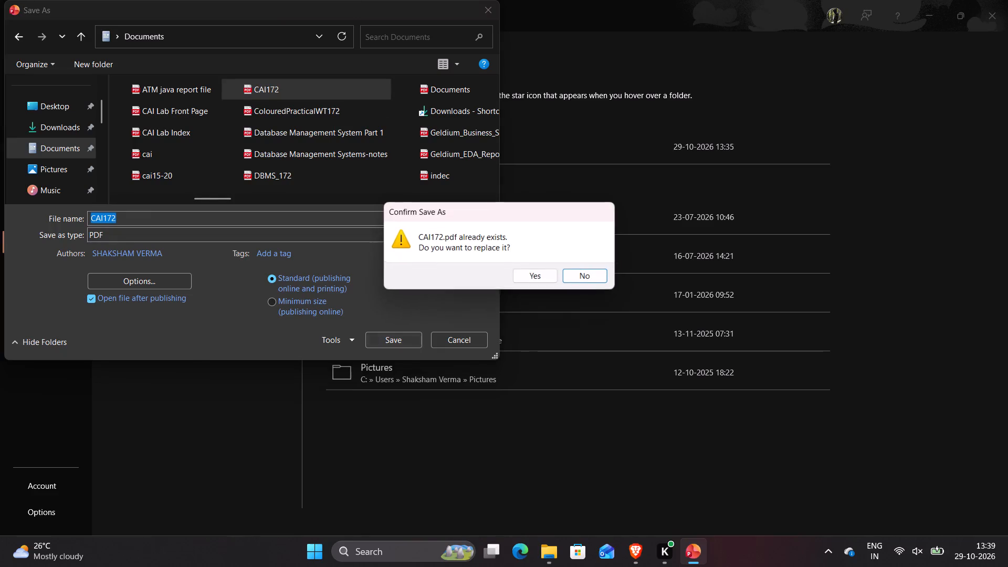
pyautogui.click(526, 272)
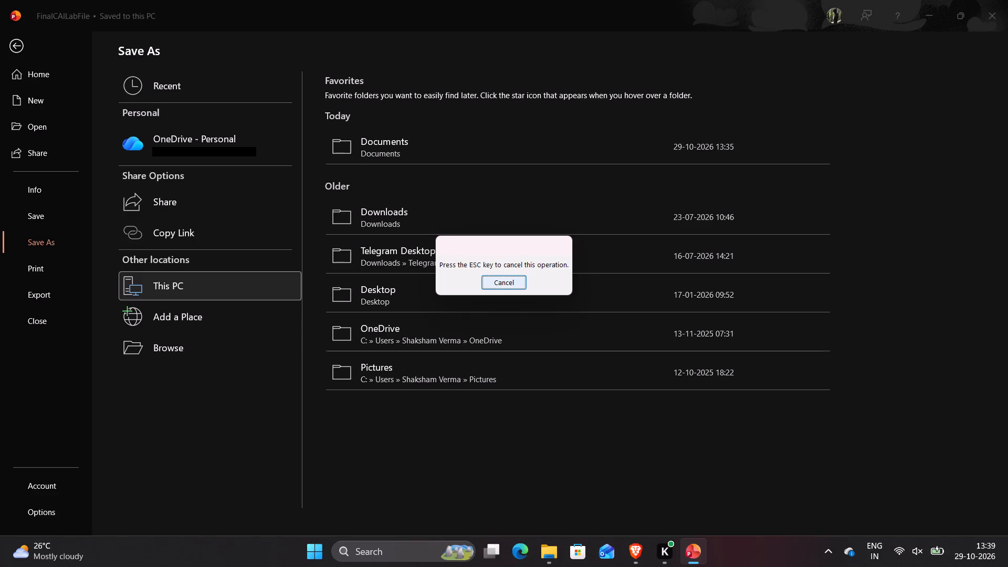
pyautogui.click(516, 280)
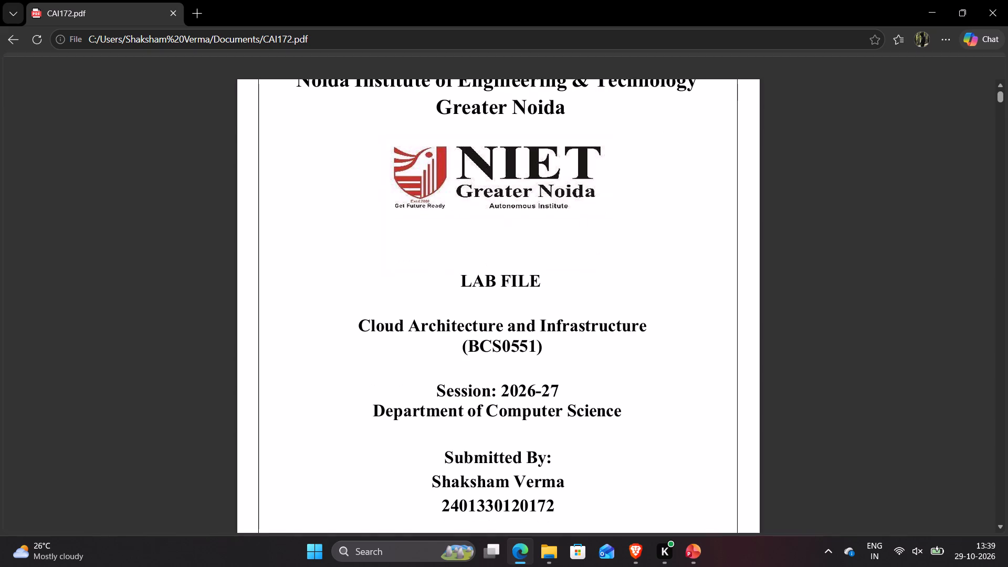
# Look over the cover and index pages of the exported CAI172.pdf in Microsoft Edge.
pyautogui.scroll(-5, 426, 315)
pyautogui.scroll(1, 426, 315)
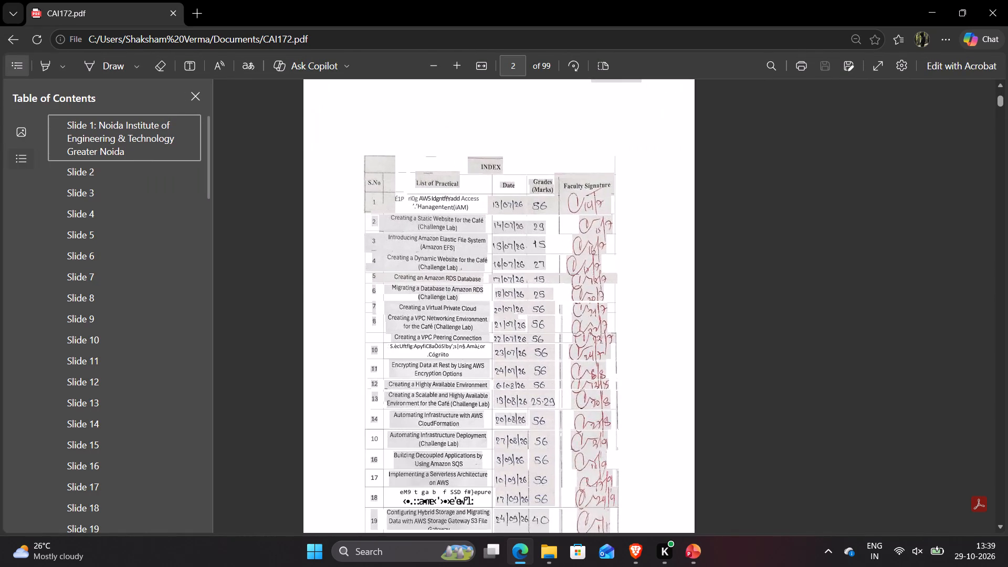
pyautogui.scroll(-6, 426, 315)
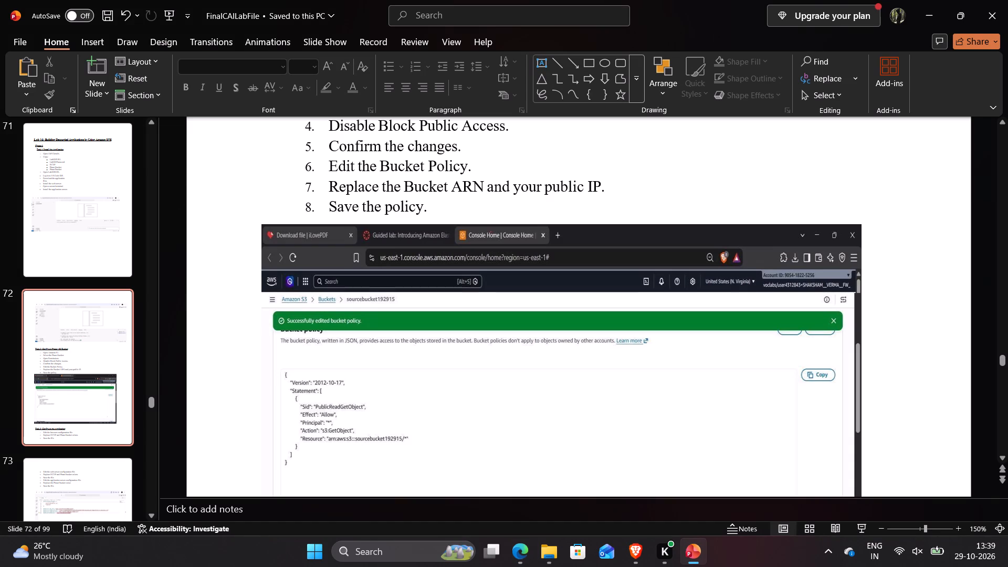
# Switch back to PowerPoint and save the FinalCAILabFile presentation.
pyautogui.click(25, 45)
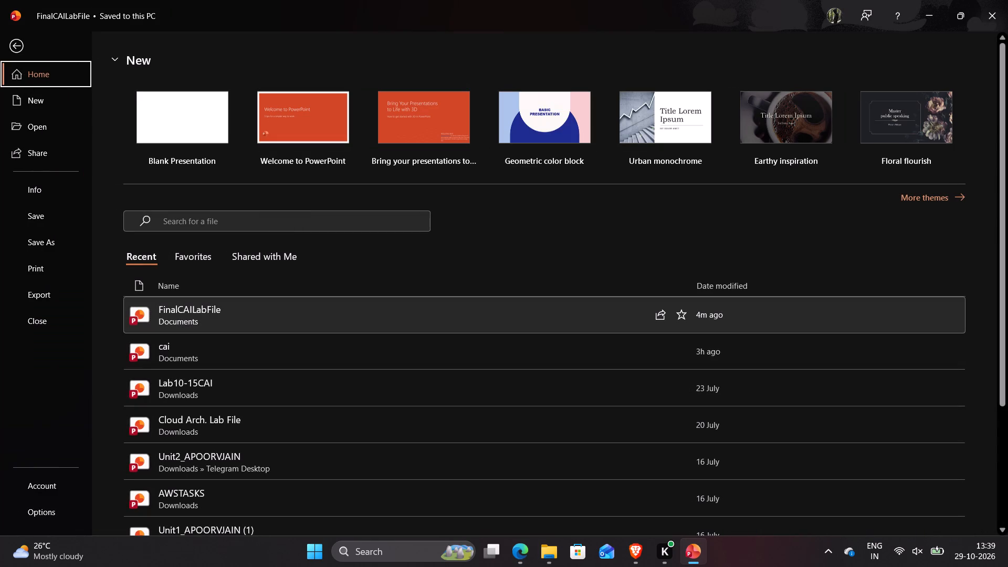
pyautogui.click(49, 213)
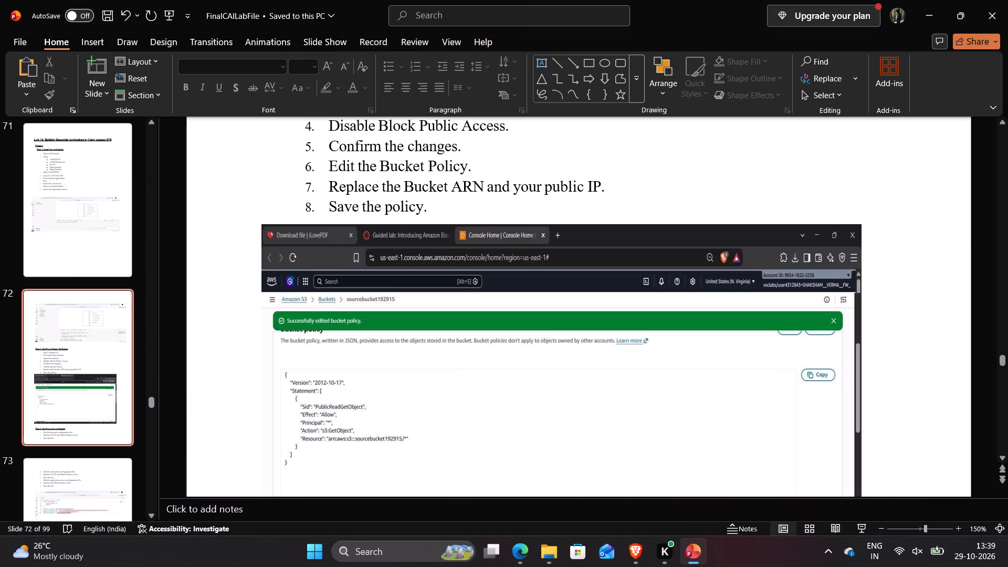
# Close the FinalCAILabFile presentation window.
pyautogui.click(1000, 0)
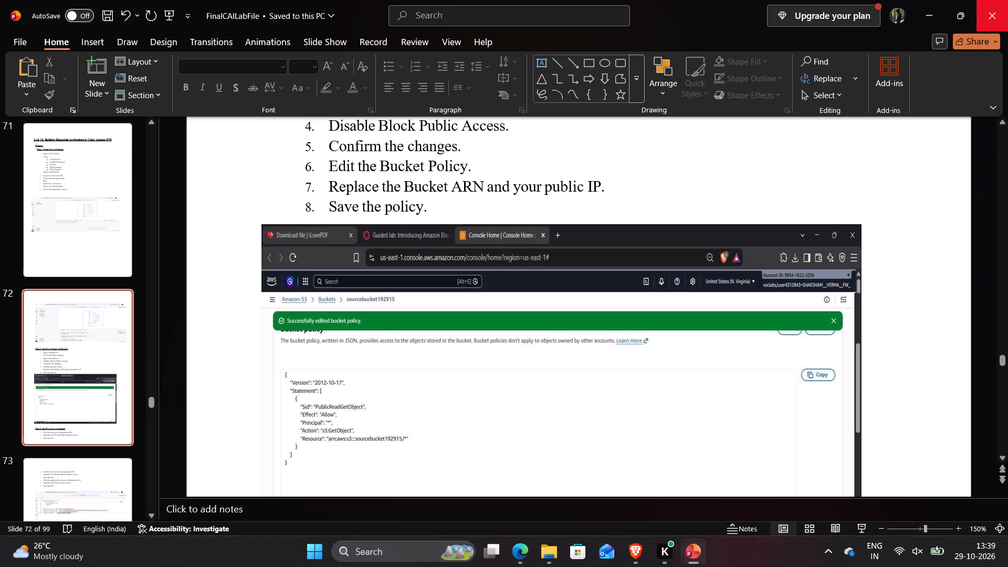
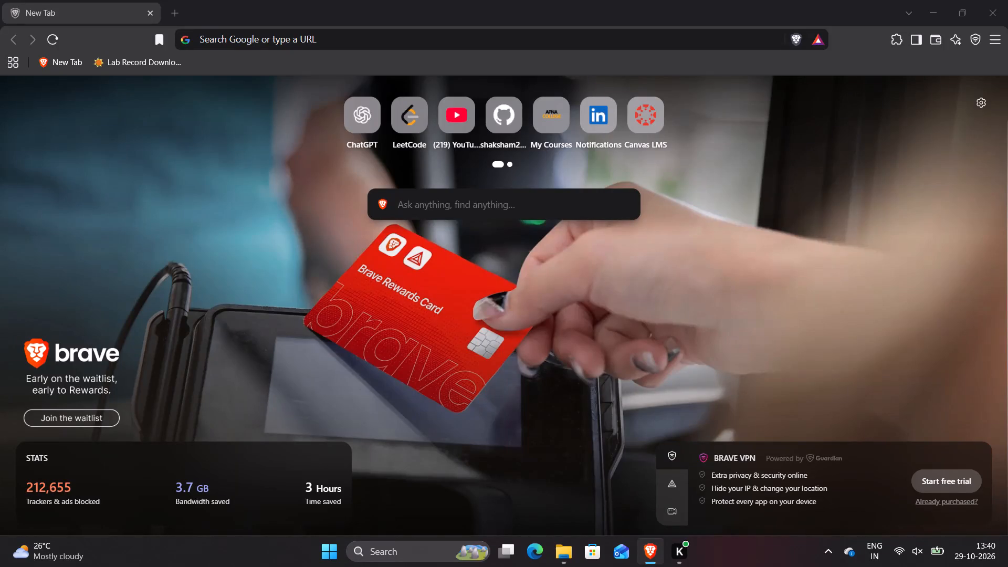
# Search the web for iLovePDF, open the site and go to its PowerPoint to PDF converter.
pyautogui.write('i lo')
pyautogui.press('Return')
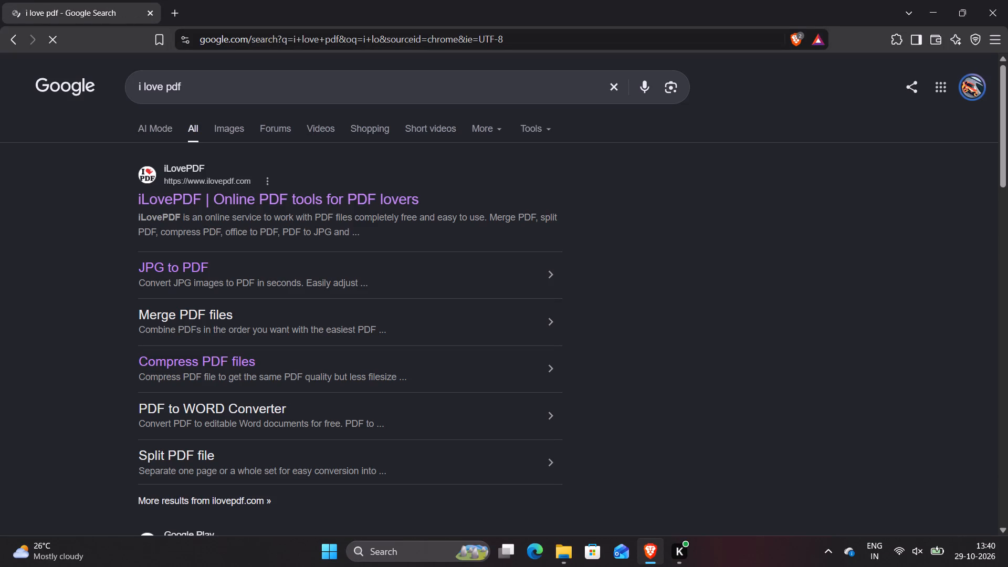
pyautogui.keyDown('ctrl'); pyautogui.click(256, 200); pyautogui.keyUp('ctrl')
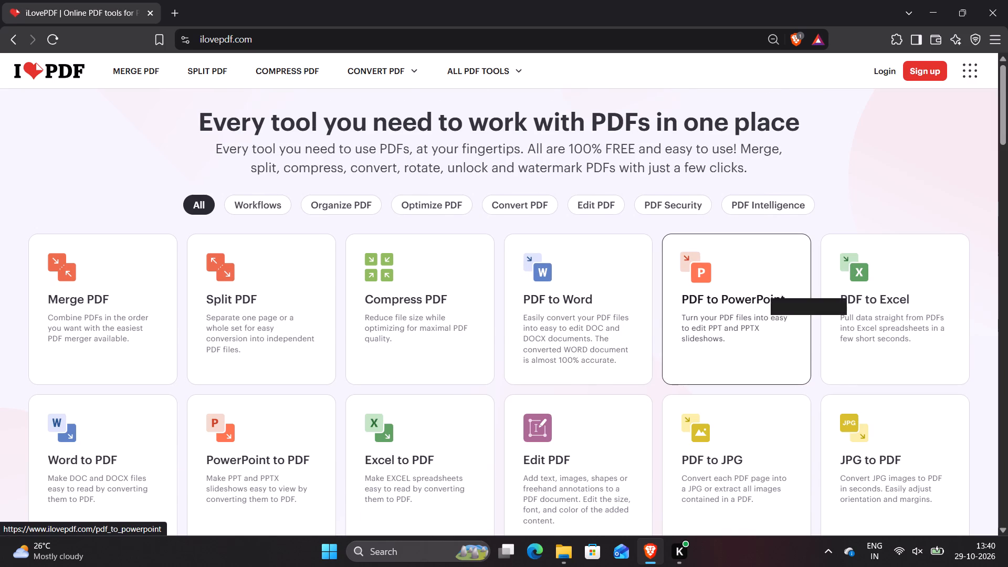
pyautogui.keyDown('ctrl'); pyautogui.scroll(-1, 764, 288); pyautogui.keyUp('ctrl')
pyautogui.keyDown('ctrl'); pyautogui.click(253, 337); pyautogui.keyUp('ctrl')
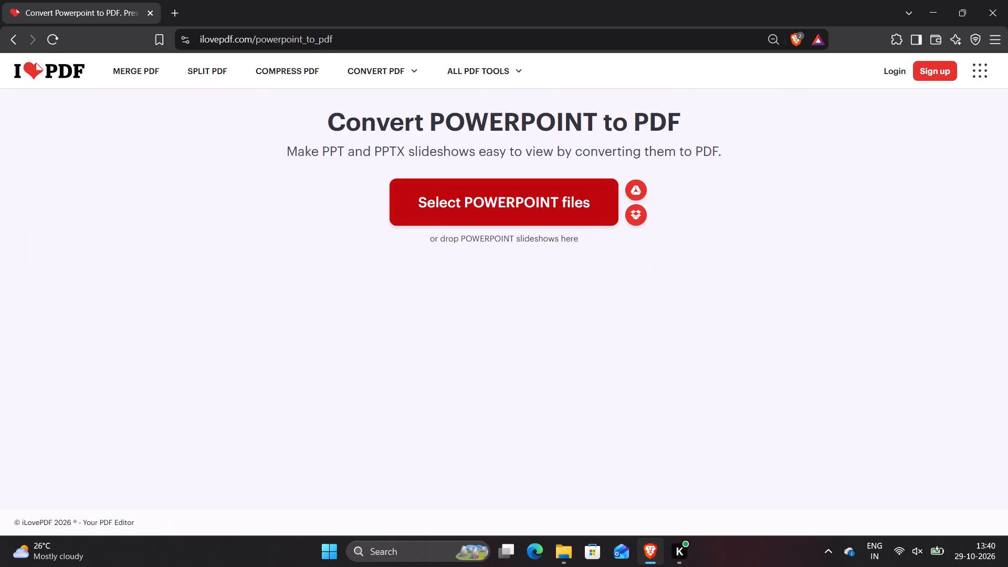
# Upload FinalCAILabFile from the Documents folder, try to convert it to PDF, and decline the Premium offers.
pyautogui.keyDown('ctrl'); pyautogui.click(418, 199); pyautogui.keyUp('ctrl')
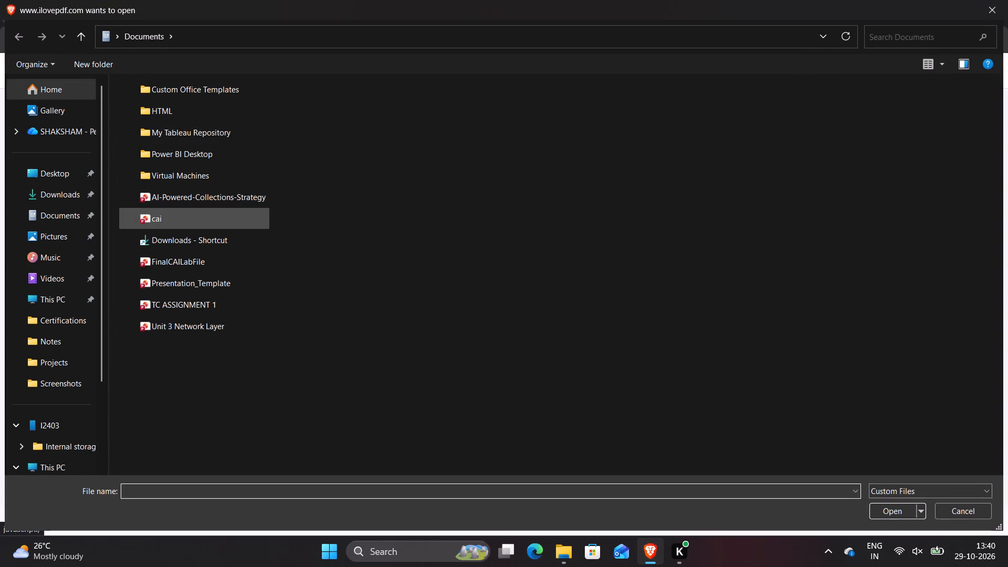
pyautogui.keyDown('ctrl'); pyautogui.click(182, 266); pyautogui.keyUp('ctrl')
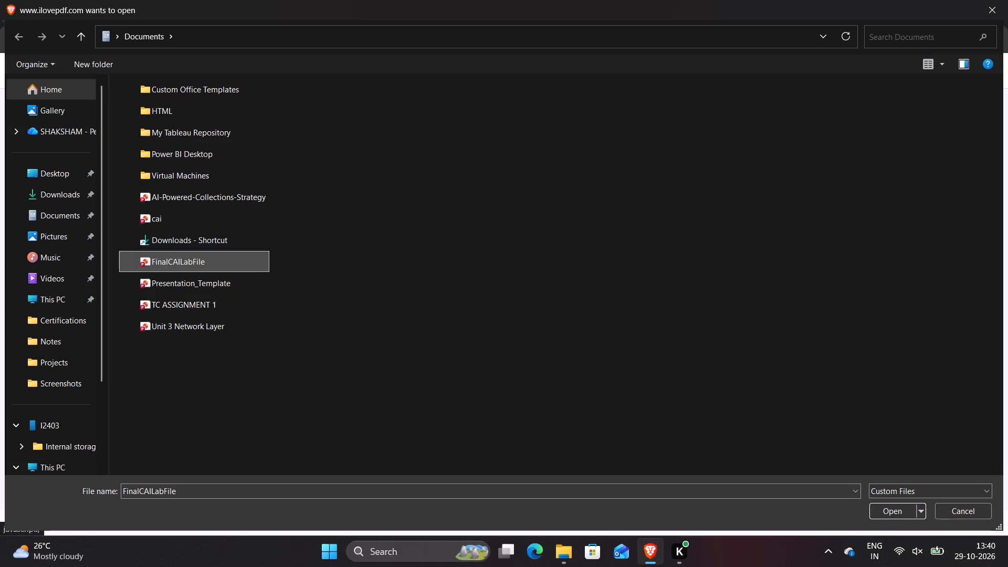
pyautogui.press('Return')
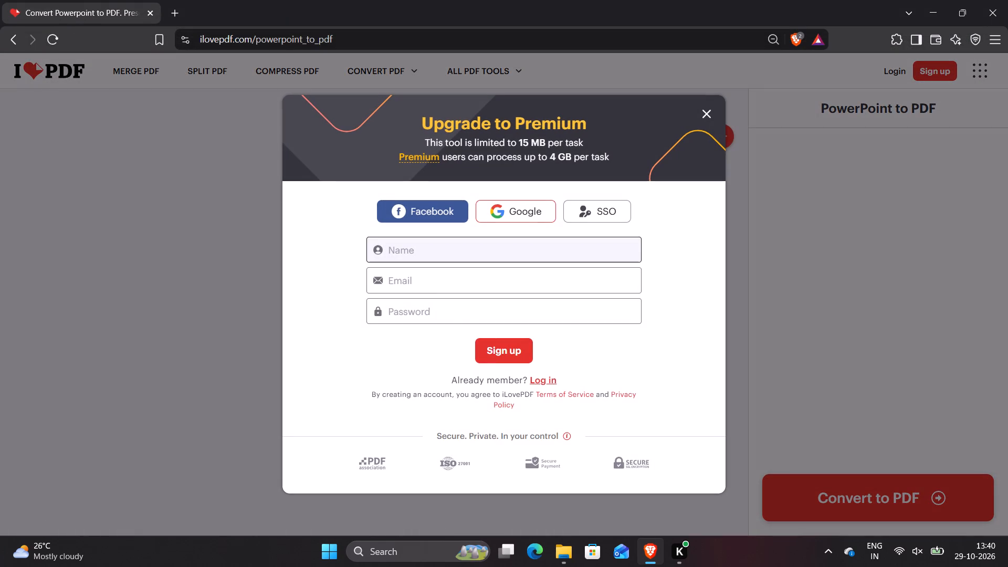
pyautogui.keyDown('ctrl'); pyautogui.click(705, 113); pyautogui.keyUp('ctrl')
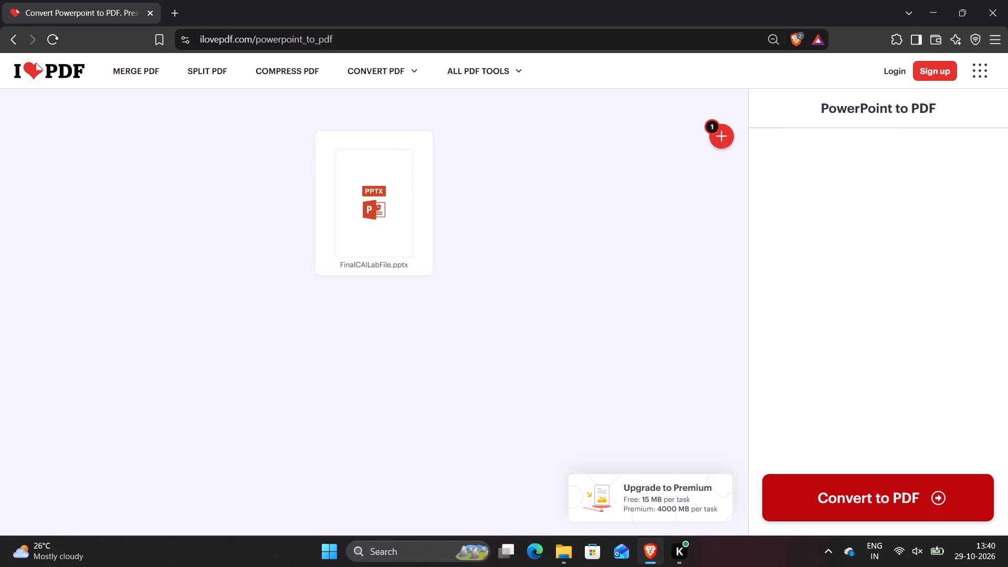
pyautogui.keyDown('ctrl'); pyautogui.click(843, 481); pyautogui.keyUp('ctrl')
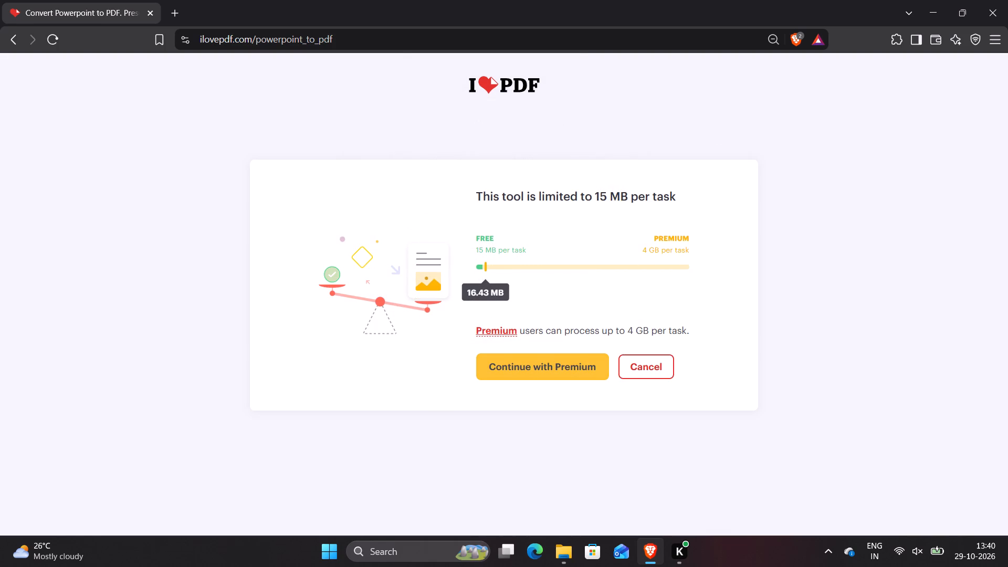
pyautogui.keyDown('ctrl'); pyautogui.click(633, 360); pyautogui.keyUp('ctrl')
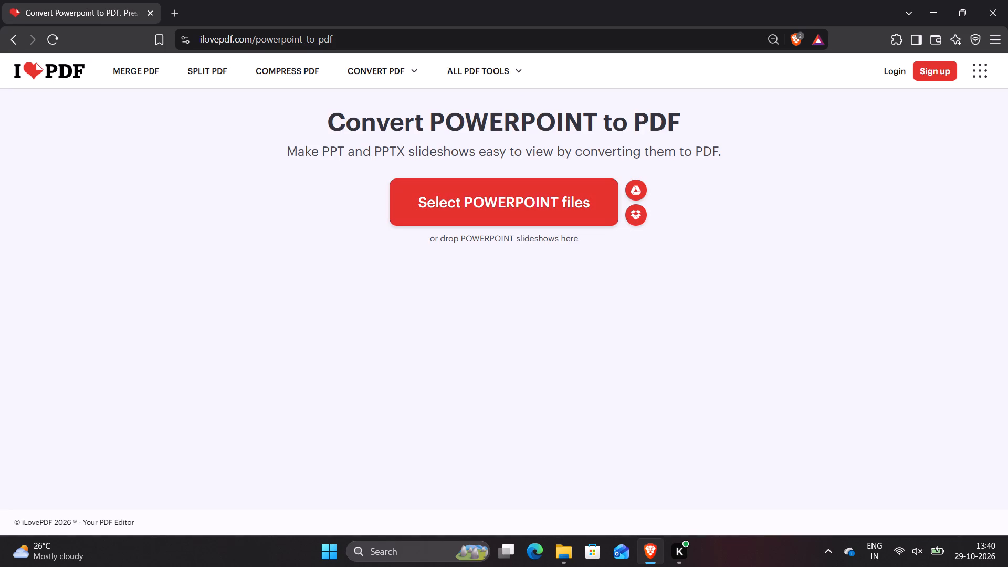
# Upload FinalCAILabFile from the Documents folder to the converter again and dismiss the Premium sign-up offer.
pyautogui.keyDown('ctrl'); pyautogui.click(493, 192); pyautogui.keyUp('ctrl')
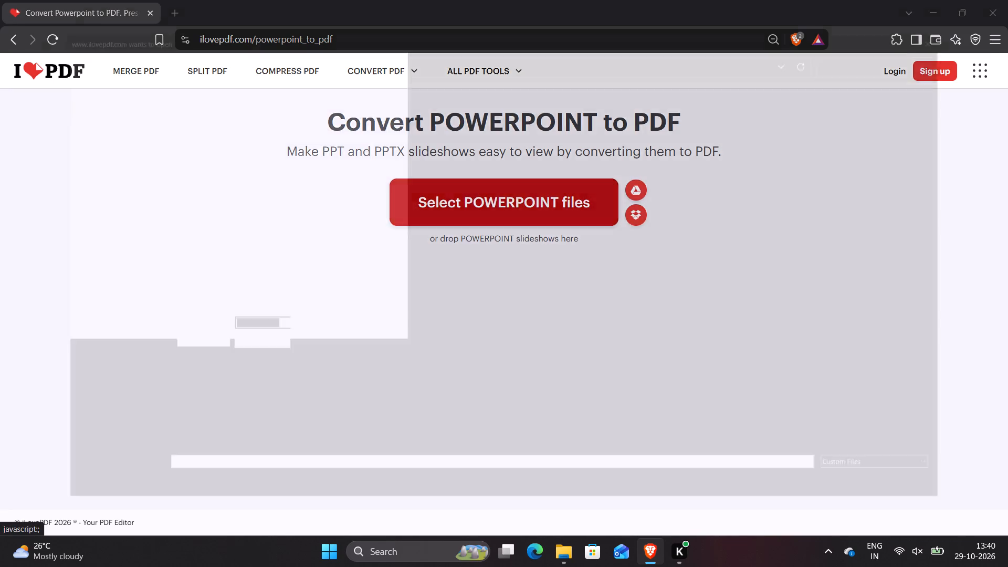
pyautogui.keyDown('ctrl'); pyautogui.click(194, 266); pyautogui.keyUp('ctrl')
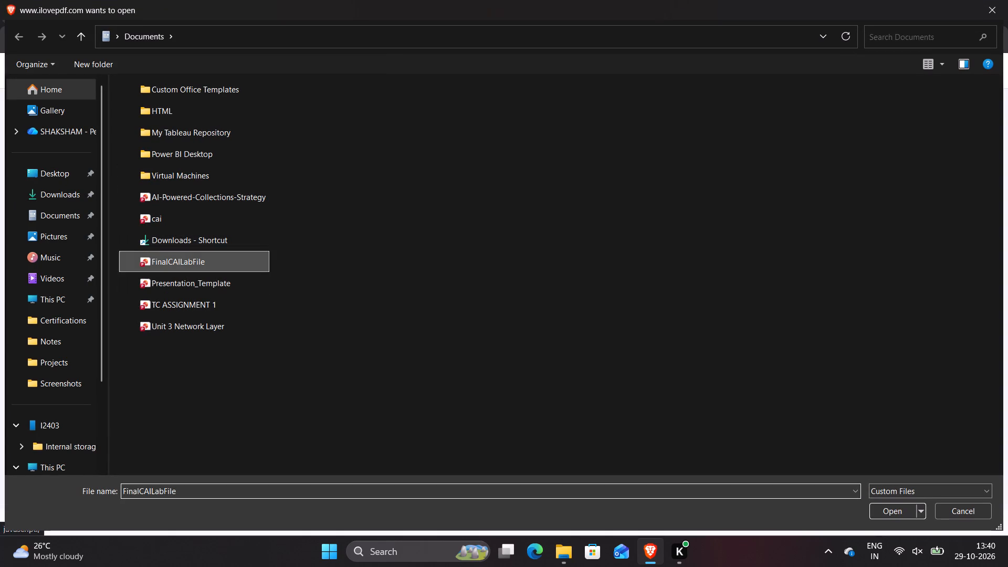
pyautogui.press('Return')
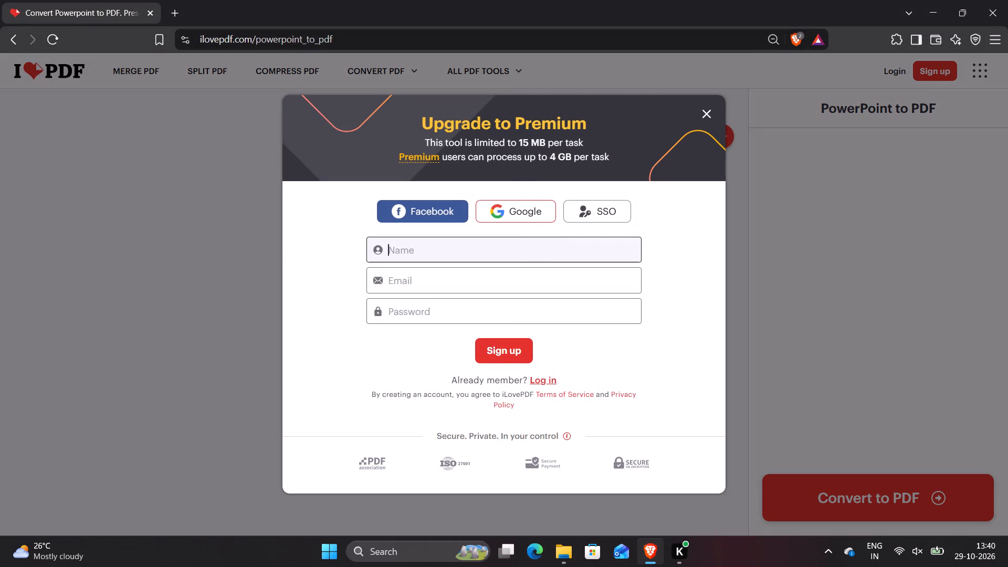
pyautogui.keyDown('ctrl'); pyautogui.click(703, 111); pyautogui.keyUp('ctrl')
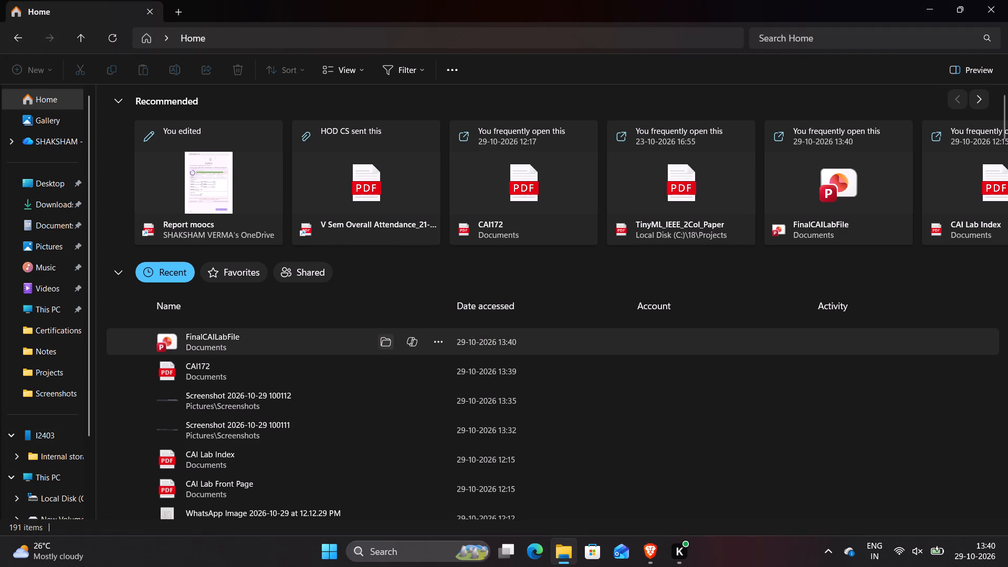
# Switch to File Explorer and open the options for the recent FinalCAILabFile presentation.
pyautogui.keyDown('ctrl'); pyautogui.click(440, 341); pyautogui.keyUp('ctrl')
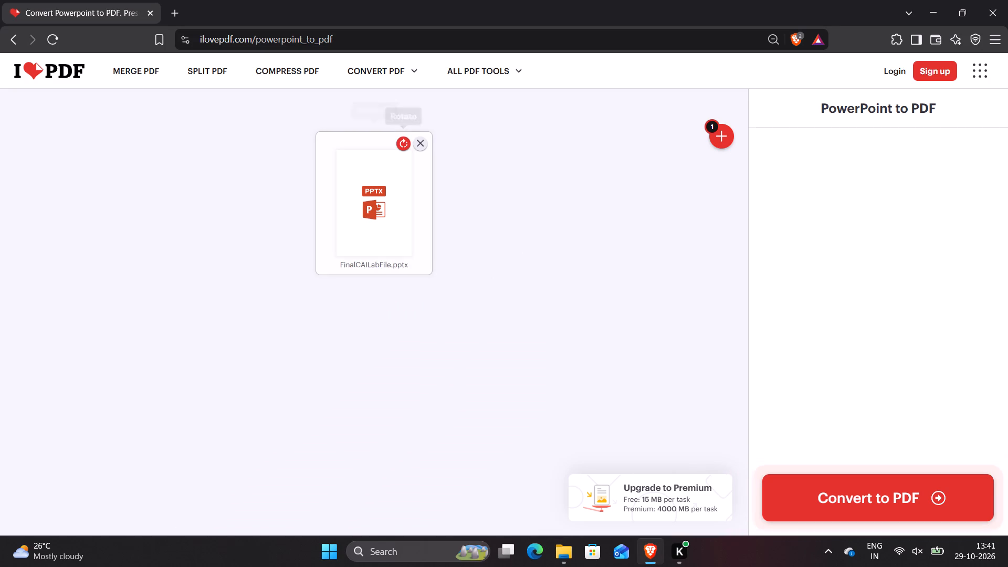
# Switch back to Brave and rotate the uploaded FinalCAILabFile.pptx three times in the PowerPoint to PDF converter.
pyautogui.keyDown('ctrl'); pyautogui.click(406, 143); pyautogui.keyUp('ctrl')
pyautogui.keyDown('ctrl'); pyautogui.click(406, 143); pyautogui.keyUp('ctrl')
pyautogui.keyDown('ctrl'); pyautogui.click(406, 143); pyautogui.keyUp('ctrl')
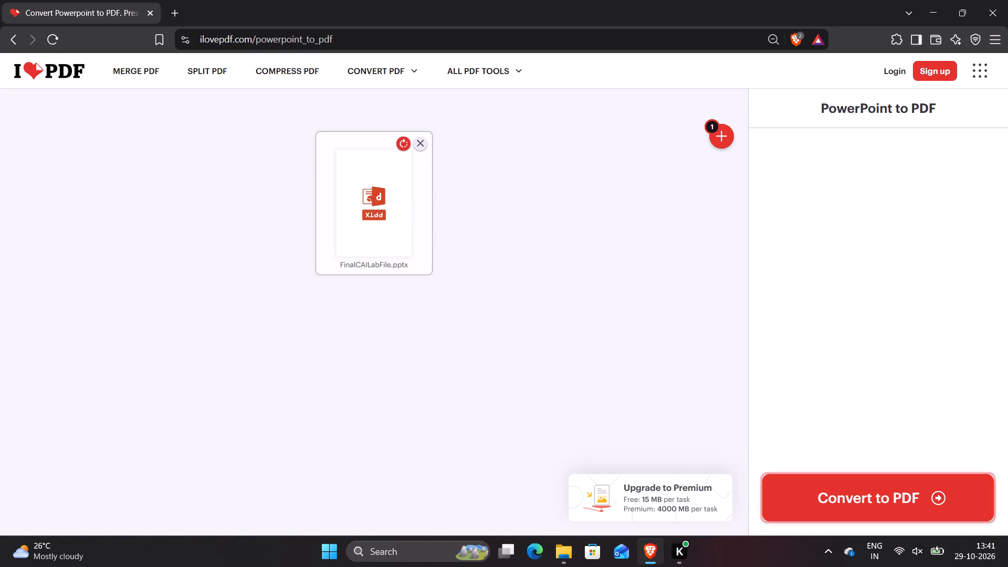
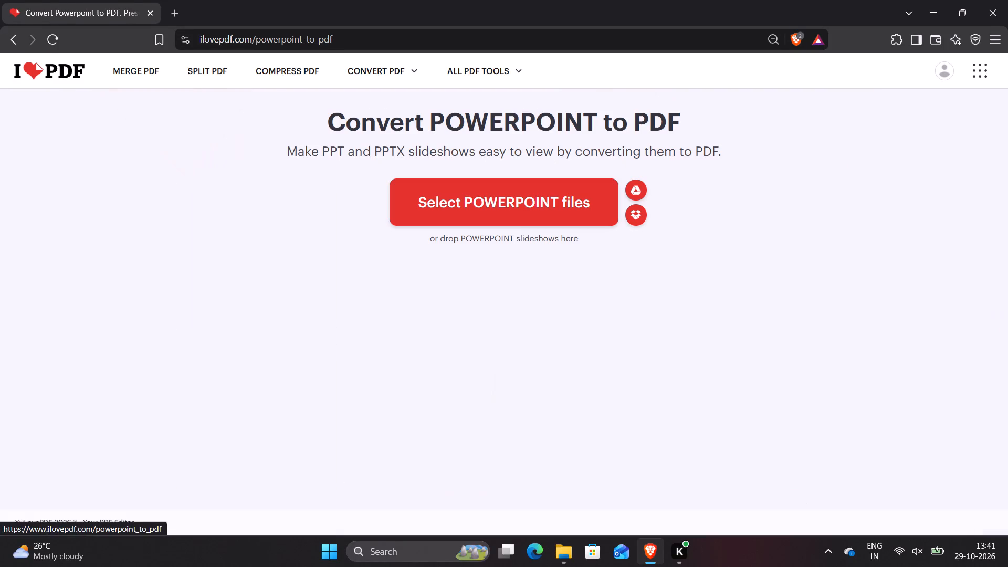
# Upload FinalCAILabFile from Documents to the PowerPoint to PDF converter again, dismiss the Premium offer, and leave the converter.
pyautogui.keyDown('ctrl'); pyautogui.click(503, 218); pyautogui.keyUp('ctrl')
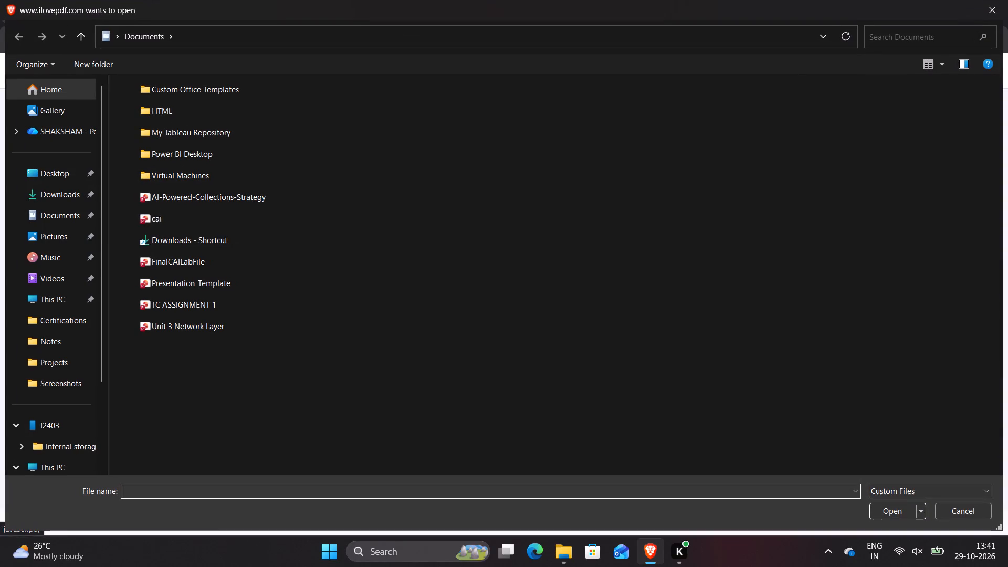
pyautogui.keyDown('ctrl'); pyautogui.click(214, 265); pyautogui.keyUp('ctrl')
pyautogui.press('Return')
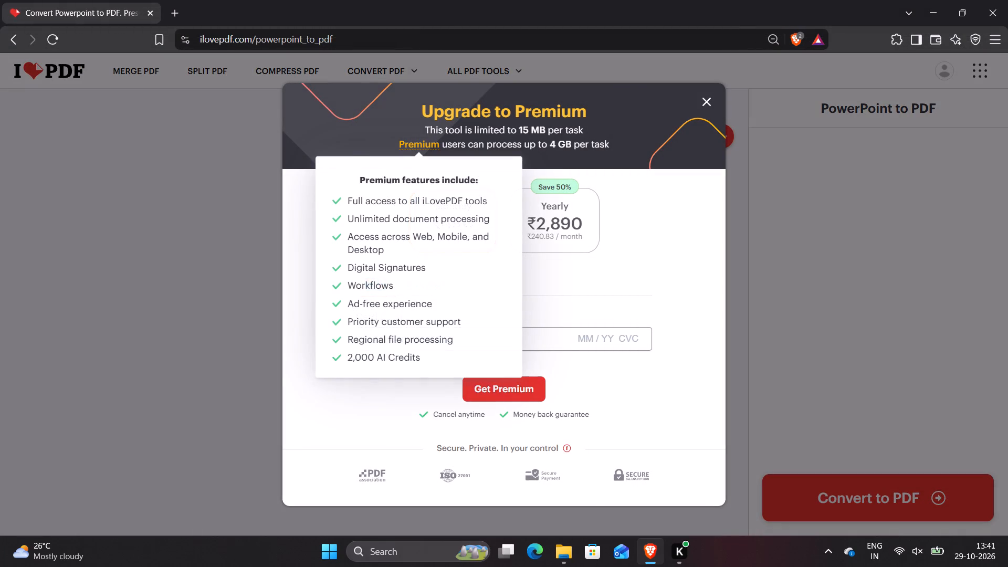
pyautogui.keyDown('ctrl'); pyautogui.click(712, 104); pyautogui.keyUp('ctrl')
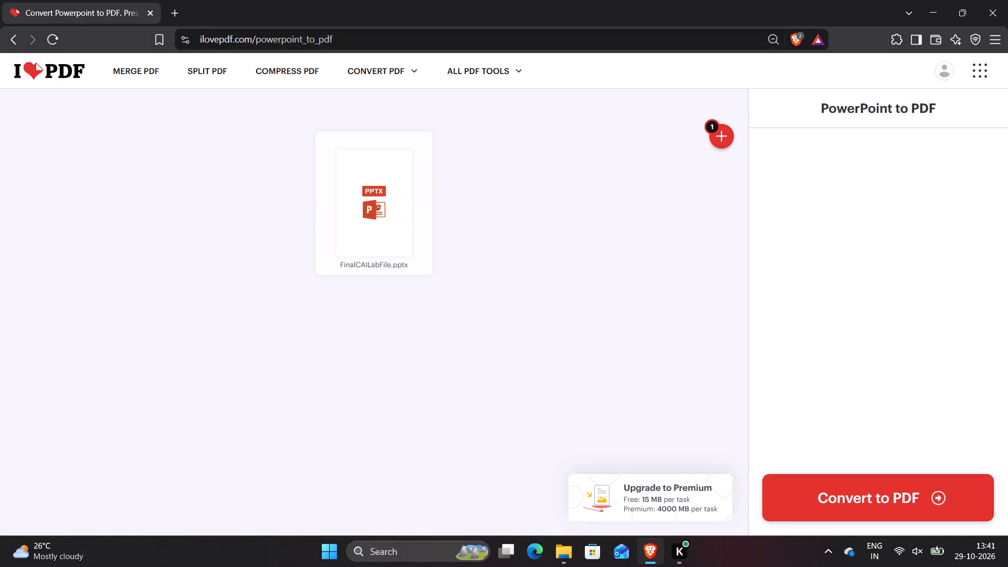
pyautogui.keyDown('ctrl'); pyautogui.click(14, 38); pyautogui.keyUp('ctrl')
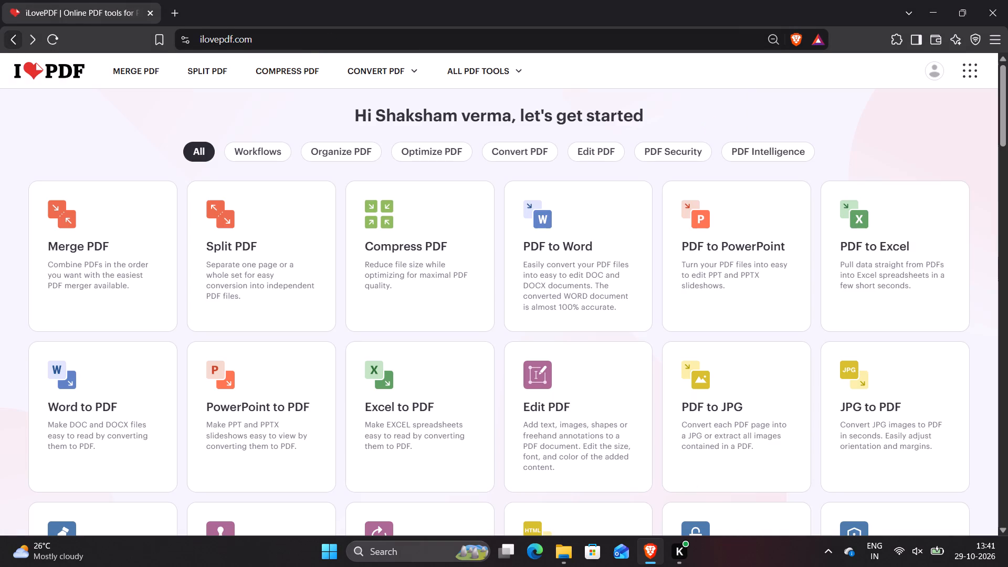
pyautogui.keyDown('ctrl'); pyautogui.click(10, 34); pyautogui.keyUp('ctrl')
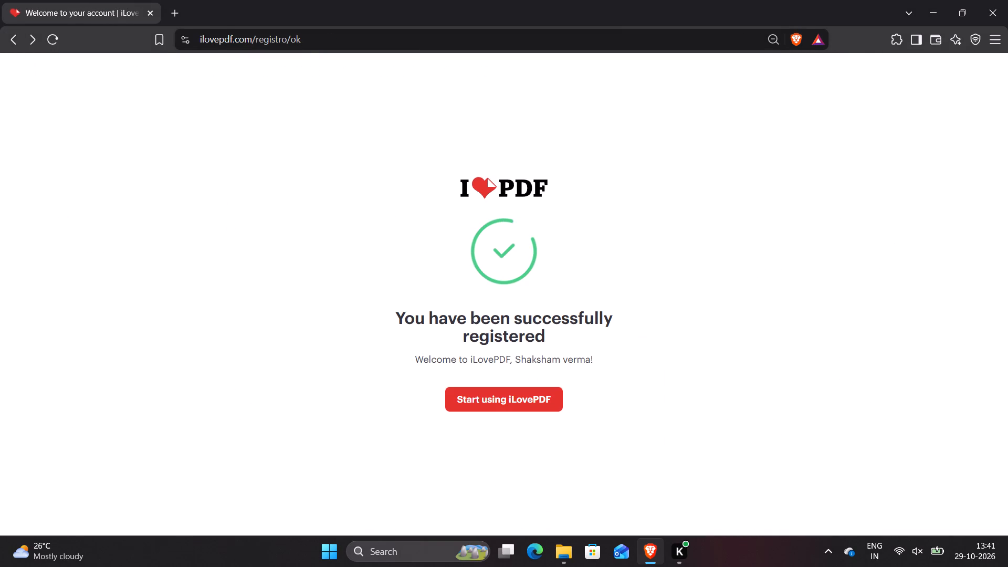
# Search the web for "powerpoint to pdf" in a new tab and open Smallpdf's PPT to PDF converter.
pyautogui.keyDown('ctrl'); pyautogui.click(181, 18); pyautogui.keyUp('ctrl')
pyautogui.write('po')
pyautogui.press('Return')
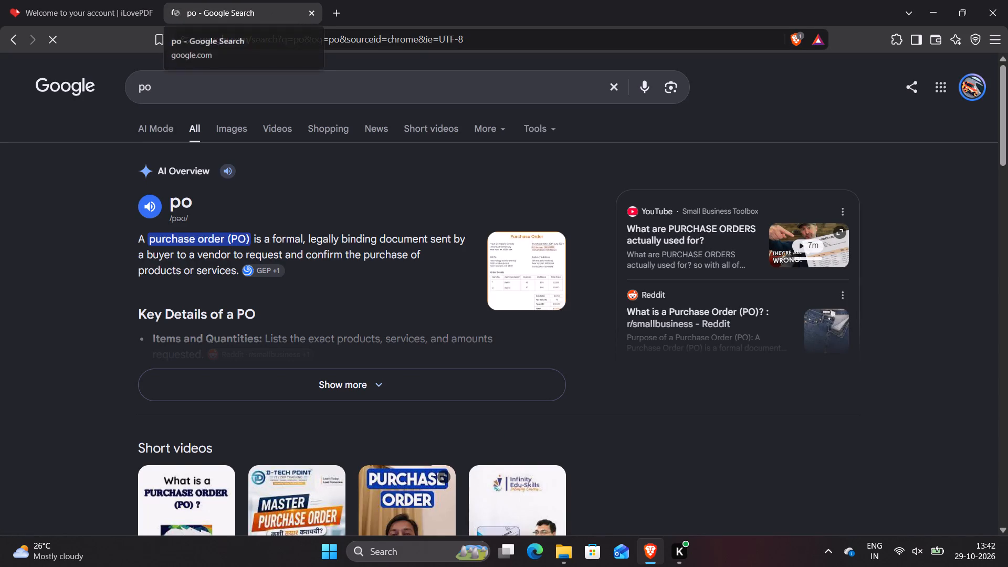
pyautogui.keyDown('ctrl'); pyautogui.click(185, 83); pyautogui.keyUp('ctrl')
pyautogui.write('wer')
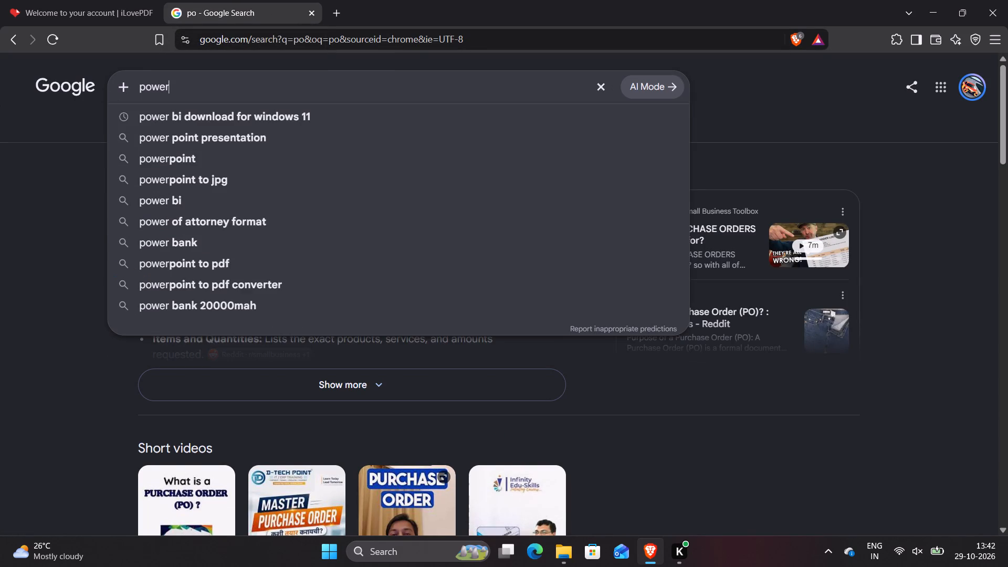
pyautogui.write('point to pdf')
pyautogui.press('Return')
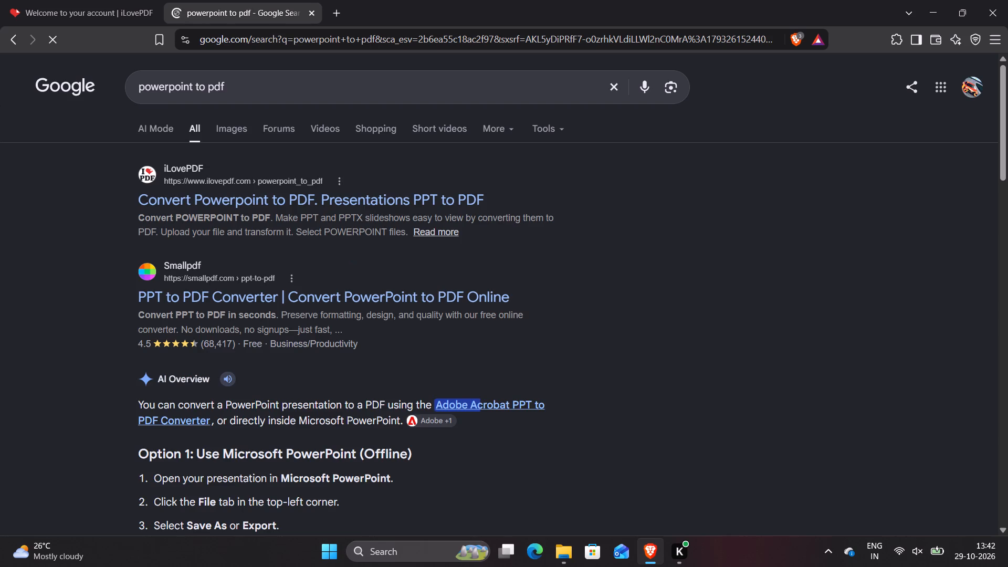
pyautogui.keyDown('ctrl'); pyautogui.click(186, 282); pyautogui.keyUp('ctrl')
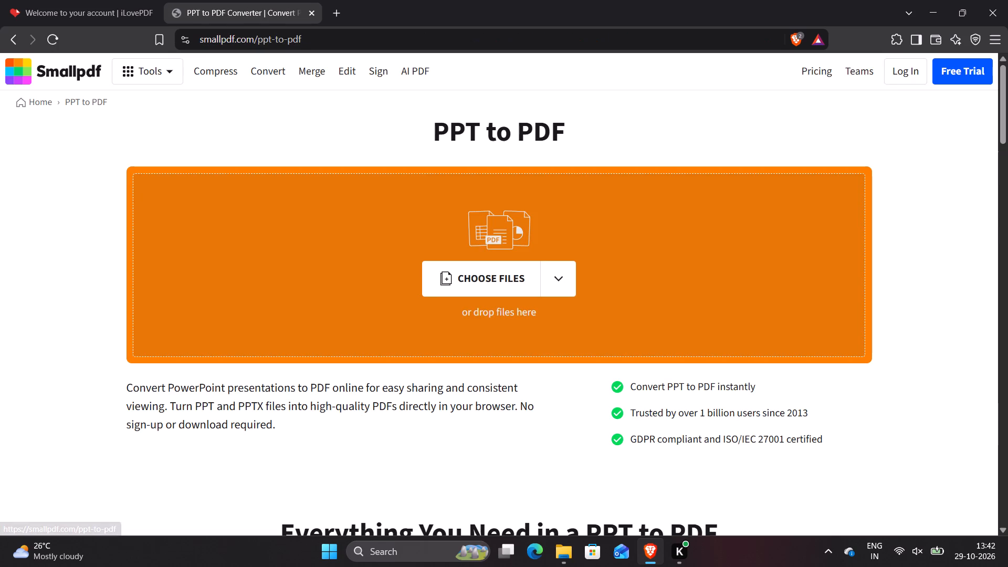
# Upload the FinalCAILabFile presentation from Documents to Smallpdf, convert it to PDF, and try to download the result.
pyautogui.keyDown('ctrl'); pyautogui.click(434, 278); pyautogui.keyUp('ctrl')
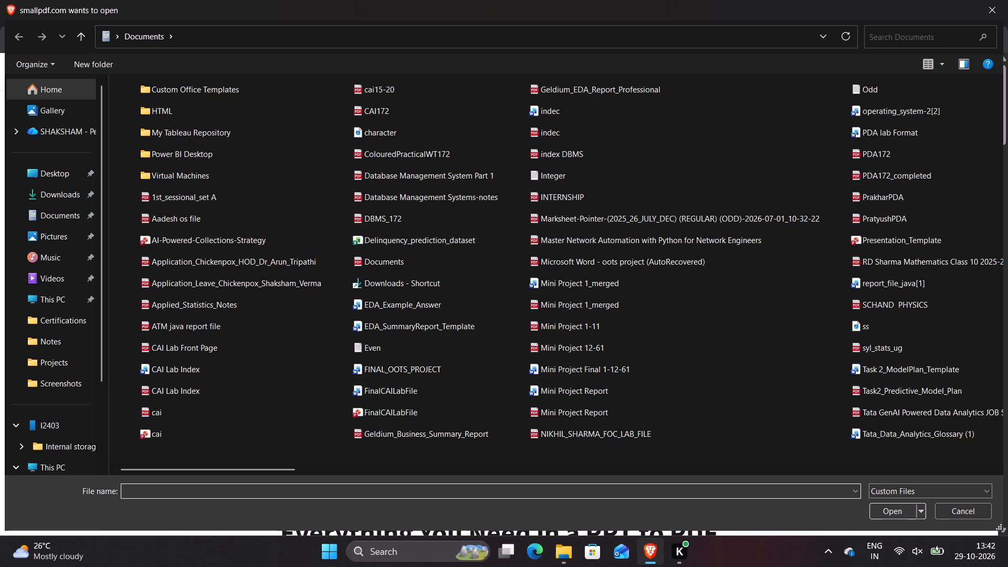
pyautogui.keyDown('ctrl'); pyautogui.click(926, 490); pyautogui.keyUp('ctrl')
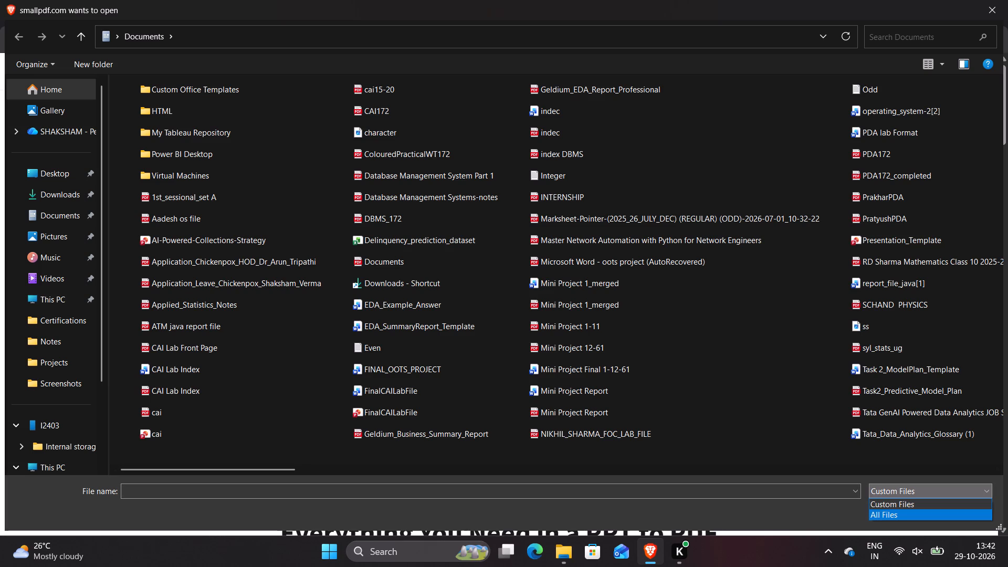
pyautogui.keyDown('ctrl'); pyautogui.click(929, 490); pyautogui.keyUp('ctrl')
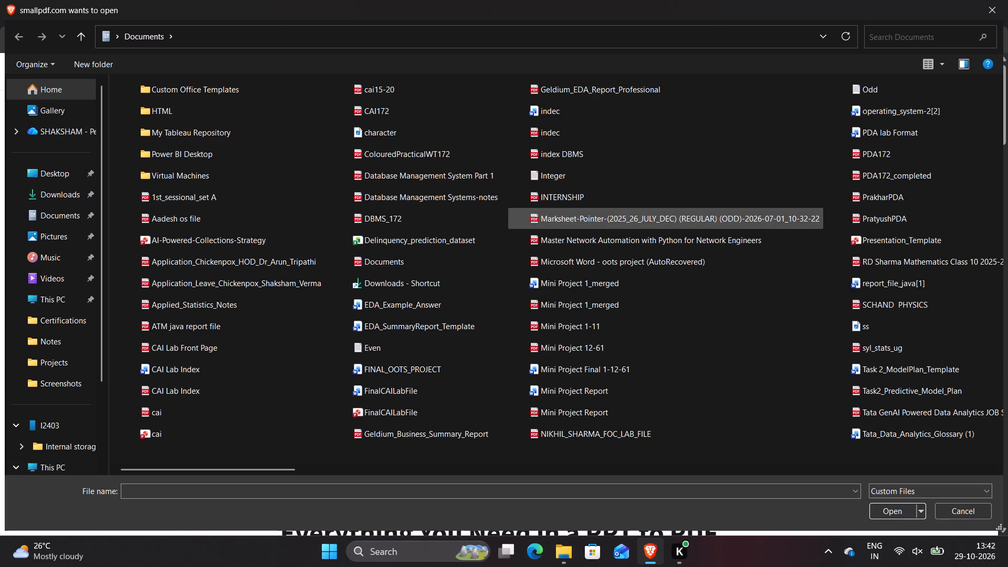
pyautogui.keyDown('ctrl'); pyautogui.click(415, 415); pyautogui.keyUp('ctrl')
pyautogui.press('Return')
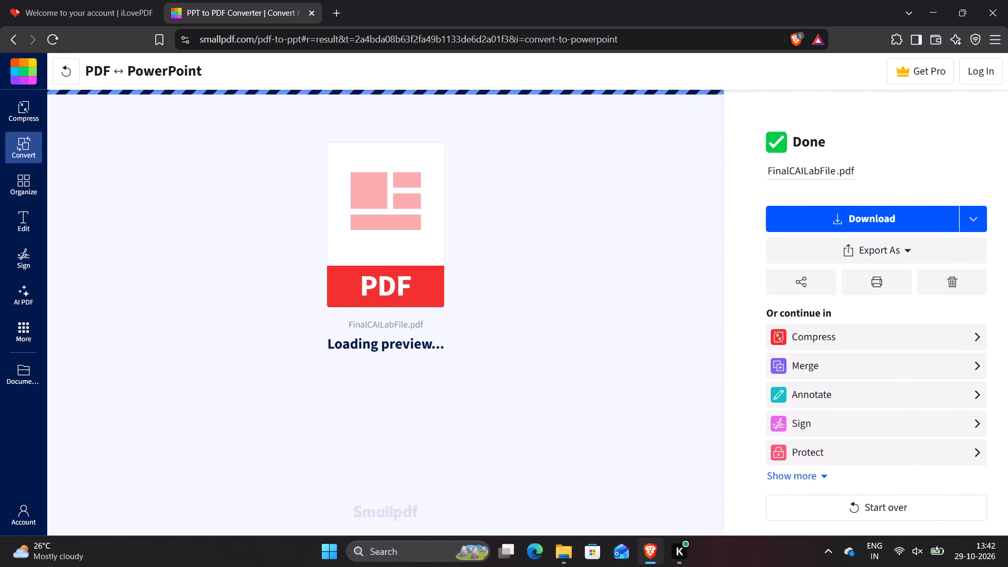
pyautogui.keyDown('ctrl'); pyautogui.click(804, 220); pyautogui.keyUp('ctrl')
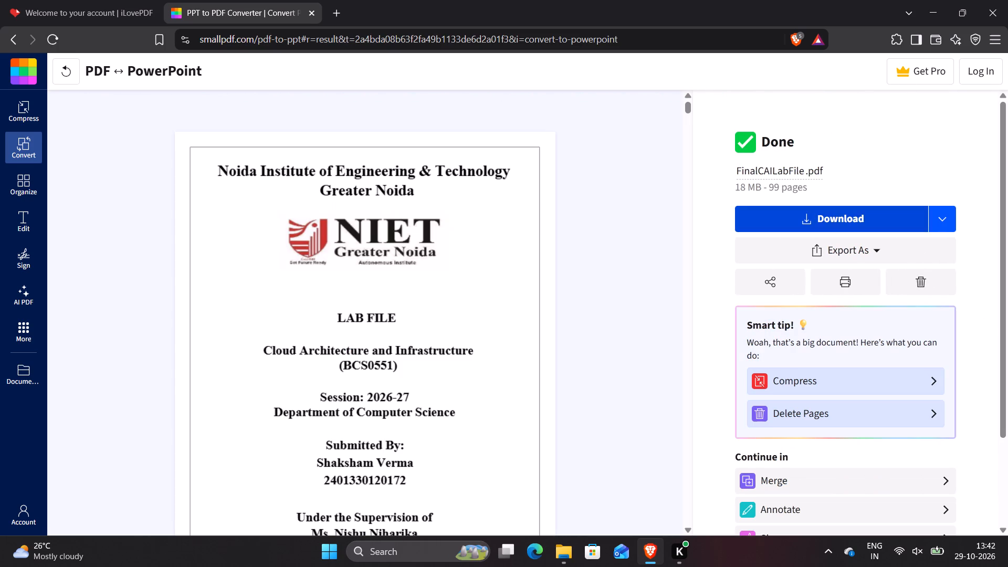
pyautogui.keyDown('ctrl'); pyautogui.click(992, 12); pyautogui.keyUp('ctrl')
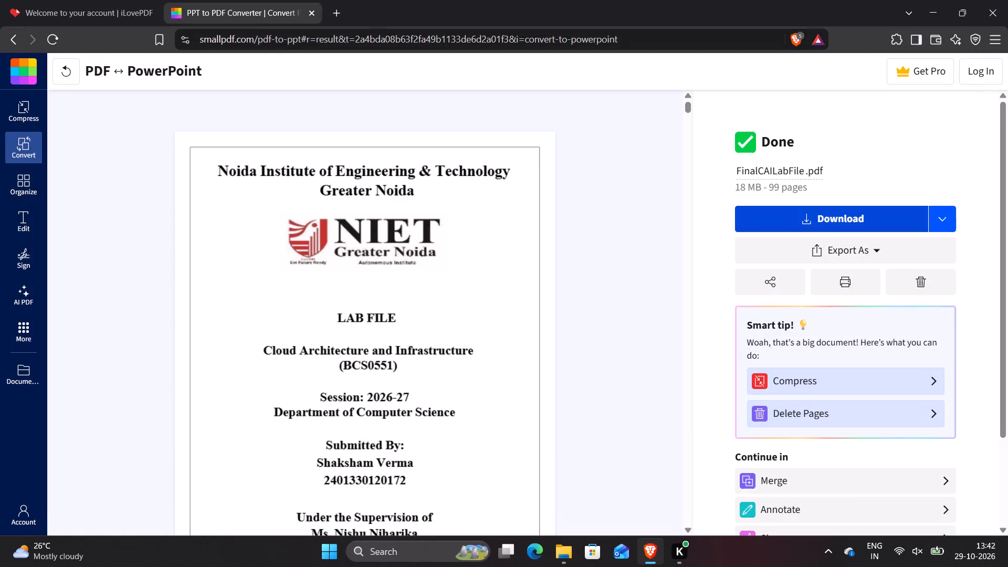
# Dismiss the Smallpdf Pro offer, check the cover and index pages in the converted PDF's preview, and close the Smallpdf tab.
pyautogui.keyDown('ctrl'); pyautogui.scroll(-3, 322, 316); pyautogui.keyUp('ctrl')
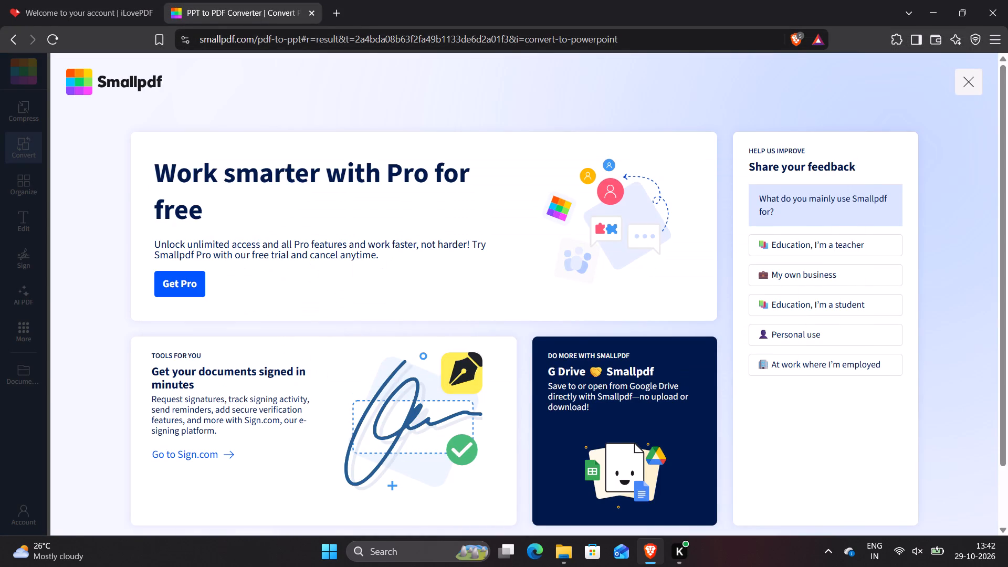
pyautogui.keyDown('ctrl'); pyautogui.click(960, 84); pyautogui.keyUp('ctrl')
pyautogui.keyDown('ctrl'); pyautogui.scroll(-2, 401, 314); pyautogui.keyUp('ctrl')
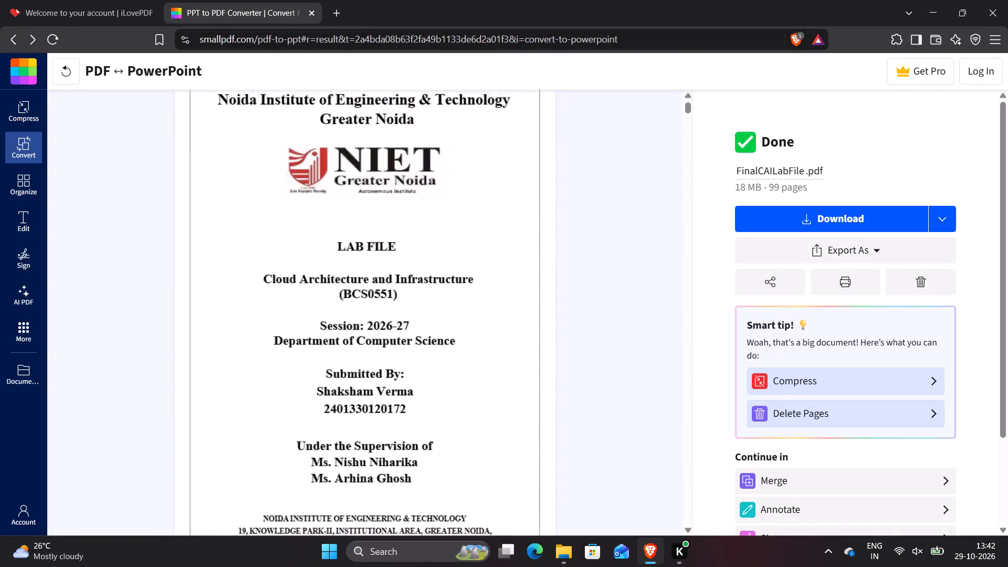
pyautogui.keyDown('ctrl'); pyautogui.scroll(-2, 401, 314); pyautogui.keyUp('ctrl')
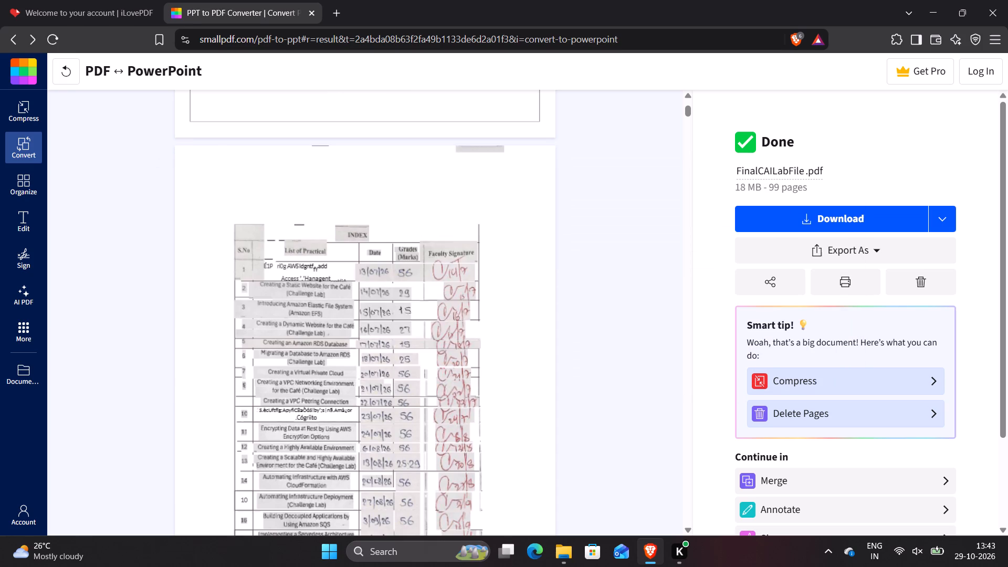
pyautogui.keyDown('ctrl'); pyautogui.click(312, 9); pyautogui.keyUp('ctrl')
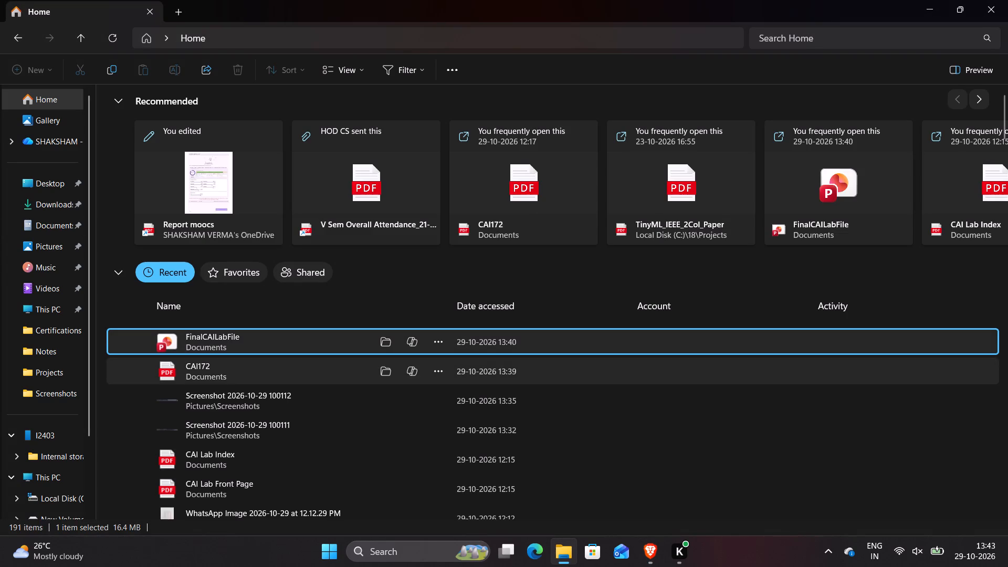
# Switch to File Explorer, open CAI172.pdf from the recent files, and skim its pages up to the VPC lab tasks.
pyautogui.keyDown('ctrl'); pyautogui.doubleClick(239, 374); pyautogui.keyUp('ctrl')
pyautogui.keyDown('ctrl'); pyautogui.scroll(-4, 519, 274); pyautogui.keyUp('ctrl')
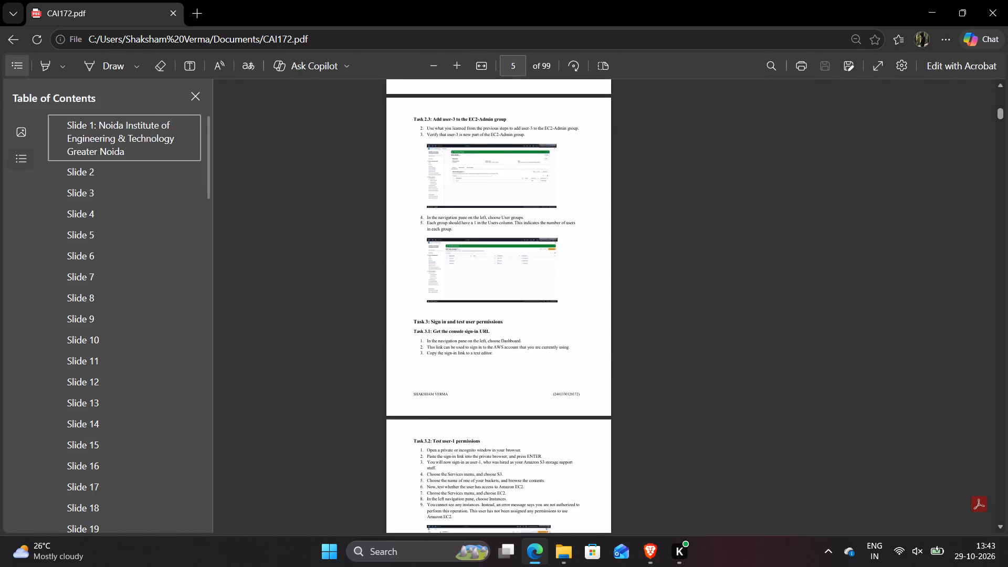
pyautogui.keyDown('ctrl'); pyautogui.scroll(14, 519, 274); pyautogui.keyUp('ctrl')
pyautogui.keyDown('ctrl'); pyautogui.scroll(-16, 519, 274); pyautogui.keyUp('ctrl')
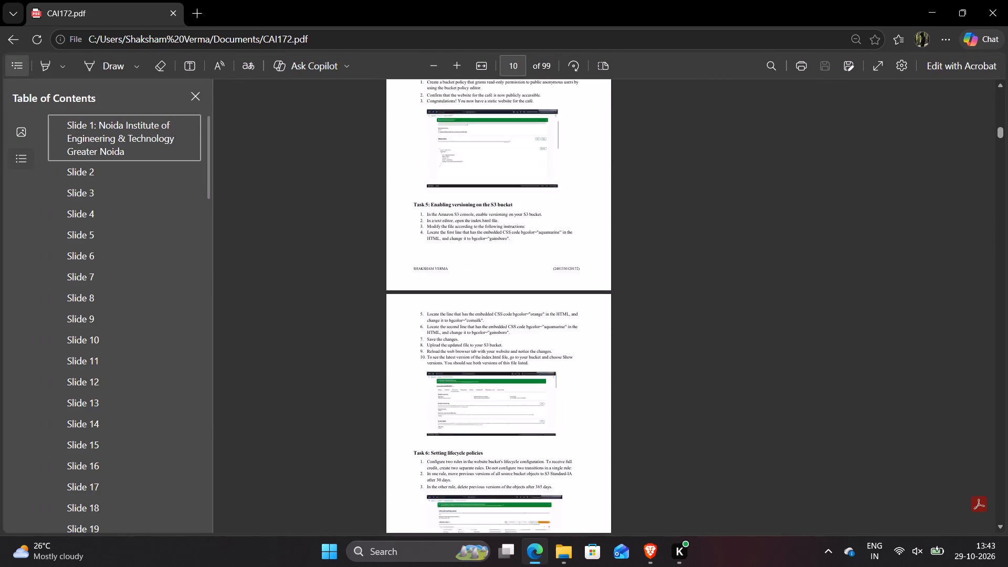
pyautogui.keyDown('ctrl'); pyautogui.scroll(-18, 519, 274); pyautogui.keyUp('ctrl')
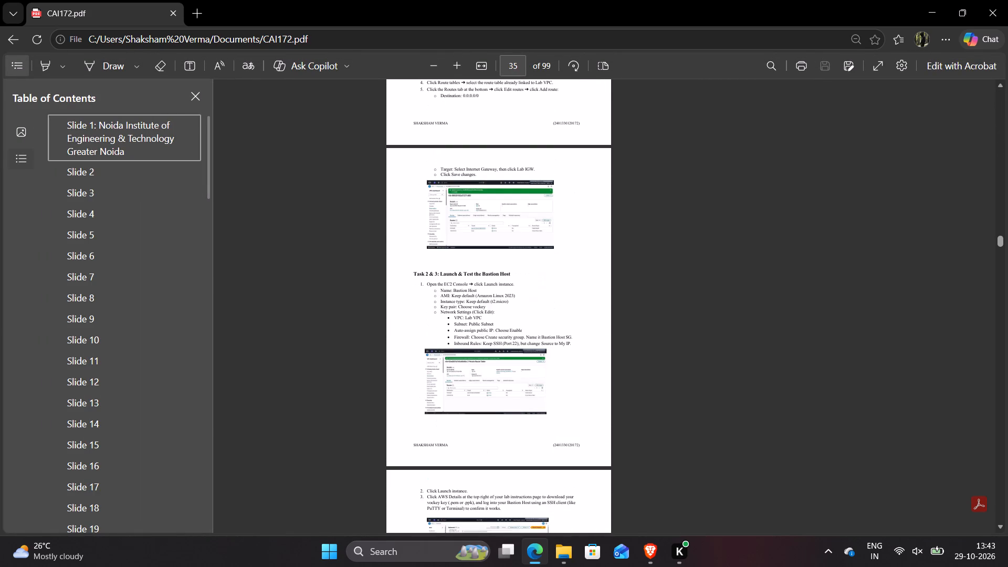
# Inspect the account headers in the AWS screenshots of CAI172.pdf up close, through the Cognito user pool and Birds website tasks, and close the PDF.
pyautogui.keyDown('ctrl'); pyautogui.scroll(-13, 519, 274); pyautogui.keyUp('ctrl')
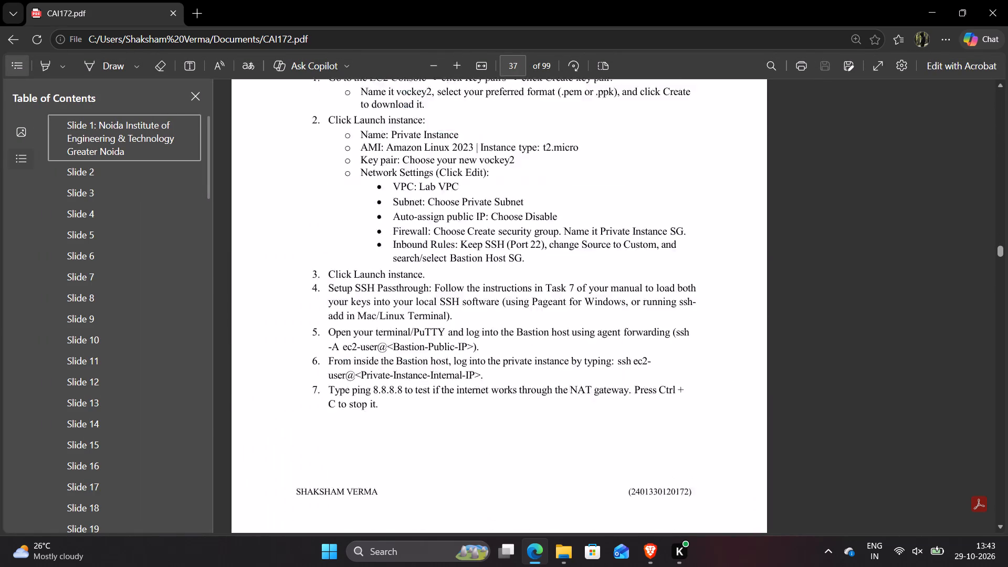
pyautogui.keyDown('ctrl'); pyautogui.scroll(5, 519, 274); pyautogui.keyUp('ctrl')
pyautogui.keyDown('ctrl'); pyautogui.scroll(-12, 519, 274); pyautogui.keyUp('ctrl')
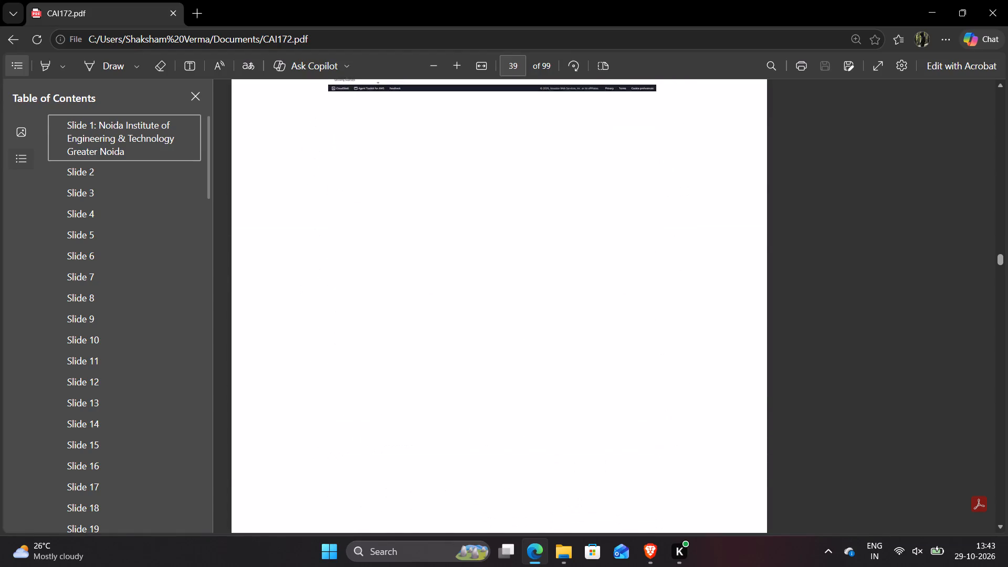
pyautogui.keyDown('ctrl'); pyautogui.scroll(-16, 519, 274); pyautogui.keyUp('ctrl')
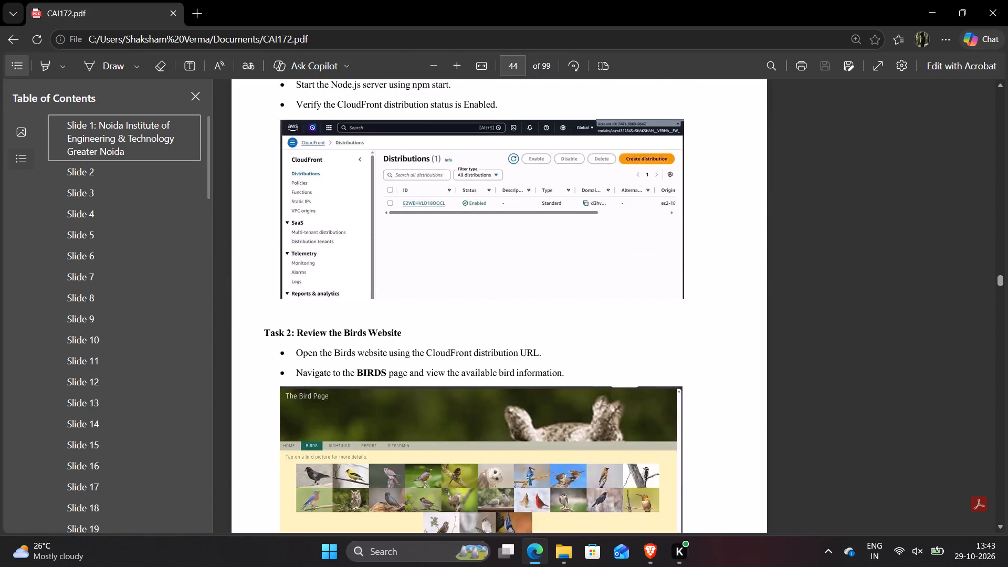
pyautogui.keyDown('ctrl'); pyautogui.scroll(-7, 519, 274); pyautogui.keyUp('ctrl')
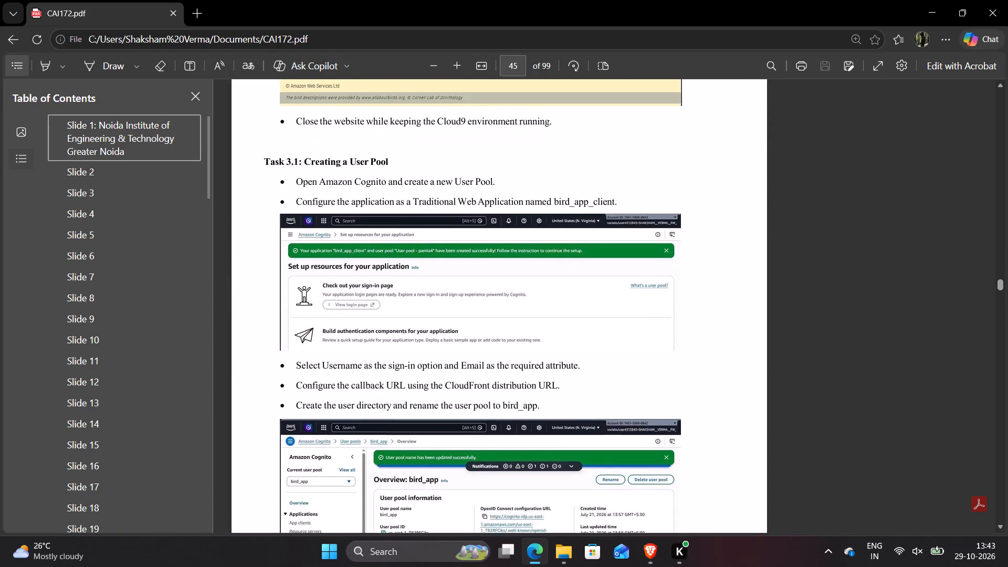
pyautogui.keyDown('ctrl'); pyautogui.scroll(-3, 519, 274); pyautogui.keyUp('ctrl')
pyautogui.keyDown('ctrl'); pyautogui.scroll(5, 519, 274); pyautogui.keyUp('ctrl')
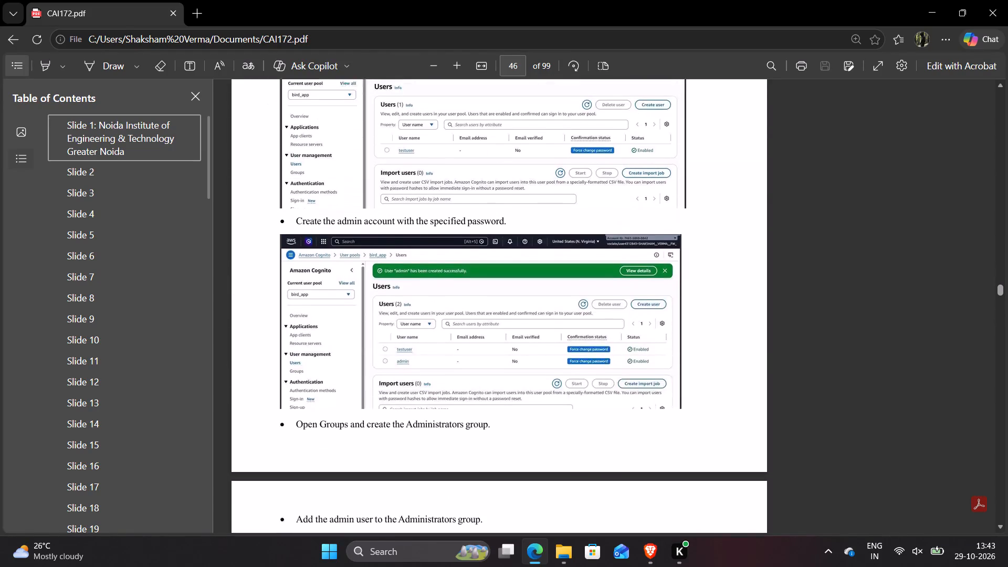
pyautogui.keyDown('ctrl'); pyautogui.scroll(3, 519, 274); pyautogui.keyUp('ctrl')
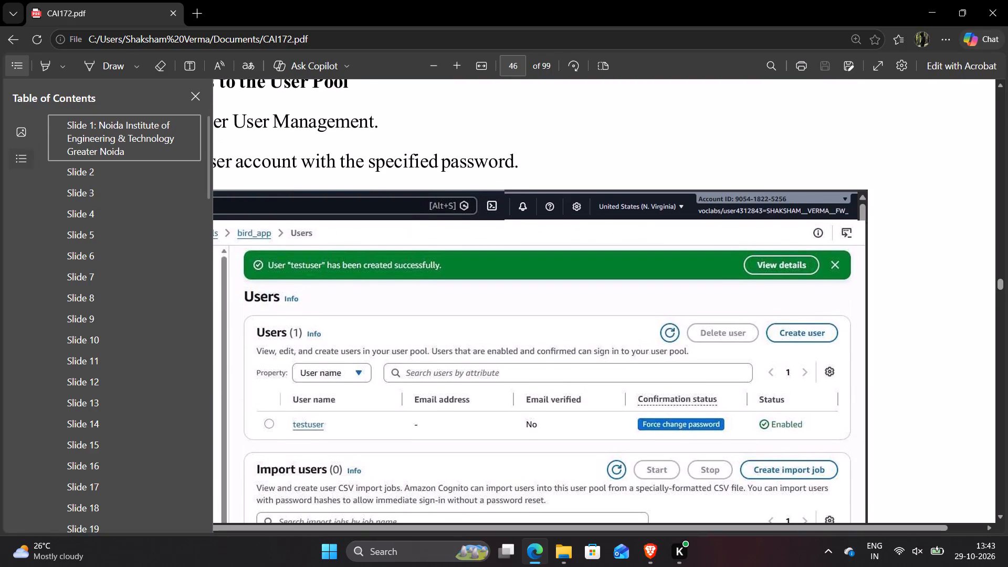
pyautogui.keyDown('ctrl'); pyautogui.scroll(1, 519, 274); pyautogui.keyUp('ctrl')
pyautogui.keyDown('ctrl'); pyautogui.scroll(-11, 519, 274); pyautogui.keyUp('ctrl')
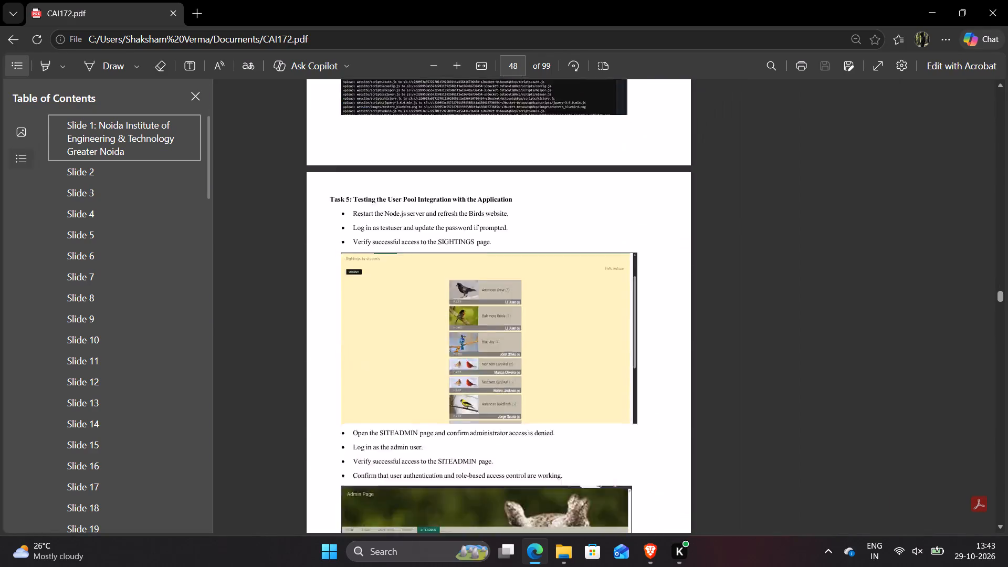
pyautogui.keyDown('ctrl'); pyautogui.scroll(1, 519, 274); pyautogui.keyUp('ctrl')
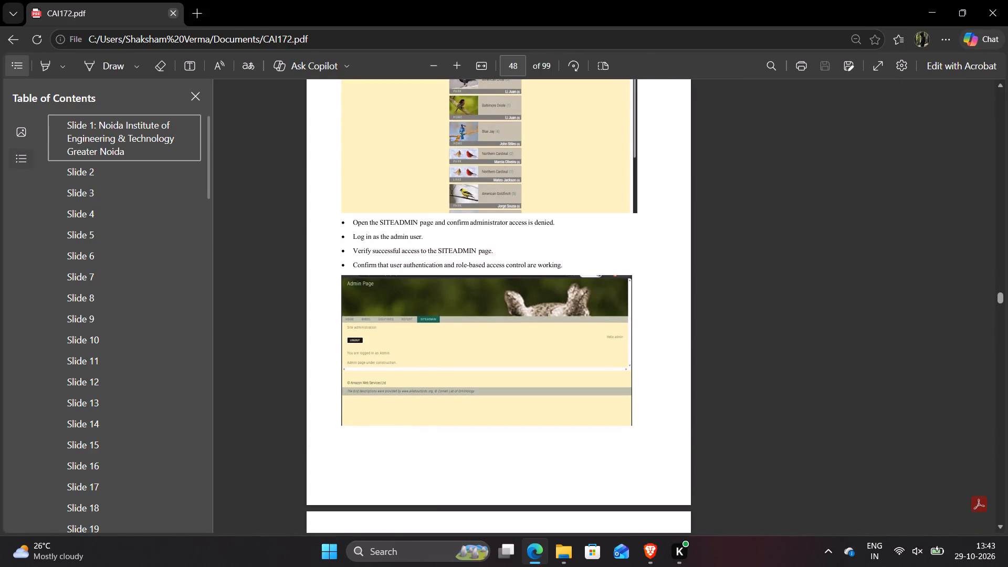
pyautogui.keyDown('ctrl'); pyautogui.click(176, 13); pyautogui.keyUp('ctrl')
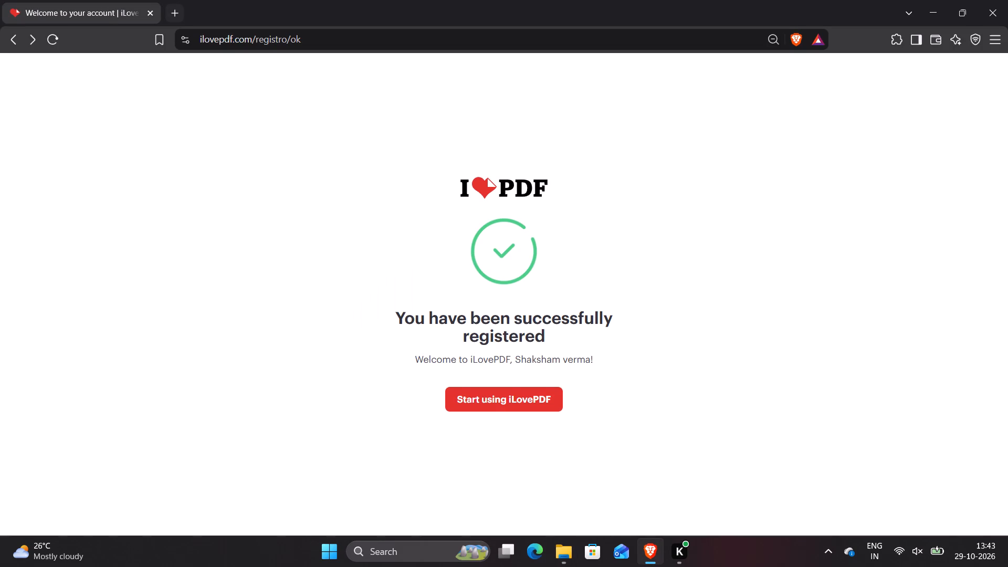
# Switch to Brave, replace the registration page with a new tab, search for "i love pdf", and open the iLovePDF home page.
pyautogui.keyDown('ctrl'); pyautogui.click(175, 12); pyautogui.keyUp('ctrl')
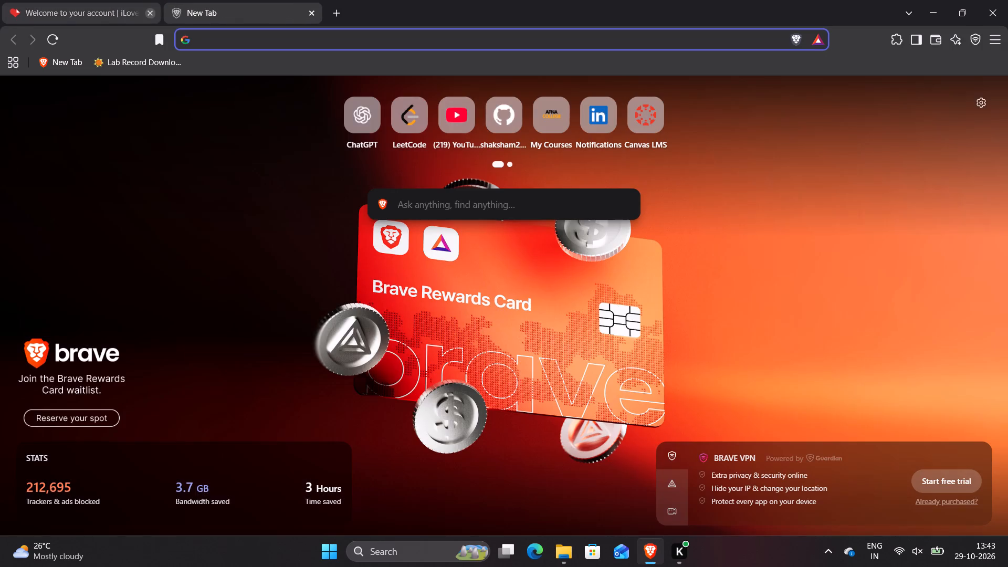
pyautogui.keyDown('ctrl'); pyautogui.click(152, 14); pyautogui.keyUp('ctrl')
pyautogui.write('i lov')
pyautogui.press('space')
pyautogui.press('BackSpace')
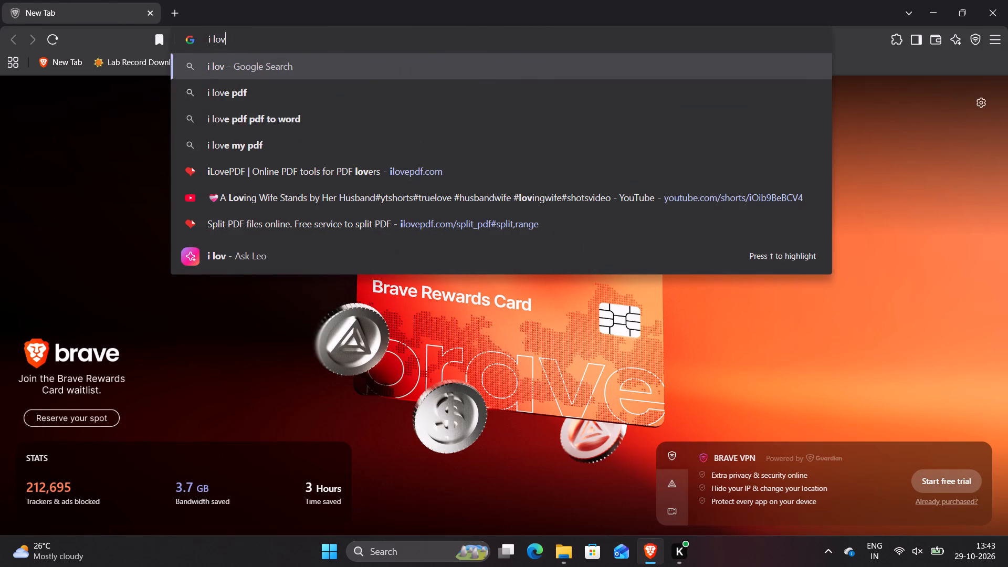
pyautogui.write('e')
pyautogui.press('space')
pyautogui.write('pdf')
pyautogui.press('Return')
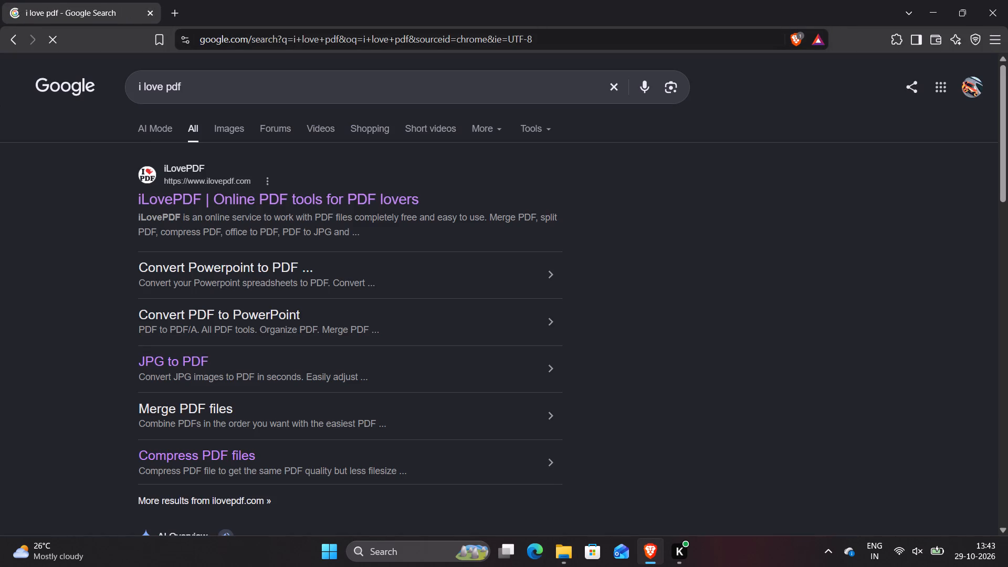
pyautogui.keyDown('ctrl'); pyautogui.click(163, 187); pyautogui.keyUp('ctrl')
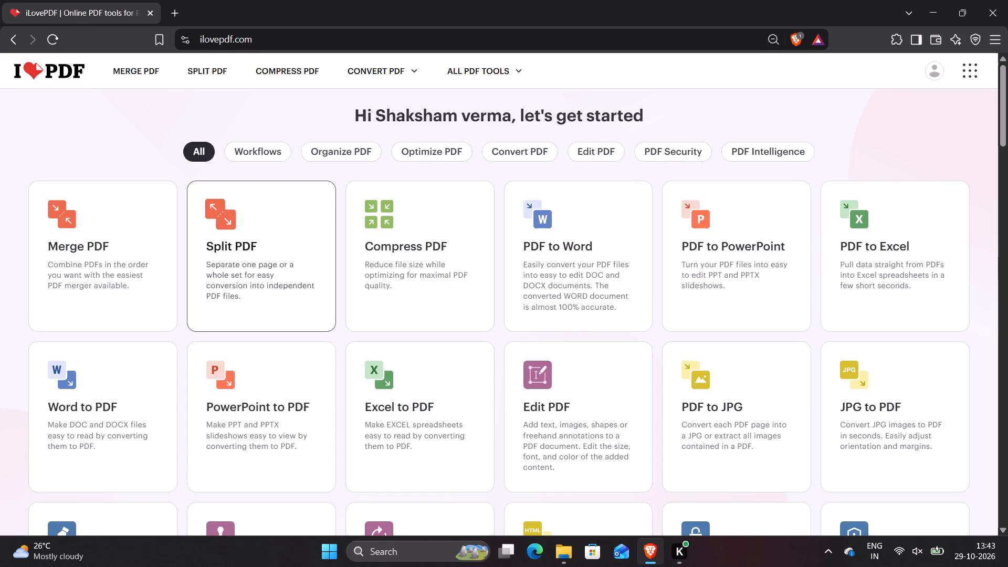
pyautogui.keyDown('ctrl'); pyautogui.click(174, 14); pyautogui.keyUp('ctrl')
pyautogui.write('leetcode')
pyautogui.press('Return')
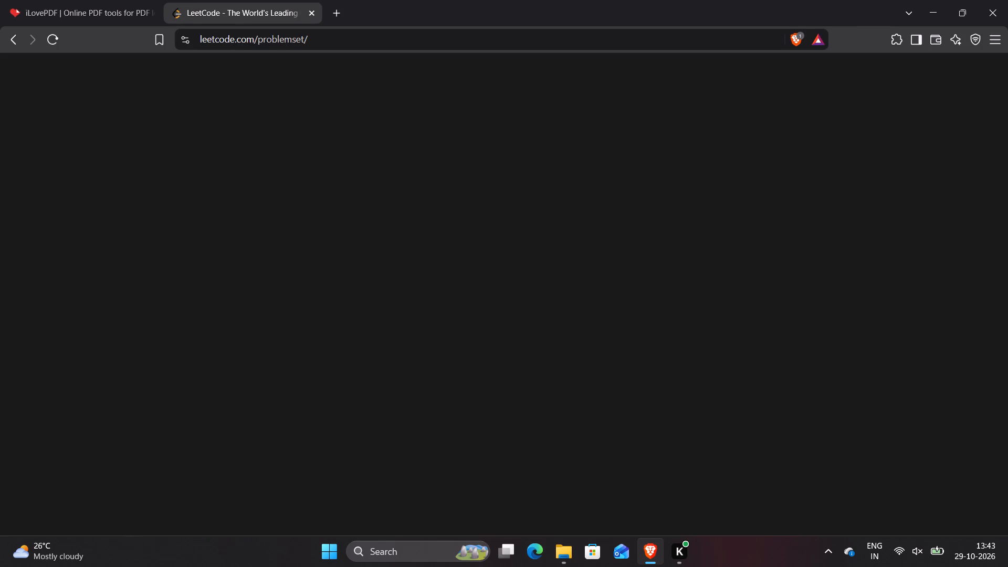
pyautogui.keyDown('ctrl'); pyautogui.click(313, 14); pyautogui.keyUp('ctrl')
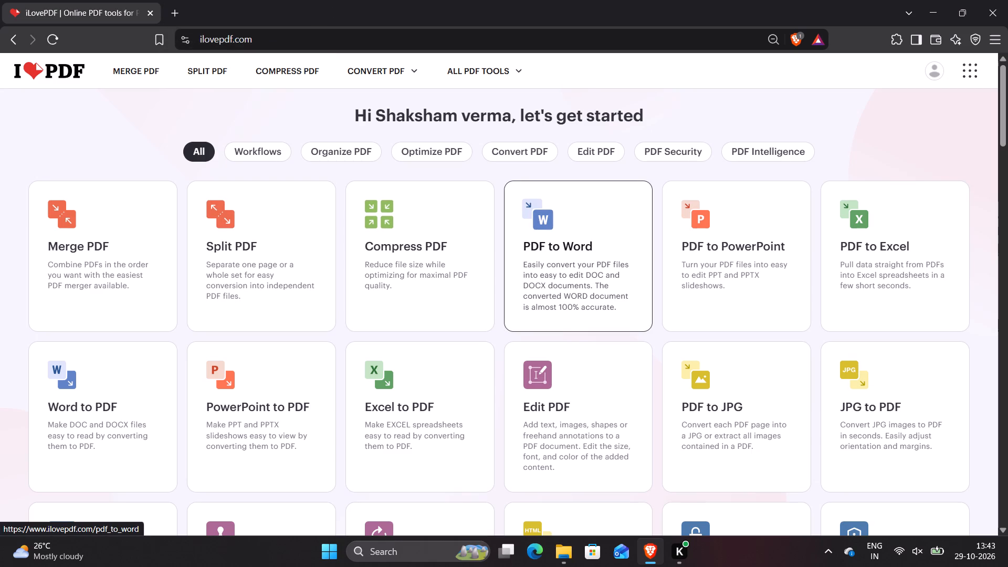
# Split CAI172.pdf from the Documents folder with a custom range from page 3 to 99.
pyautogui.keyDown('ctrl'); pyautogui.click(244, 237); pyautogui.keyUp('ctrl')
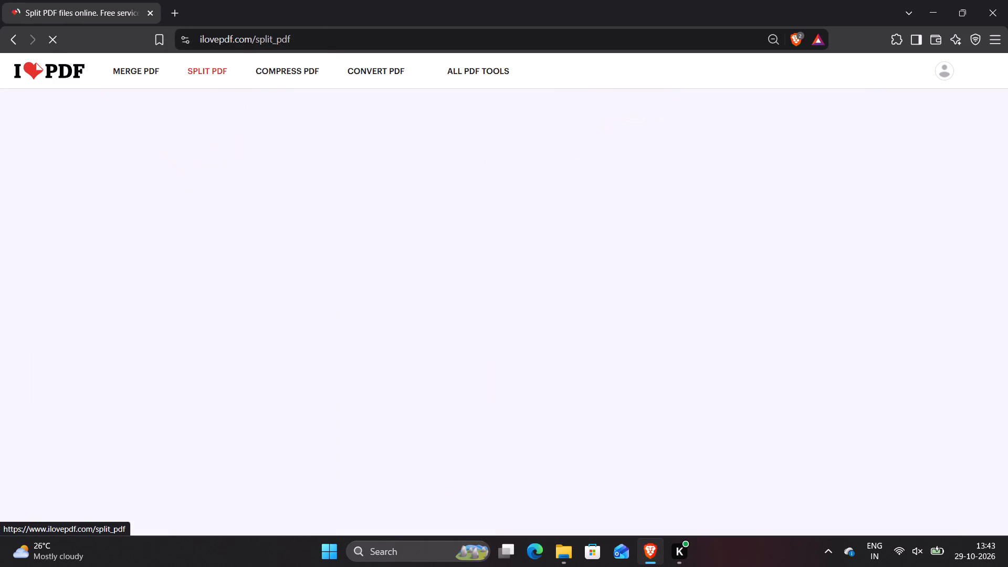
pyautogui.keyDown('ctrl'); pyautogui.click(584, 237); pyautogui.keyUp('ctrl')
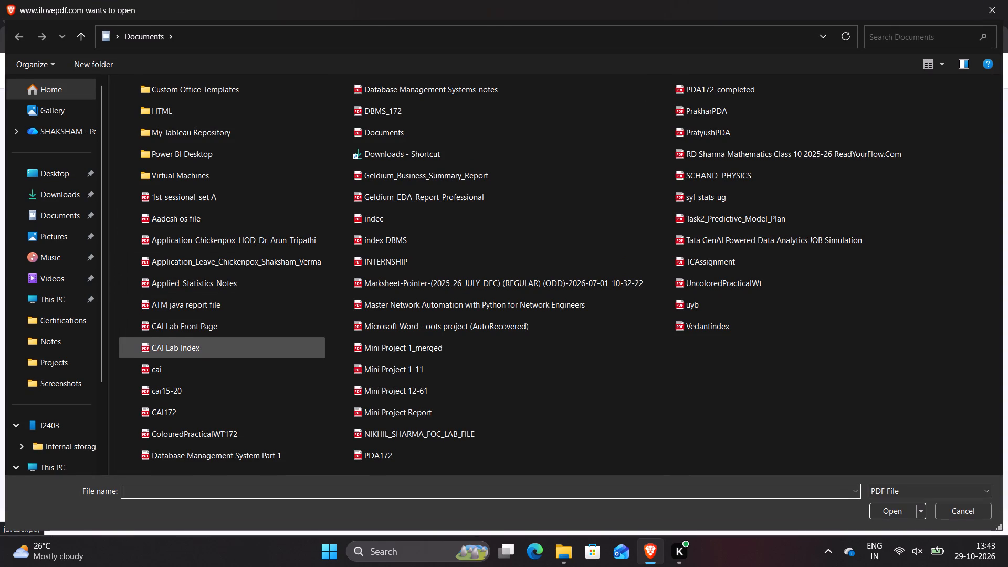
pyautogui.keyDown('ctrl'); pyautogui.click(180, 407); pyautogui.keyUp('ctrl')
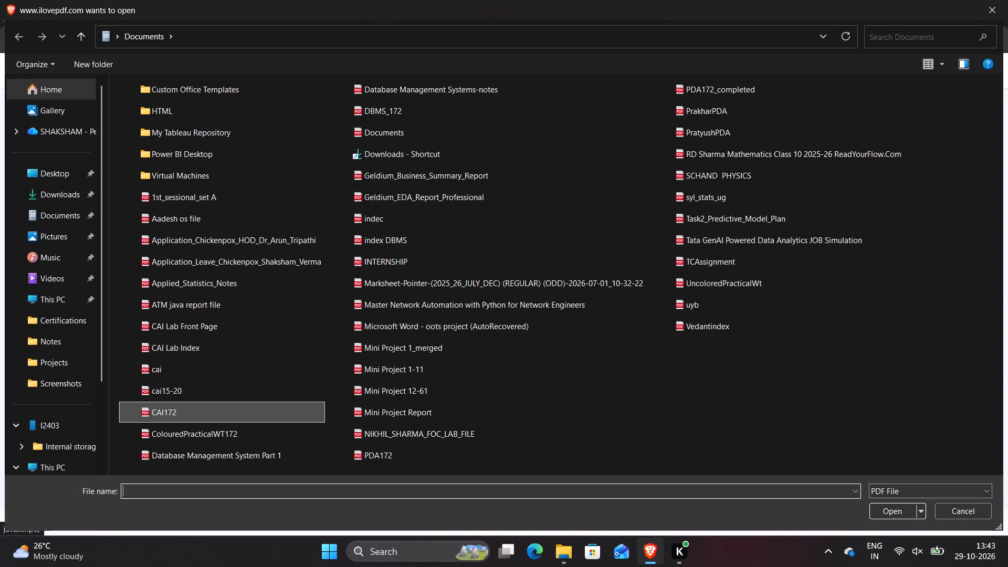
pyautogui.press('Return')
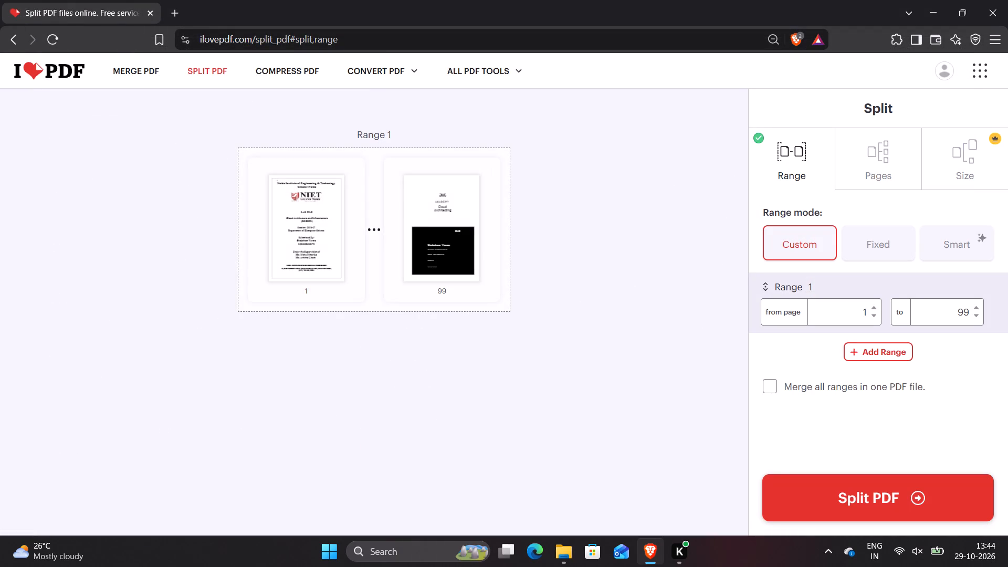
pyautogui.keyDown('ctrl'); pyautogui.click(875, 307); pyautogui.keyUp('ctrl')
pyautogui.keyDown('ctrl'); pyautogui.click(875, 307); pyautogui.keyUp('ctrl')
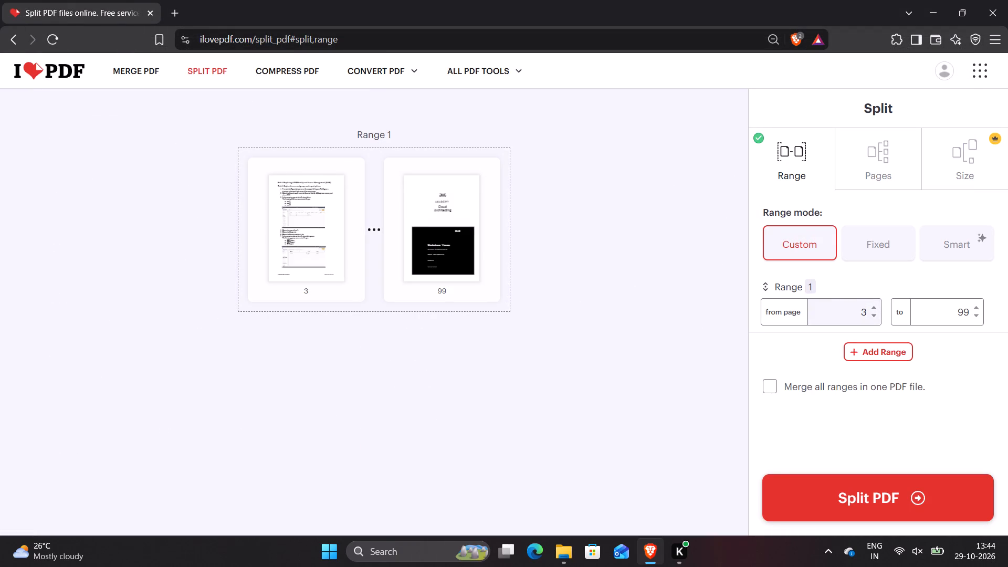
pyautogui.keyDown('ctrl'); pyautogui.click(858, 509); pyautogui.keyUp('ctrl')
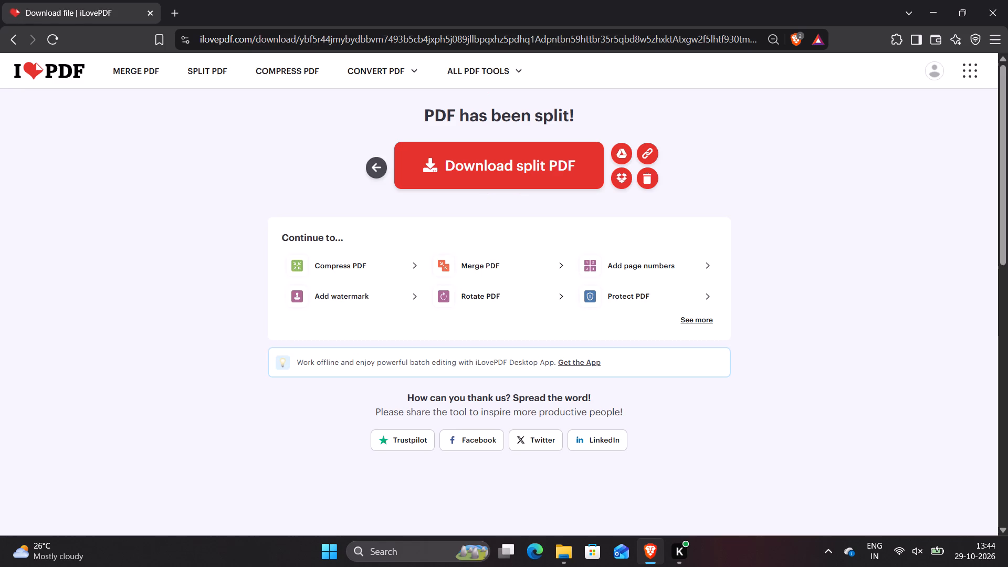
# Download the split PDF to Documents under the name CAI172, replacing the existing file.
pyautogui.keyDown('ctrl'); pyautogui.click(447, 179); pyautogui.keyUp('ctrl')
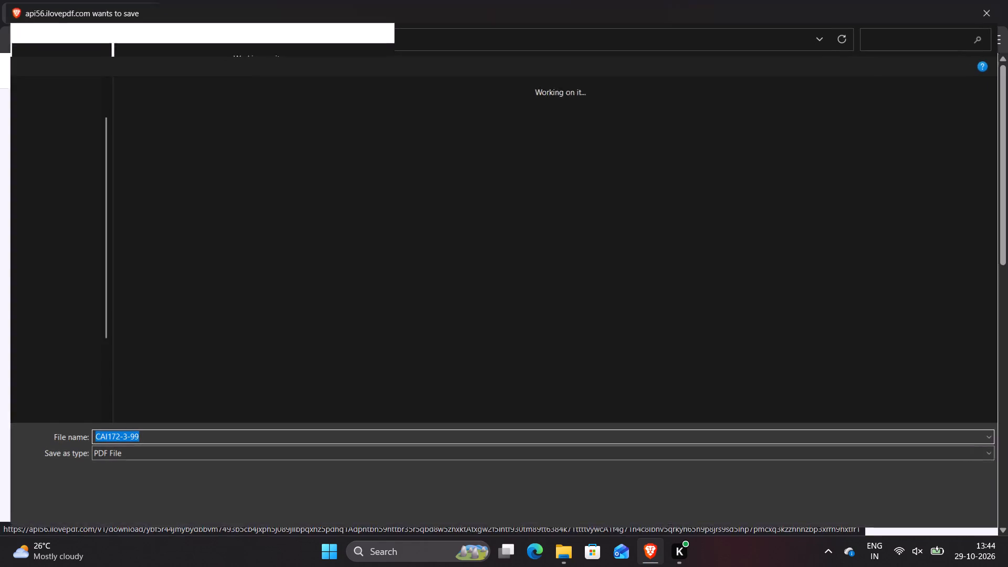
pyautogui.keyDown('ctrl'); pyautogui.click(214, 436); pyautogui.keyUp('ctrl')
pyautogui.press('BackSpace')
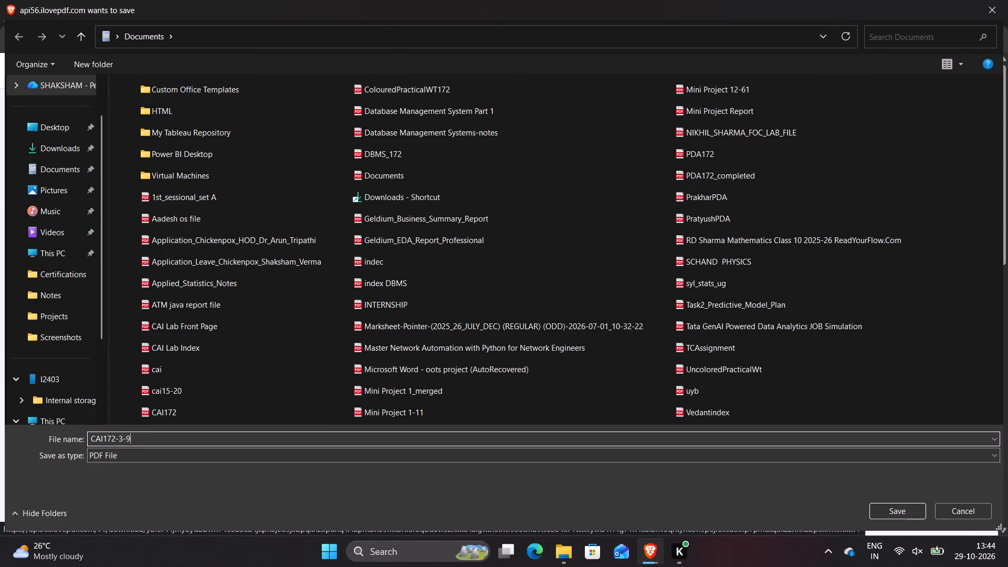
pyautogui.press('BackSpace')
pyautogui.press('BackSpace')
pyautogui.press('BackSpace')
pyautogui.press('BackSpace')
pyautogui.press('Return')
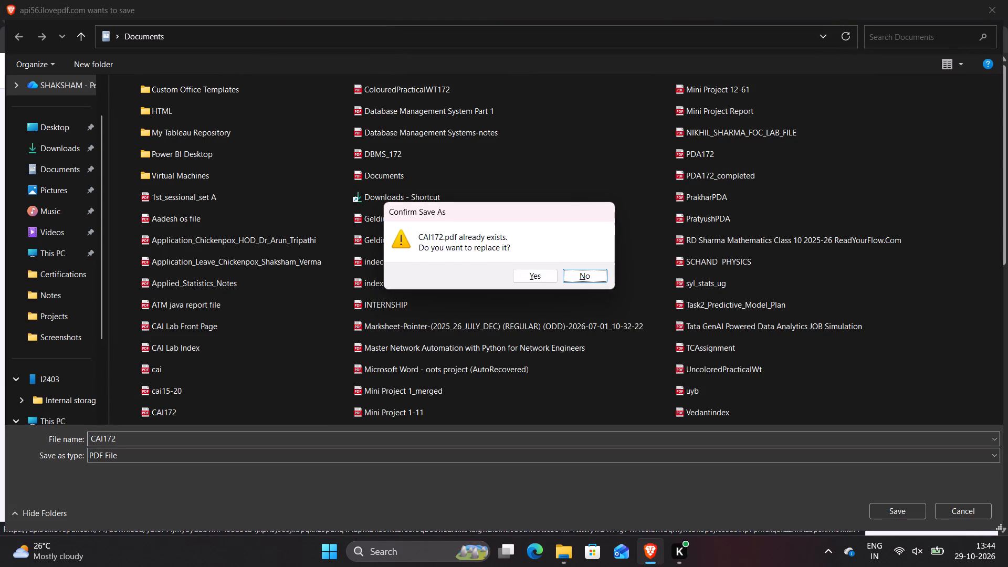
pyautogui.keyDown('ctrl'); pyautogui.click(543, 277); pyautogui.keyUp('ctrl')
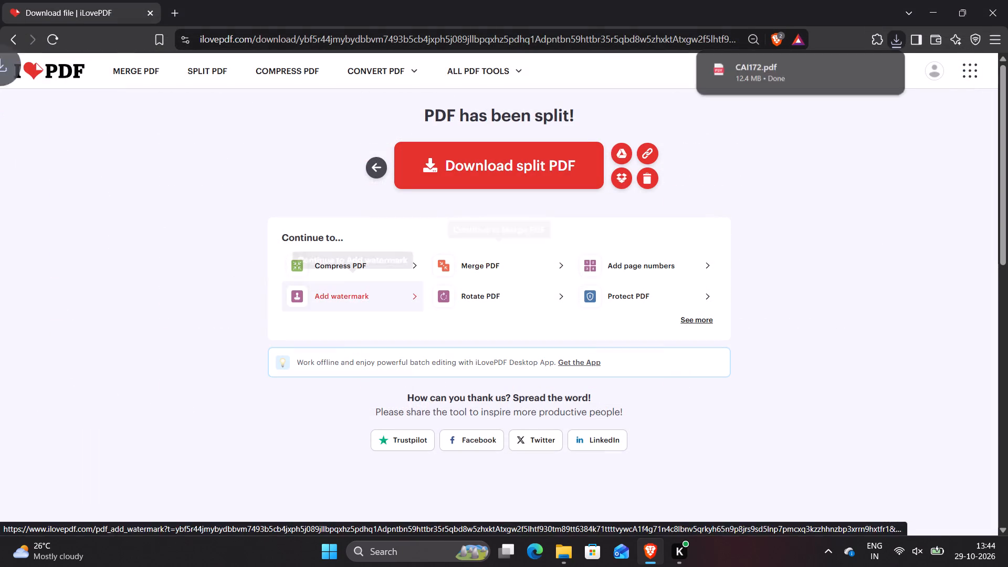
# Merge CAI Lab Front Page.pdf, CAI Lab Index.pdf and CAI172.pdf in that order with the Merge PDF tool.
pyautogui.keyDown('ctrl'); pyautogui.click(150, 68); pyautogui.keyUp('ctrl')
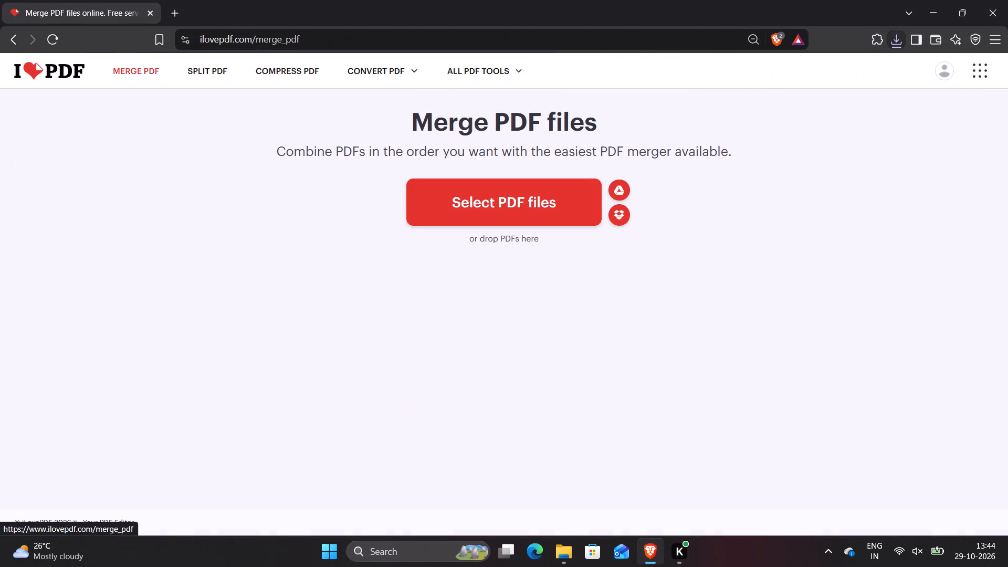
pyautogui.keyDown('ctrl'); pyautogui.click(435, 194); pyautogui.keyUp('ctrl')
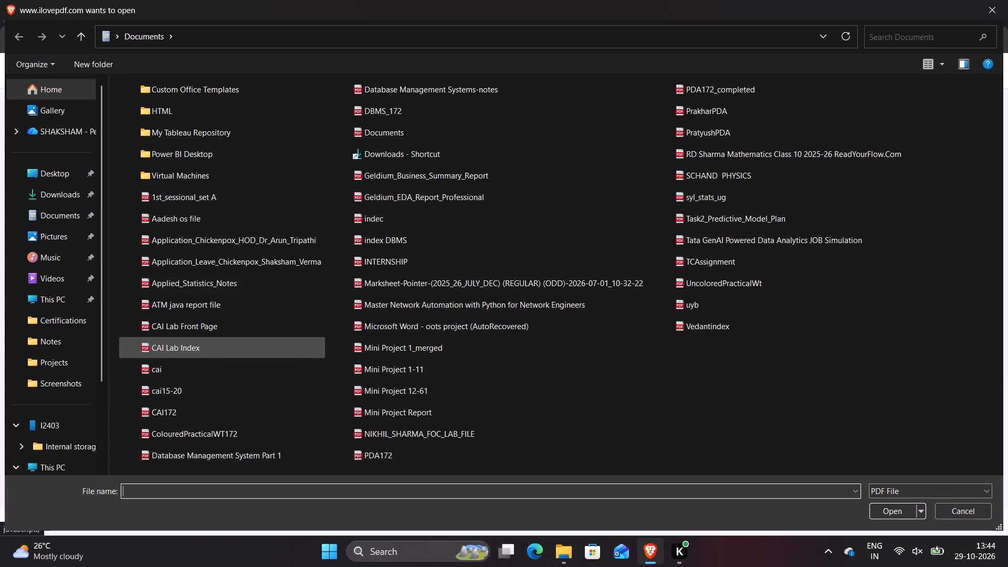
pyautogui.keyDown('ctrl'); pyautogui.moveTo(236, 354); pyautogui.dragTo(193, 325); pyautogui.keyUp('ctrl')
pyautogui.press('Return')
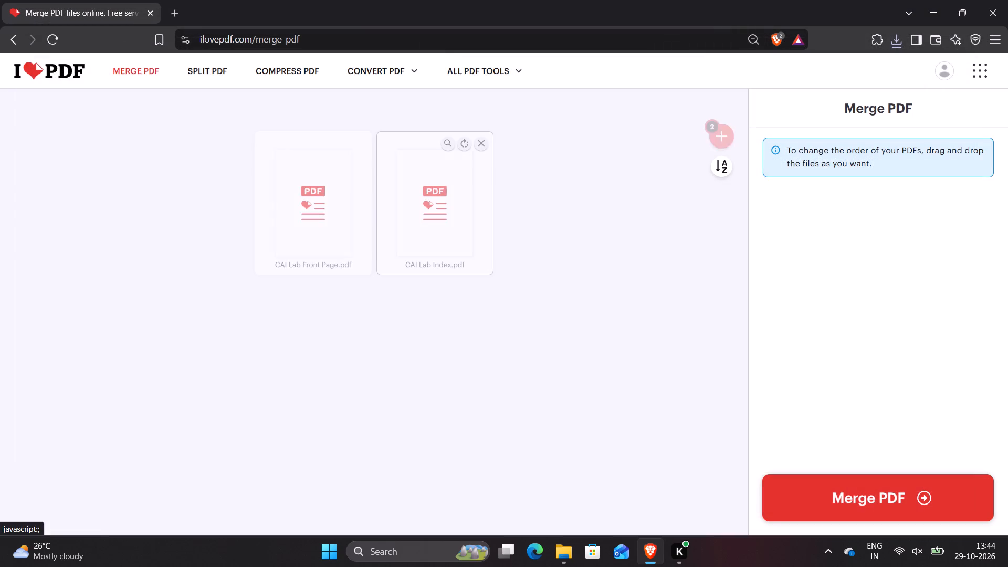
pyautogui.keyDown('ctrl'); pyautogui.click(720, 142); pyautogui.keyUp('ctrl')
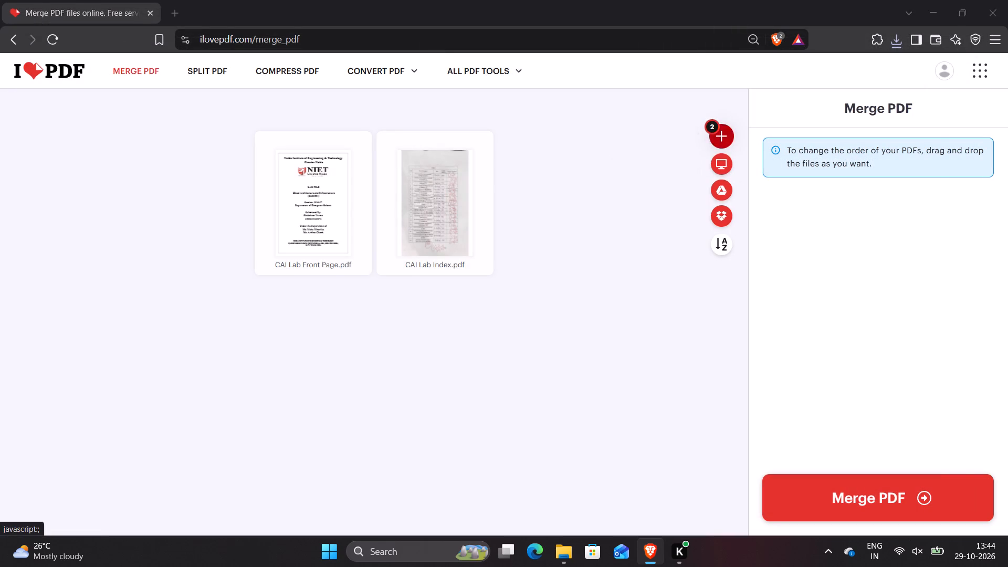
pyautogui.keyDown('ctrl'); pyautogui.click(195, 417); pyautogui.keyUp('ctrl')
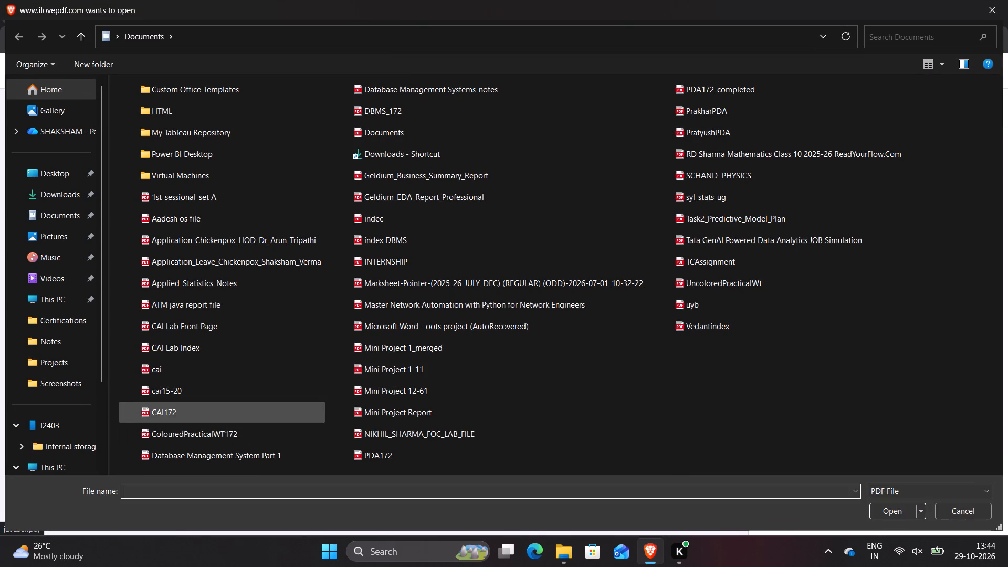
pyautogui.press('Return')
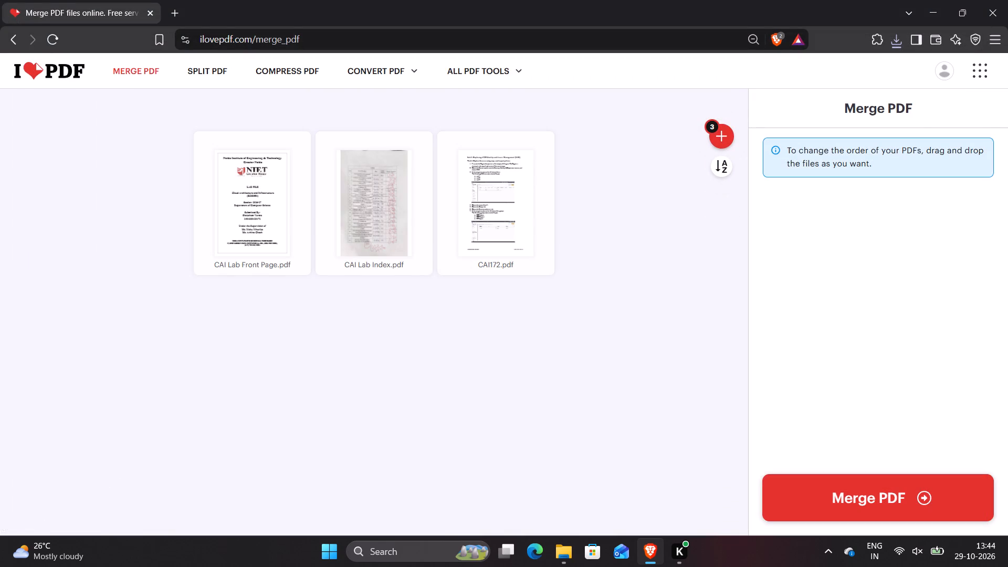
pyautogui.keyDown('ctrl'); pyautogui.click(797, 490); pyautogui.keyUp('ctrl')
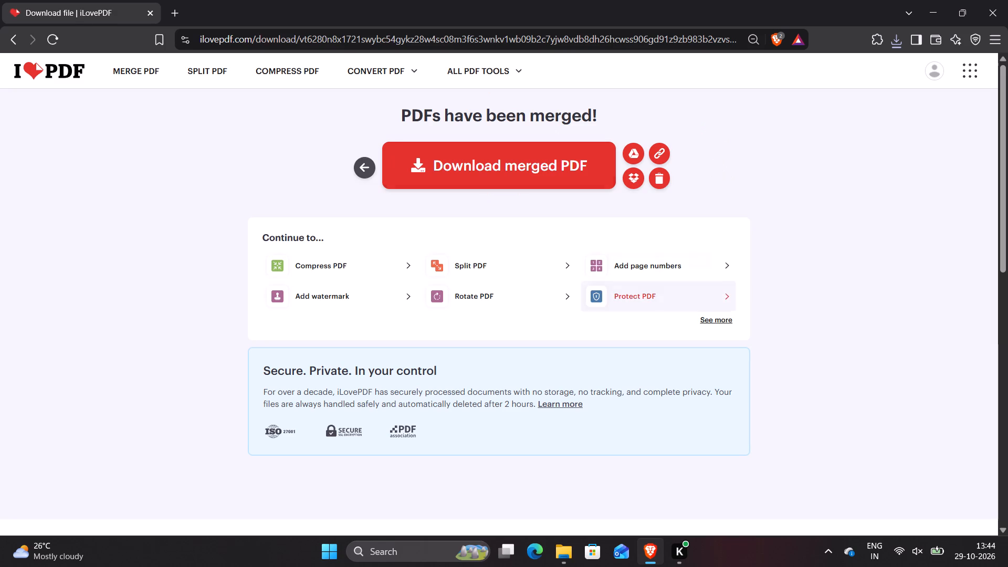
# Download the merged PDF to Documents as CAI172, replacing the existing file.
pyautogui.keyDown('ctrl'); pyautogui.click(561, 147); pyautogui.keyUp('ctrl')
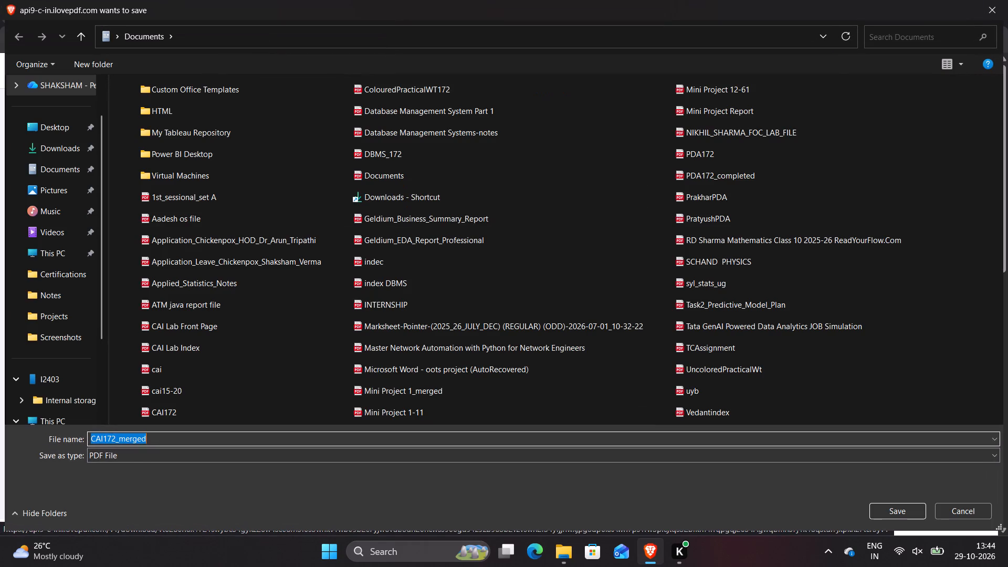
pyautogui.keyDown('ctrl'); pyautogui.moveTo(354, 431); pyautogui.dragTo(207, 430); pyautogui.keyUp('ctrl')
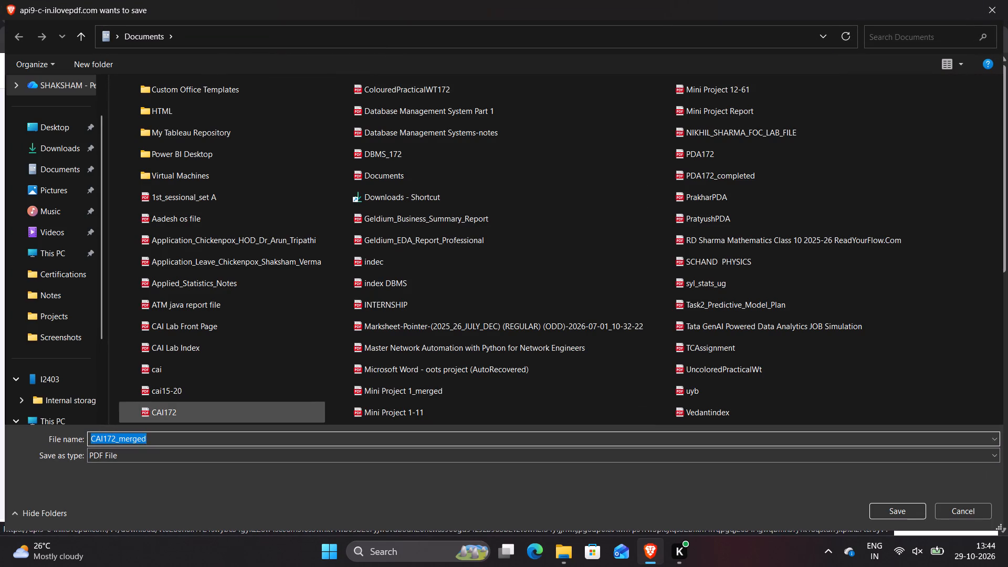
pyautogui.keyDown('ctrl'); pyautogui.click(183, 406); pyautogui.keyUp('ctrl')
pyautogui.press('Return')
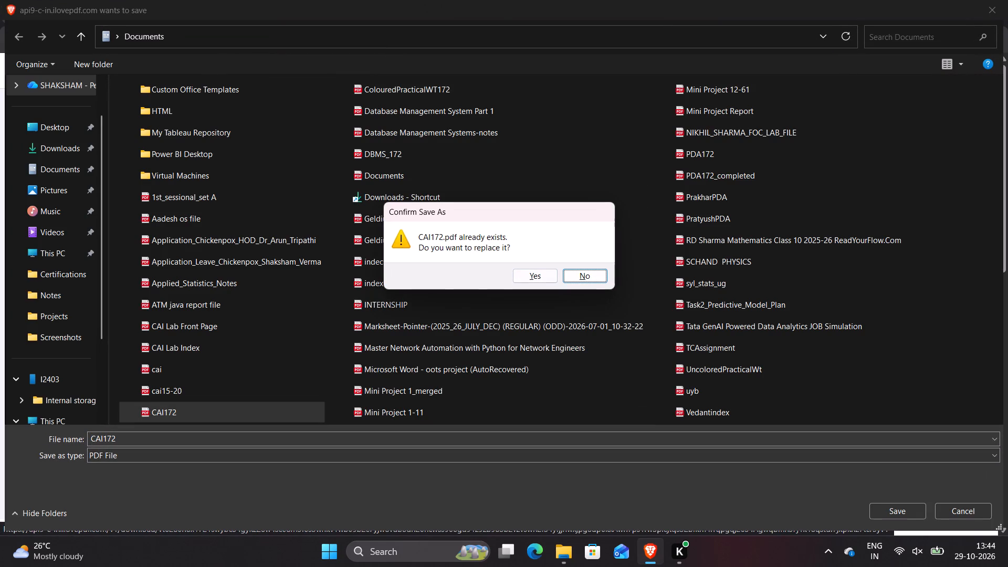
pyautogui.keyDown('ctrl'); pyautogui.click(548, 270); pyautogui.keyUp('ctrl')
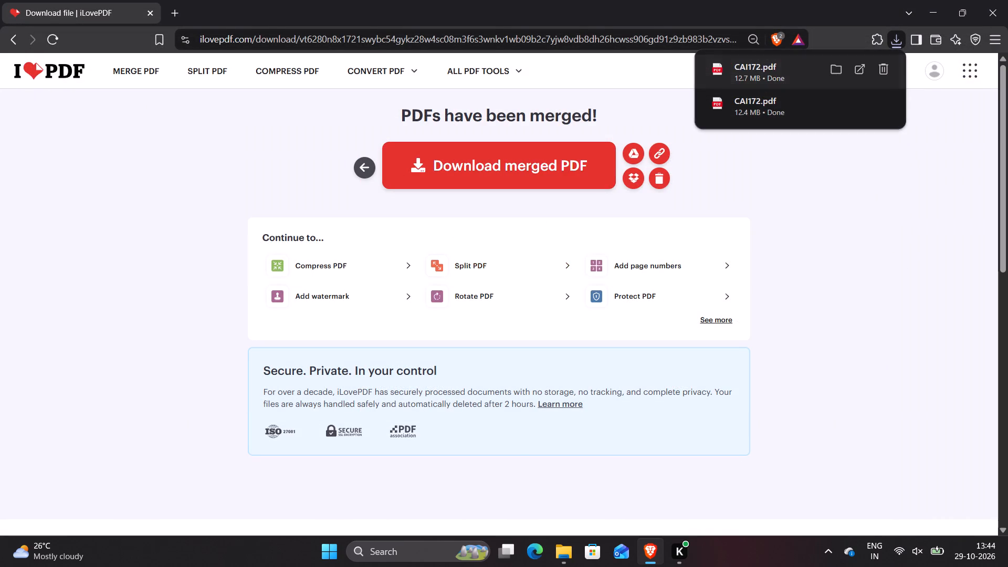
# Open the newly downloaded merged CAI172.pdf and check its cover, signed index and first lab pages.
pyautogui.keyDown('ctrl'); pyautogui.click(795, 66); pyautogui.keyUp('ctrl')
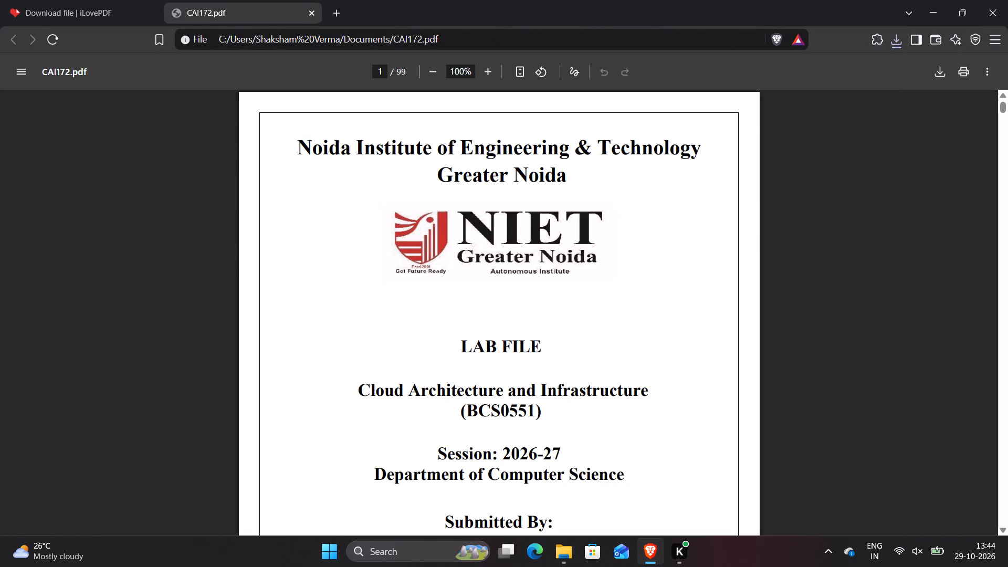
pyautogui.keyDown('ctrl'); pyautogui.scroll(-5, 393, 258); pyautogui.keyUp('ctrl')
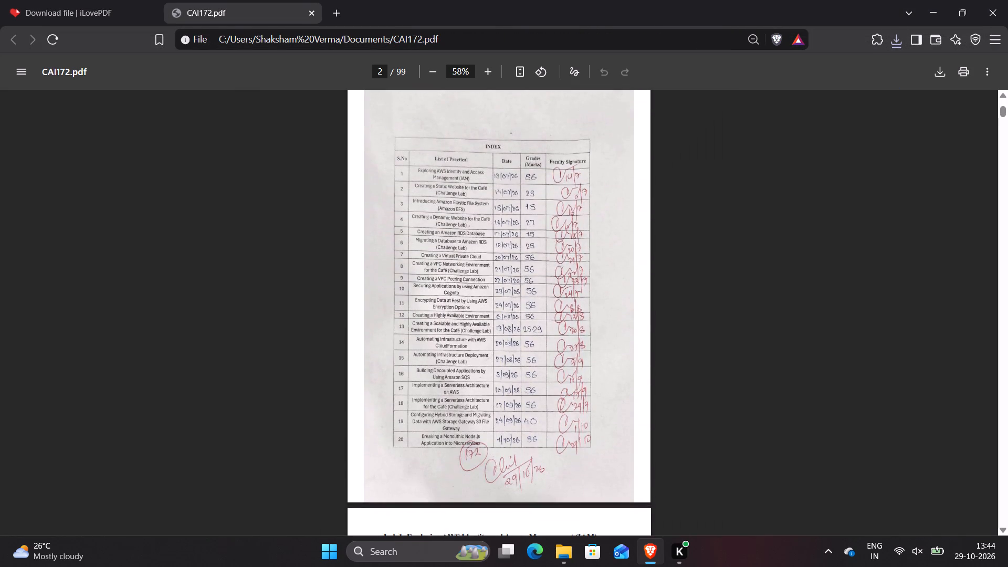
pyautogui.keyDown('ctrl'); pyautogui.scroll(-6, 393, 258); pyautogui.keyUp('ctrl')
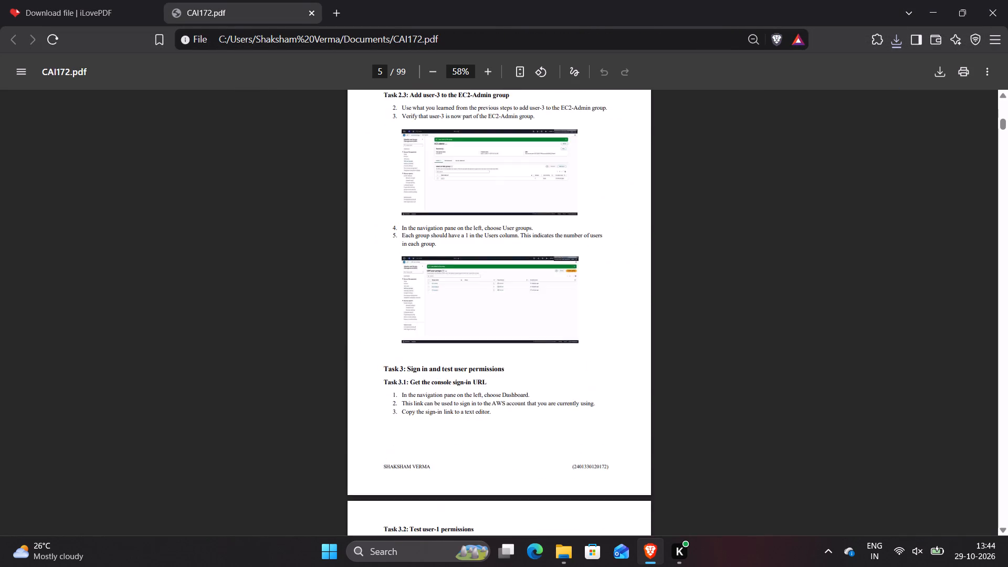
pyautogui.keyDown('ctrl'); pyautogui.scroll(-1, 393, 258); pyautogui.keyUp('ctrl')
pyautogui.keyDown('ctrl'); pyautogui.scroll(10, 393, 258); pyautogui.keyUp('ctrl')
pyautogui.keyDown('ctrl'); pyautogui.scroll(-1, 393, 258); pyautogui.keyUp('ctrl')
pyautogui.keyDown('ctrl'); pyautogui.scroll(7, 393, 258); pyautogui.keyUp('ctrl')
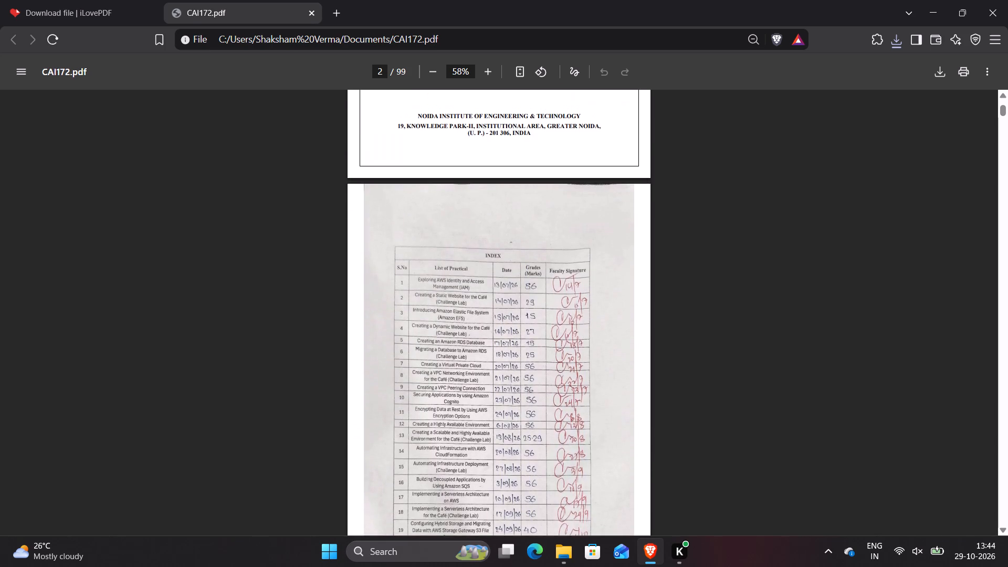
pyautogui.keyDown('ctrl'); pyautogui.scroll(4, 393, 258); pyautogui.keyUp('ctrl')
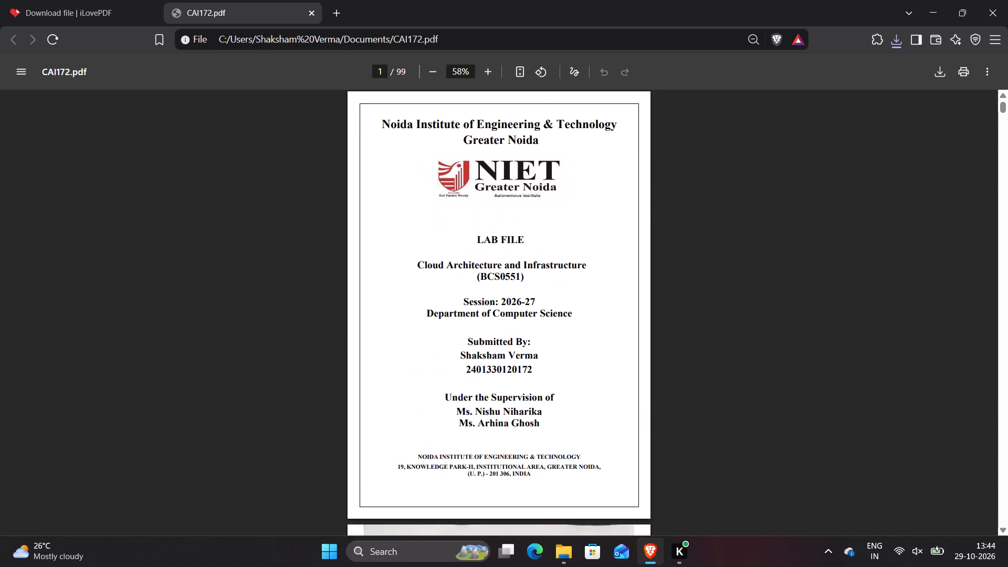
# Skim the merged CAI172.pdf from the cover through the lab tasks to the AWS Academy certificate on the last page.
pyautogui.keyDown('ctrl'); pyautogui.scroll(-19, 393, 258); pyautogui.keyUp('ctrl')
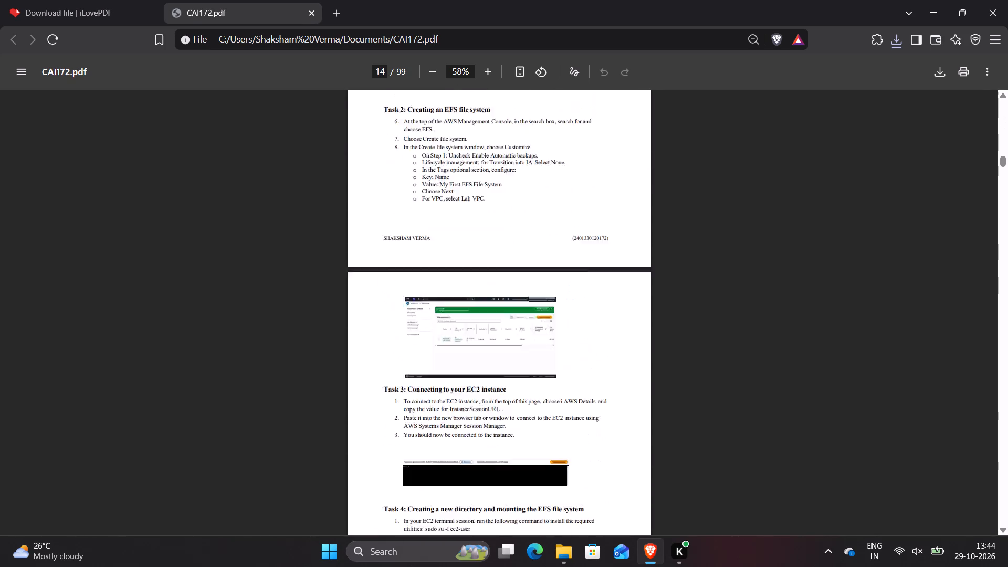
pyautogui.keyDown('ctrl'); pyautogui.scroll(-18, 393, 258); pyautogui.keyUp('ctrl')
pyautogui.keyDown('ctrl'); pyautogui.scroll(-15, 393, 258); pyautogui.keyUp('ctrl')
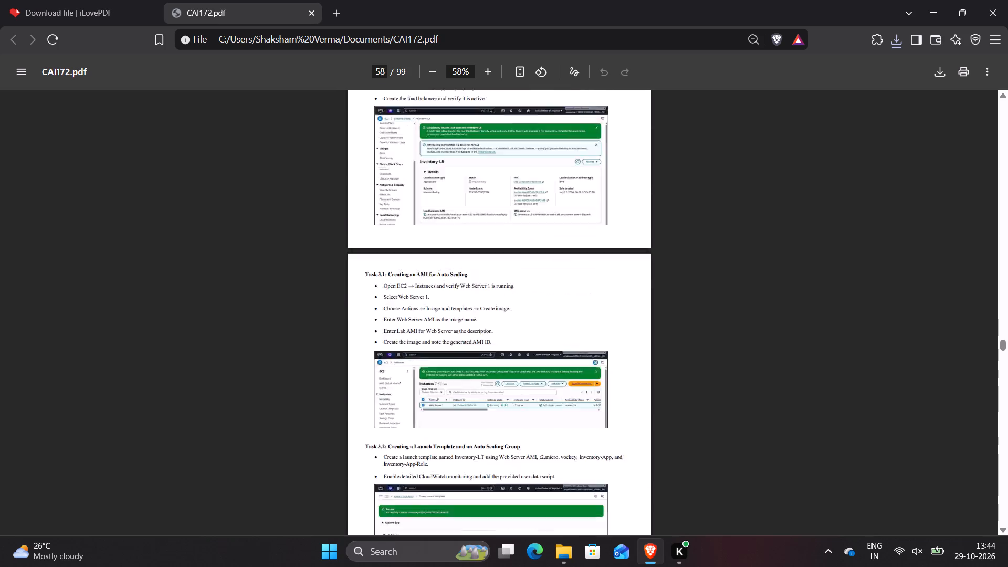
pyautogui.keyDown('ctrl'); pyautogui.scroll(-15, 393, 258); pyautogui.keyUp('ctrl')
pyautogui.keyDown('ctrl'); pyautogui.scroll(-6, 393, 258); pyautogui.keyUp('ctrl')
pyautogui.keyDown('ctrl'); pyautogui.scroll(-15, 393, 258); pyautogui.keyUp('ctrl')
pyautogui.keyDown('ctrl'); pyautogui.scroll(-15, 393, 258); pyautogui.keyUp('ctrl')
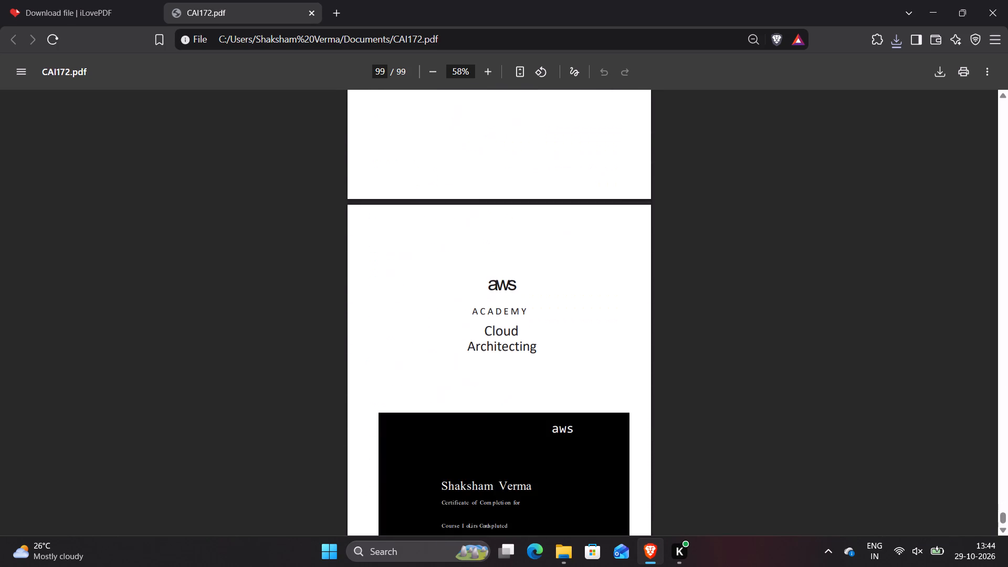
pyautogui.keyDown('ctrl'); pyautogui.scroll(-2, 393, 258); pyautogui.keyUp('ctrl')
pyautogui.keyDown('ctrl'); pyautogui.scroll(1, 393, 258); pyautogui.keyUp('ctrl')
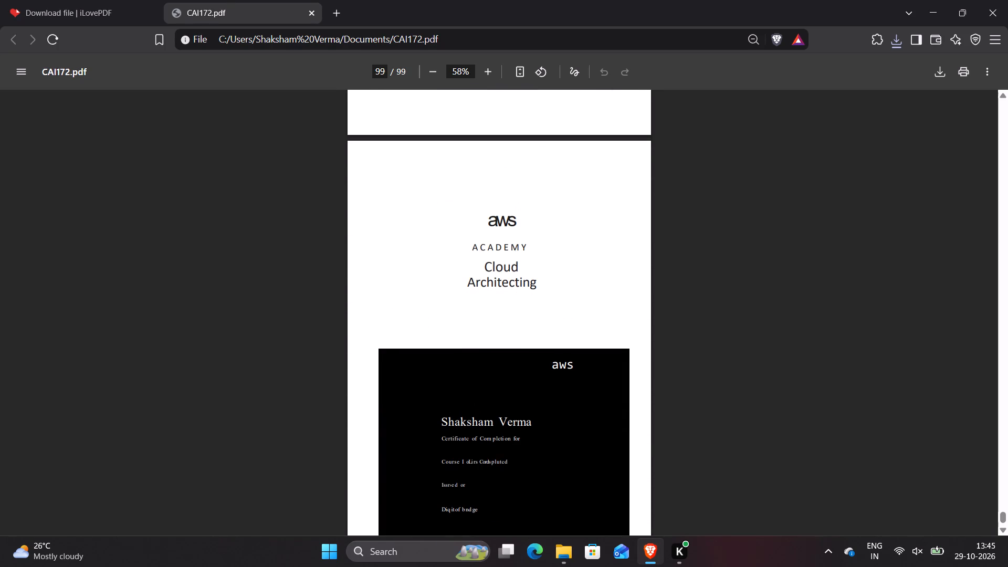
pyautogui.keyDown('ctrl'); pyautogui.scroll(-2, 511, 279); pyautogui.keyUp('ctrl')
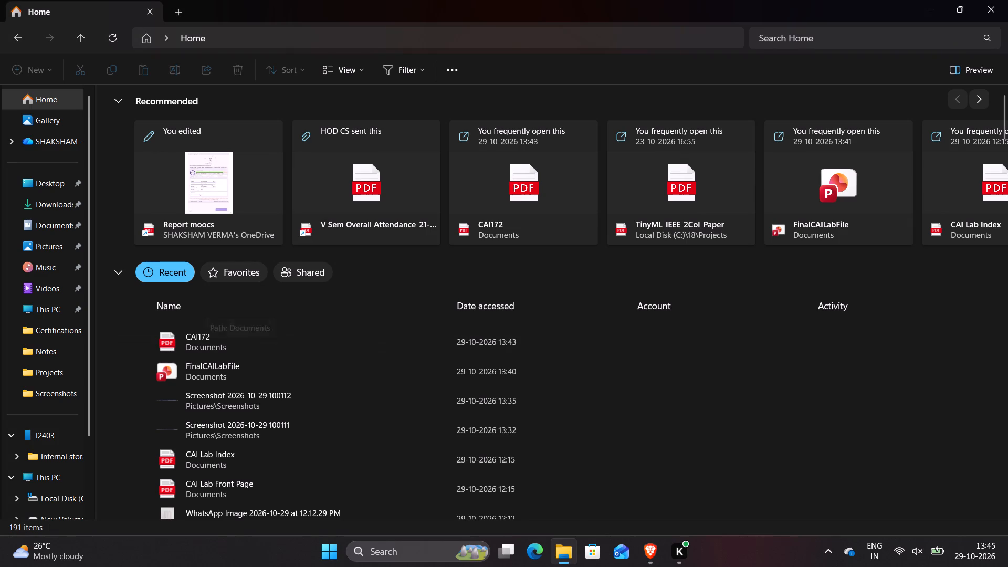
# Open the FinalCAILabFile Word document from the recent files in File Explorer.
pyautogui.keyDown('ctrl'); pyautogui.scroll(-1, 246, 471); pyautogui.keyUp('ctrl')
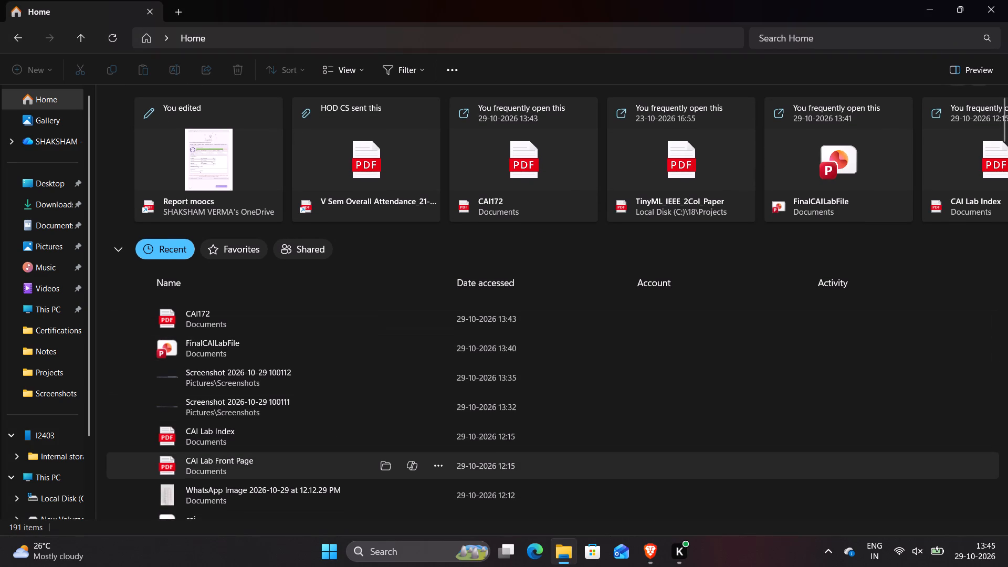
pyautogui.keyDown('ctrl'); pyautogui.scroll(-2, 301, 463); pyautogui.keyUp('ctrl')
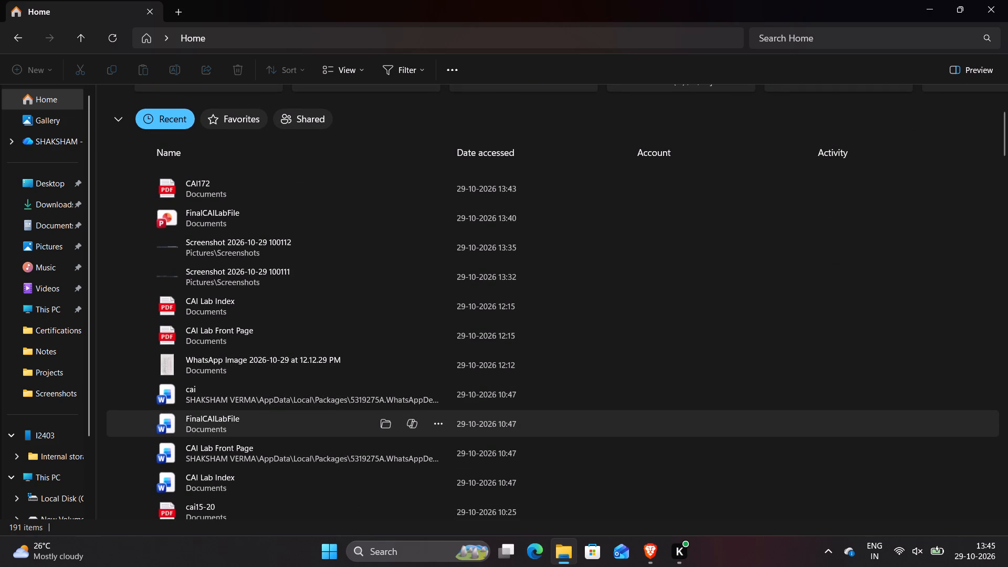
pyautogui.keyDown('ctrl'); pyautogui.doubleClick(327, 421); pyautogui.keyUp('ctrl')
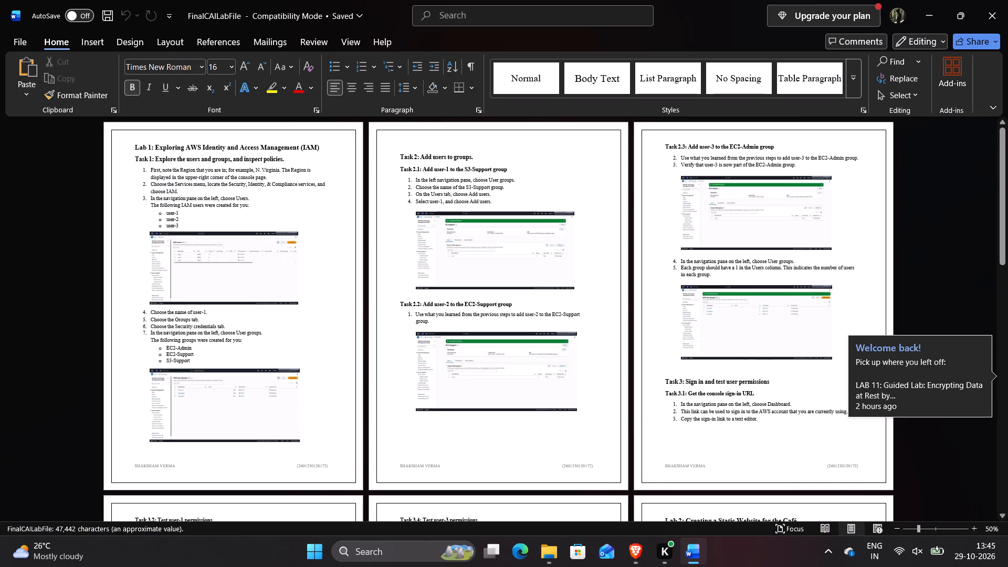
# Copy the AWS Academy Cloud Architecting badge and completion certificate from the document's last page.
pyautogui.keyDown('ctrl'); pyautogui.scroll(-20, 327, 421); pyautogui.keyUp('ctrl')
pyautogui.keyDown('ctrl'); pyautogui.scroll(-20, 327, 421); pyautogui.keyUp('ctrl')
pyautogui.keyDown('ctrl'); pyautogui.scroll(-20, 327, 421); pyautogui.keyUp('ctrl')
pyautogui.keyDown('ctrl'); pyautogui.scroll(-20, 327, 421); pyautogui.keyUp('ctrl')
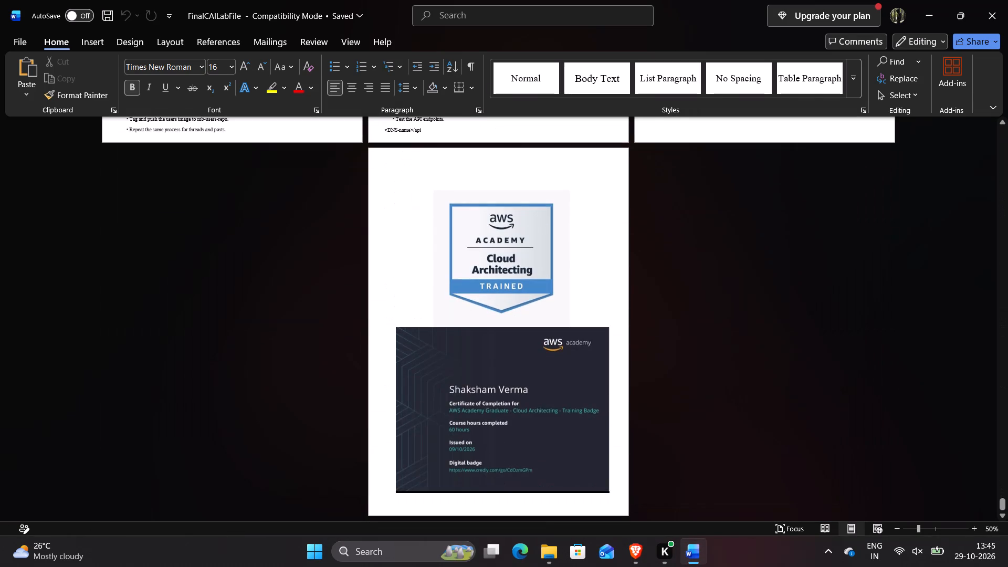
pyautogui.keyDown('ctrl'); pyautogui.scroll(-2, 398, 355); pyautogui.keyUp('ctrl')
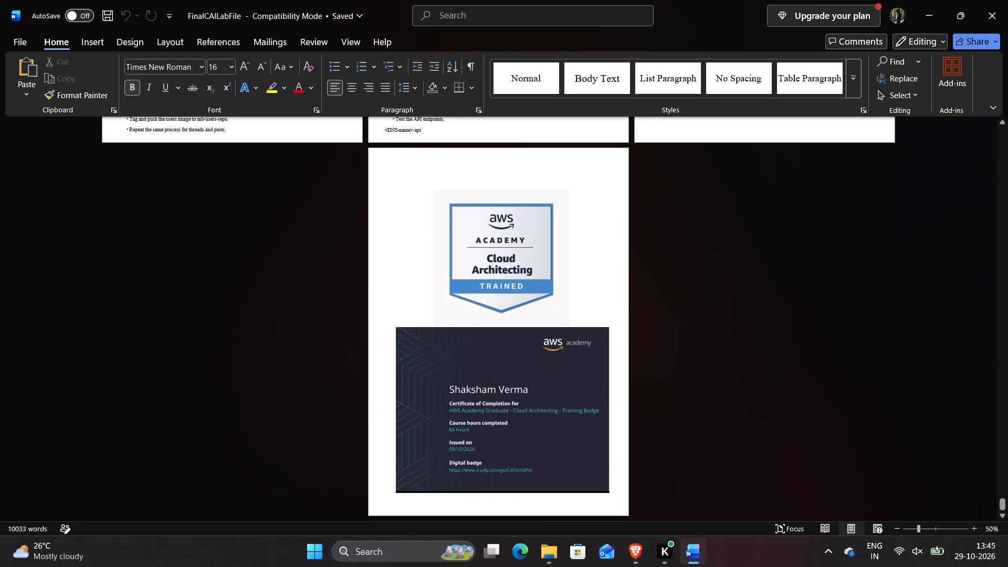
pyautogui.keyDown('ctrl'); pyautogui.scroll(1, 469, 218); pyautogui.keyUp('ctrl')
pyautogui.keyDown('ctrl'); pyautogui.moveTo(631, 197); pyautogui.dragTo(455, 162); pyautogui.keyUp('ctrl')
pyautogui.keyDown('ctrl'); pyautogui.scroll(4, 480, 247); pyautogui.keyUp('ctrl')
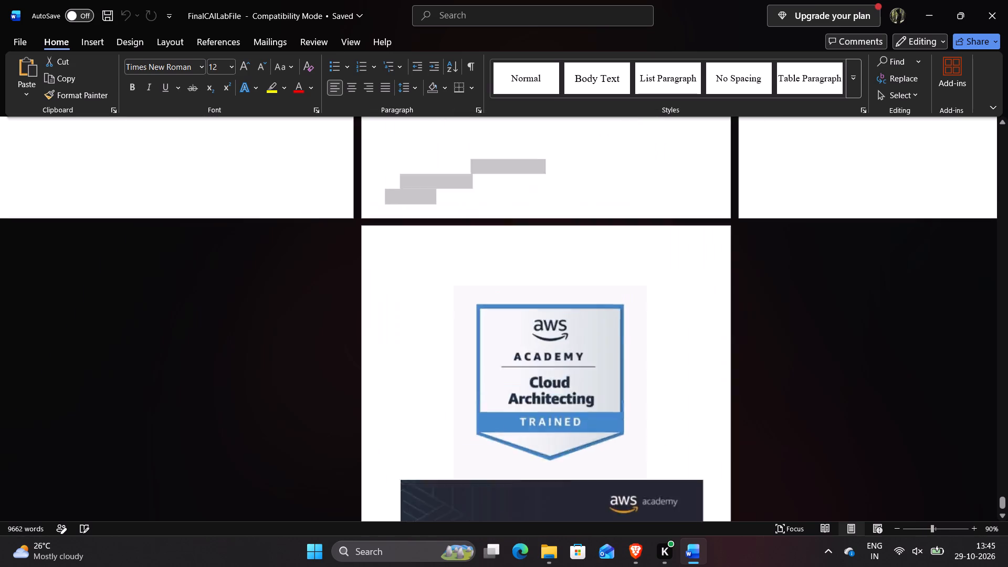
pyautogui.keyDown('ctrl'); pyautogui.scroll(3, 550, 244); pyautogui.keyUp('ctrl')
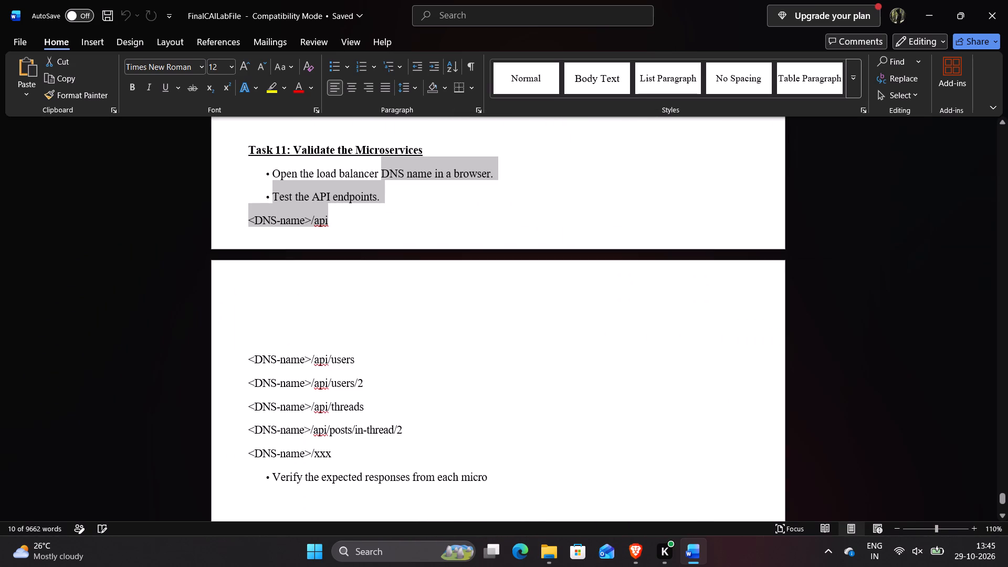
pyautogui.scroll(-7, 596, 256)
pyautogui.scroll(4, 596, 256)
pyautogui.scroll(-1, 596, 256)
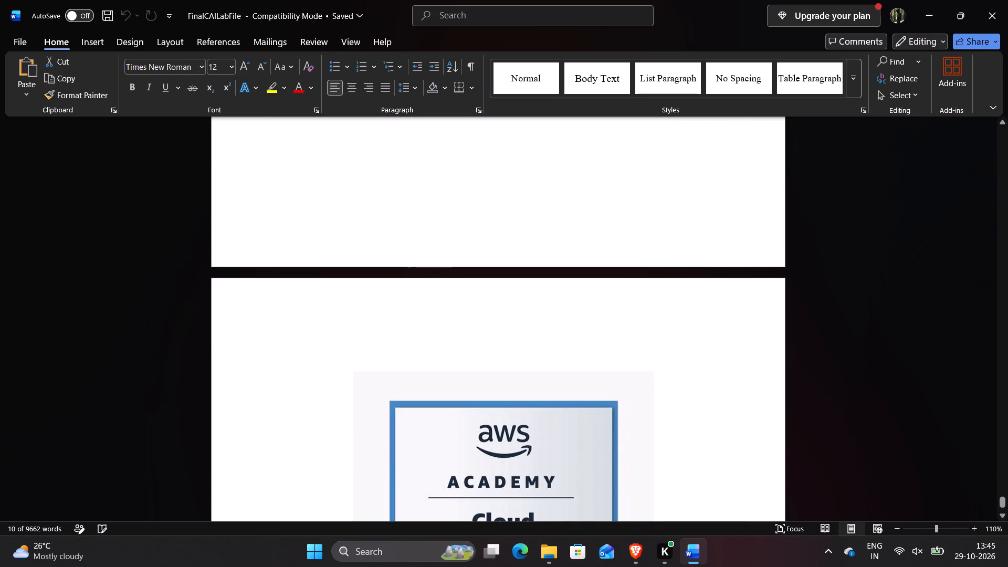
pyautogui.moveTo(225, 295); pyautogui.dragTo(562, 538)
pyautogui.hotkey('ctrl', 'c')
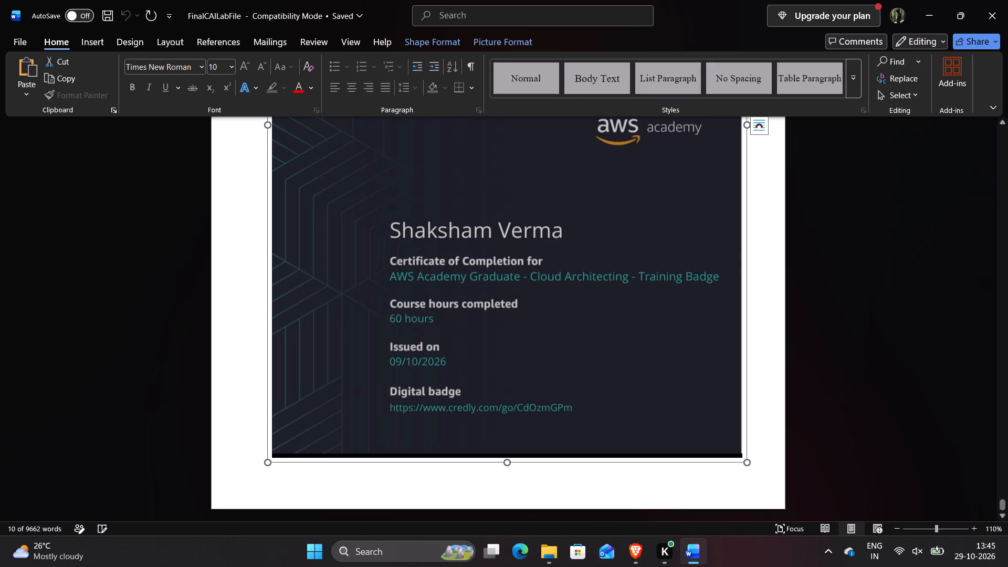
# Create a blank document and paste the copied badge and certificate into it.
pyautogui.click(30, 37)
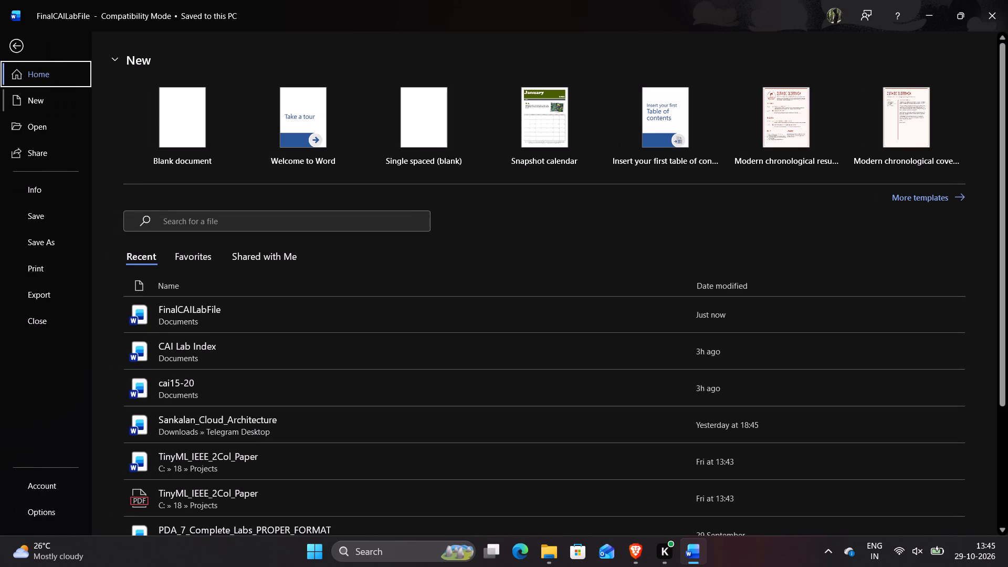
pyautogui.click(46, 99)
pyautogui.click(154, 101)
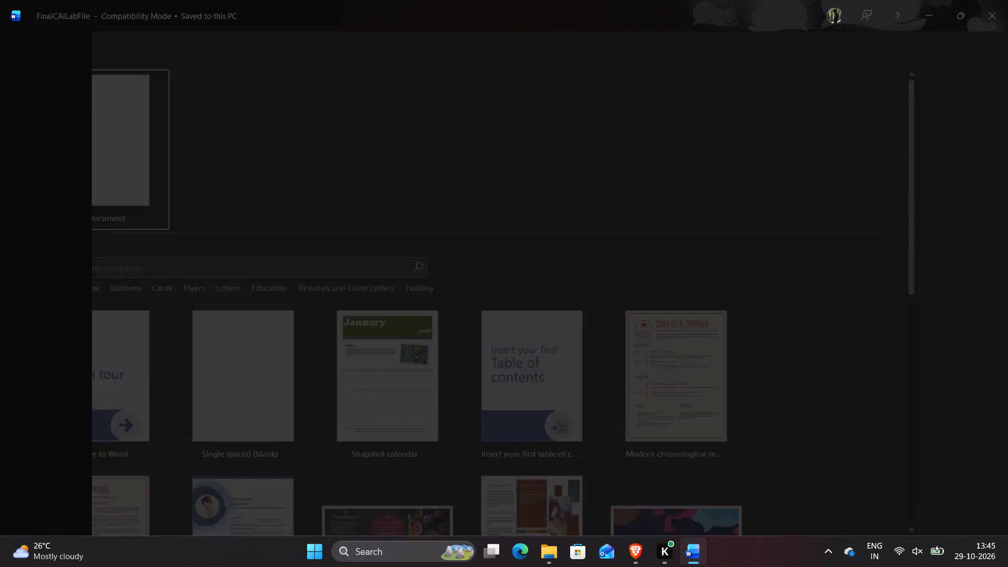
pyautogui.hotkey('ctrl', 'v')
pyautogui.scroll(4, 247, 127)
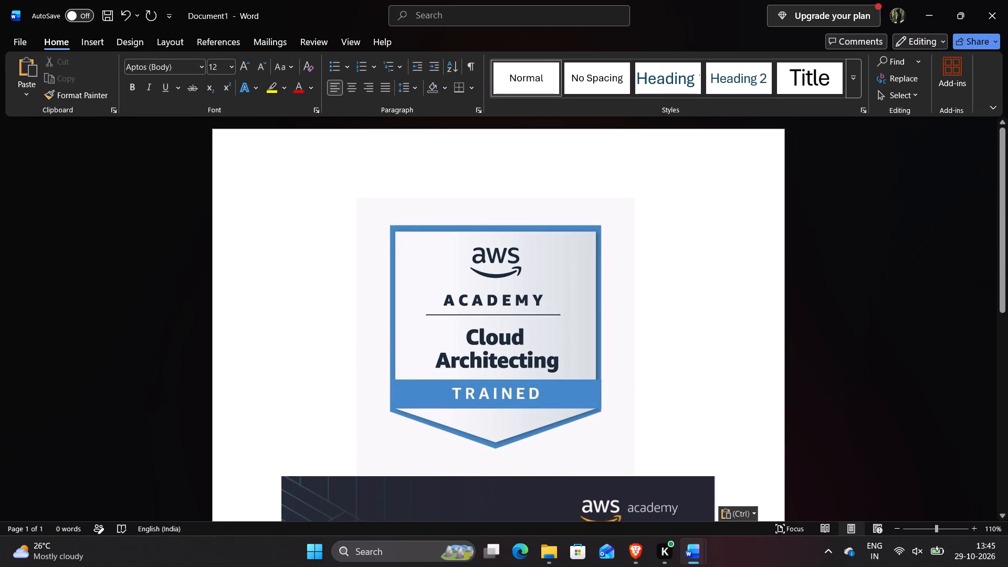
pyautogui.scroll(-4, 360, 304)
pyautogui.scroll(2, 360, 304)
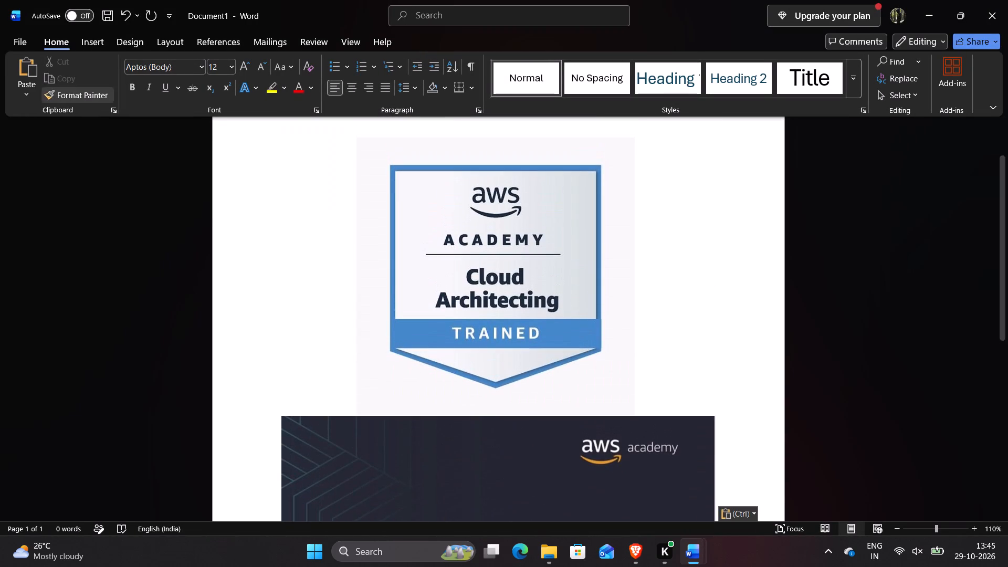
# Save the badge and certificate document in Documents as a PDF named AWS Cloud Architect Certifications and badges.
pyautogui.click(26, 40)
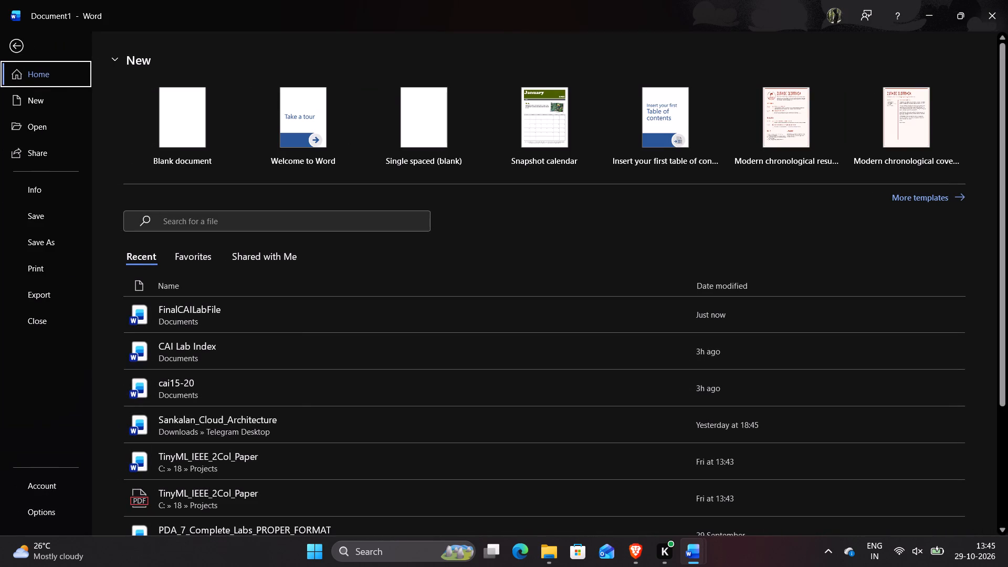
pyautogui.click(47, 235)
pyautogui.doubleClick(206, 282)
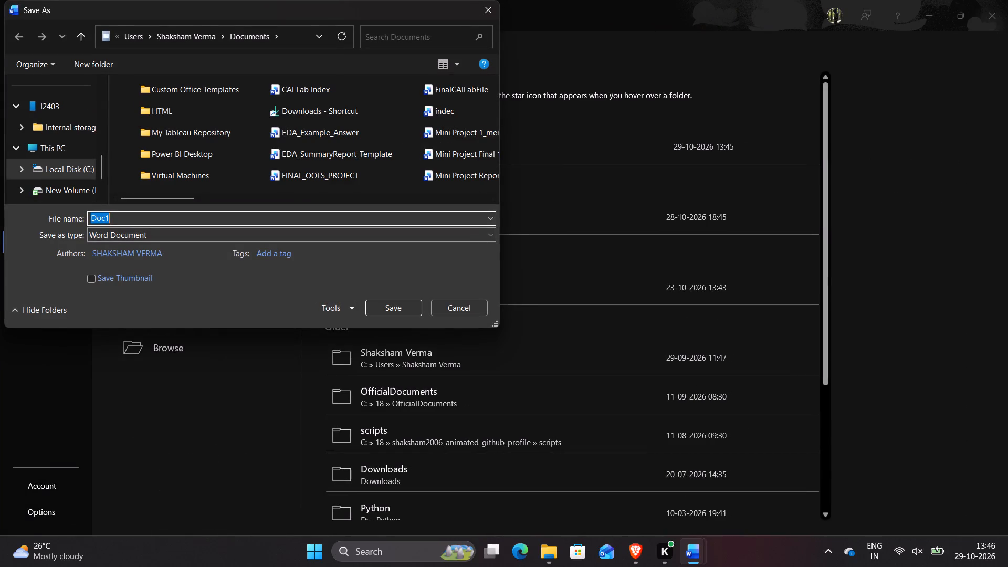
pyautogui.write('Aws')
pyautogui.press('BackSpace')
pyautogui.press('BackSpace')
pyautogui.hotkey('shift', 'e')
pyautogui.hotkey('shift', 'BackSpace')
pyautogui.write('WS Clo')
pyautogui.write('ud Architect')
pyautogui.press('space')
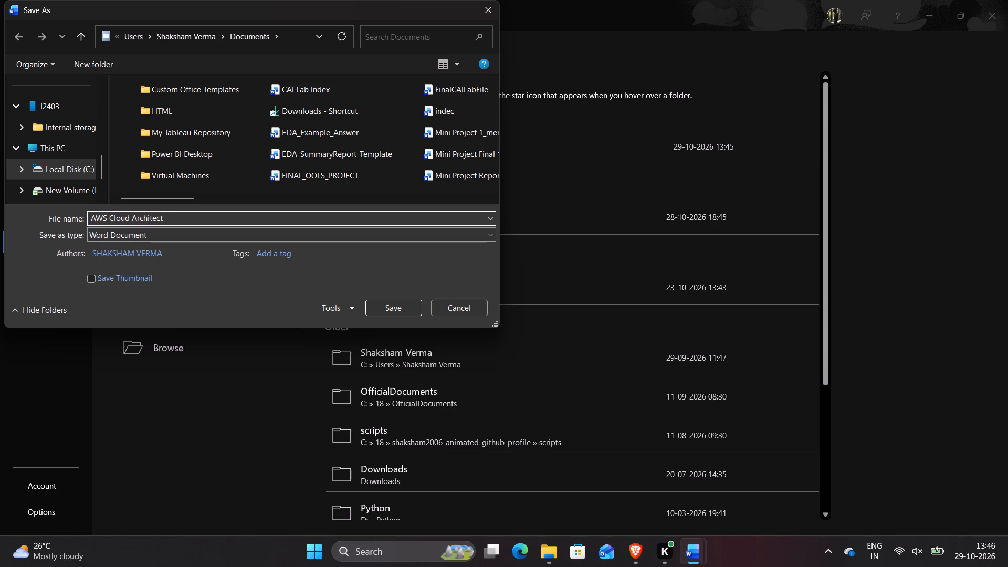
pyautogui.write('er')
pyautogui.press('BackSpace')
pyautogui.press('BackSpace')
pyautogui.press('BackSpace')
pyautogui.press('space')
pyautogui.write('Certifications and badges')
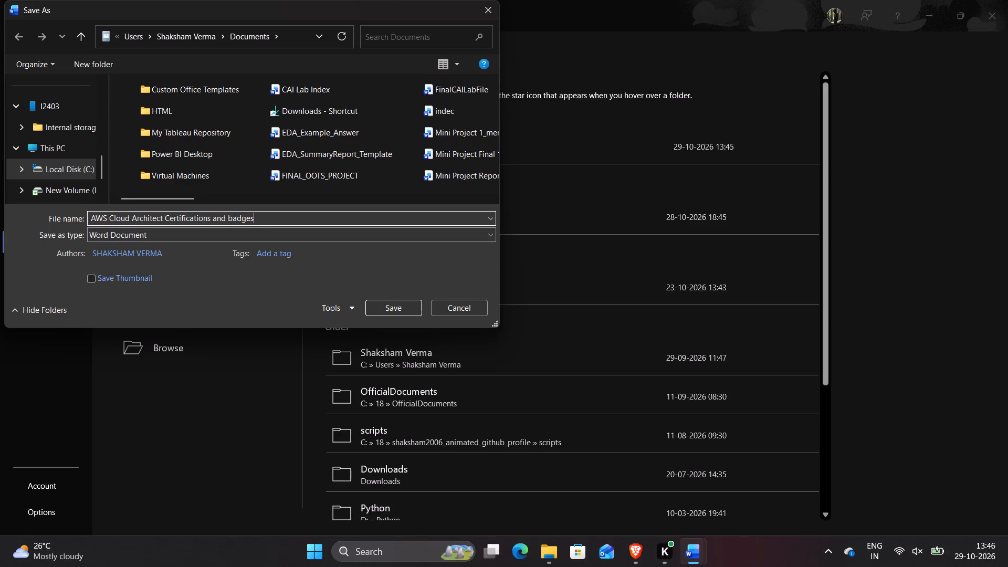
pyautogui.click(188, 234)
pyautogui.click(166, 312)
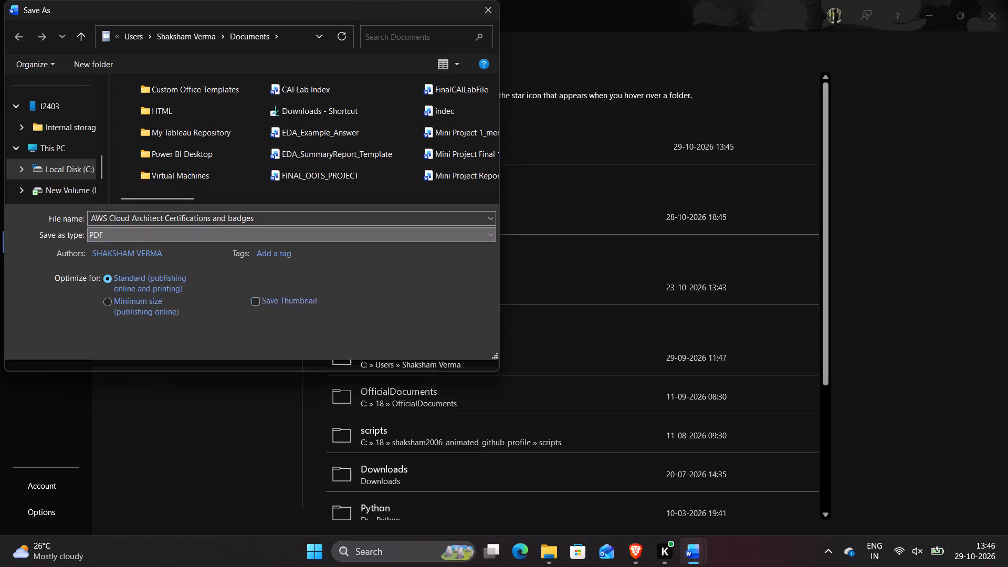
pyautogui.click(404, 339)
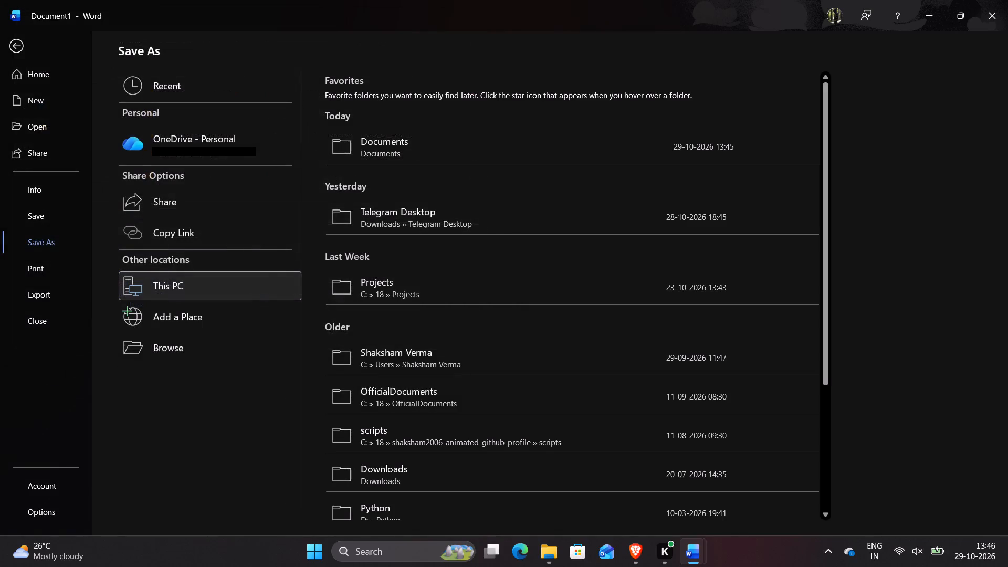
pyautogui.click(404, 339)
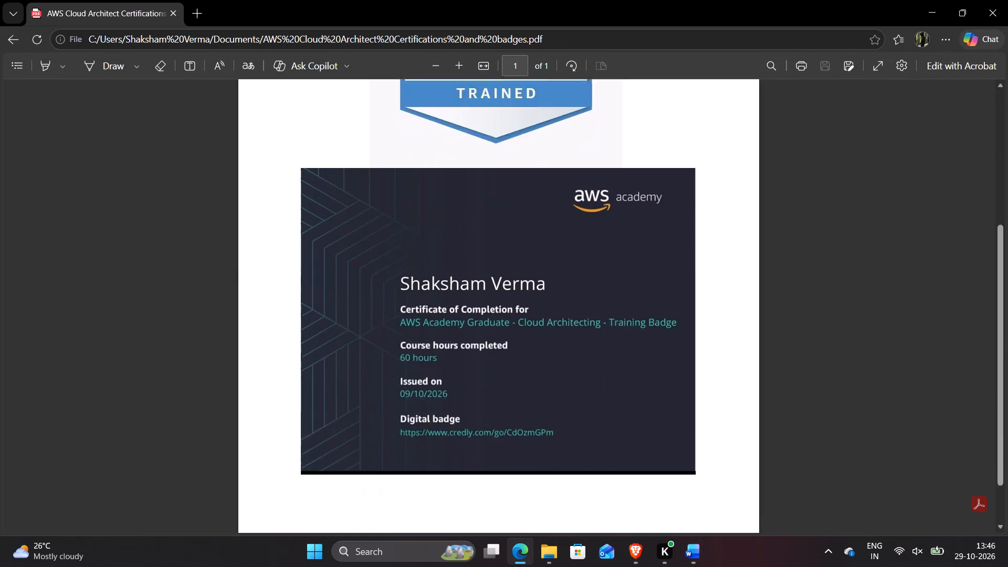
# Close the exported PDF and the open Word documents, discarding the unsaved new document.
pyautogui.hotkey('ctrl', 'w')
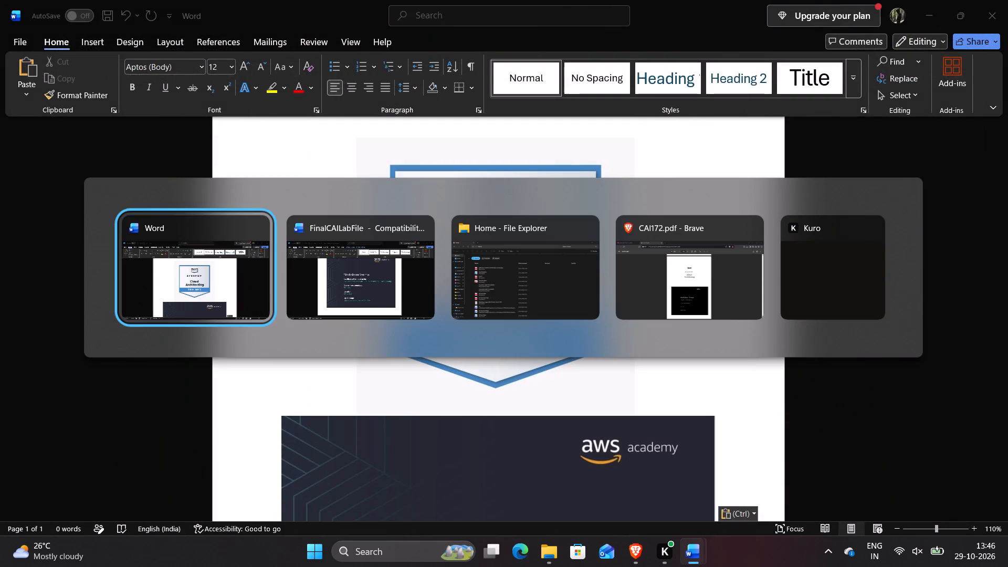
pyautogui.hotkey('alt', 'F4')
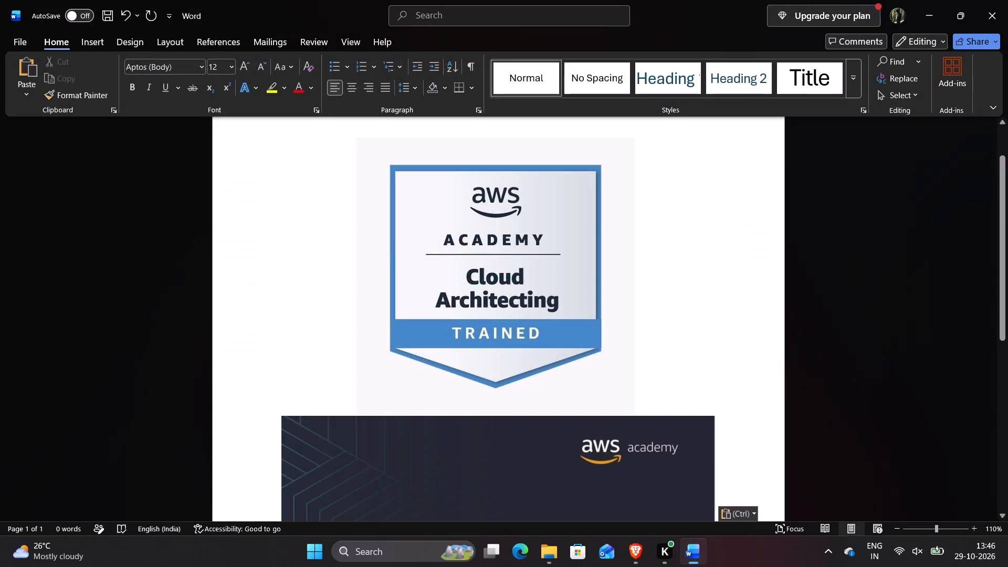
pyautogui.hotkey('alt', 'F4')
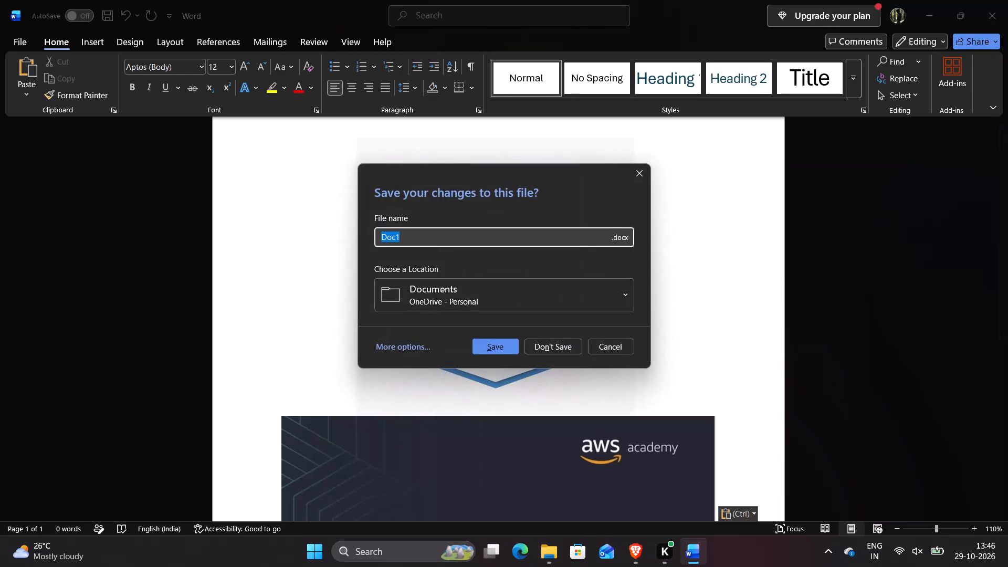
pyautogui.click(557, 348)
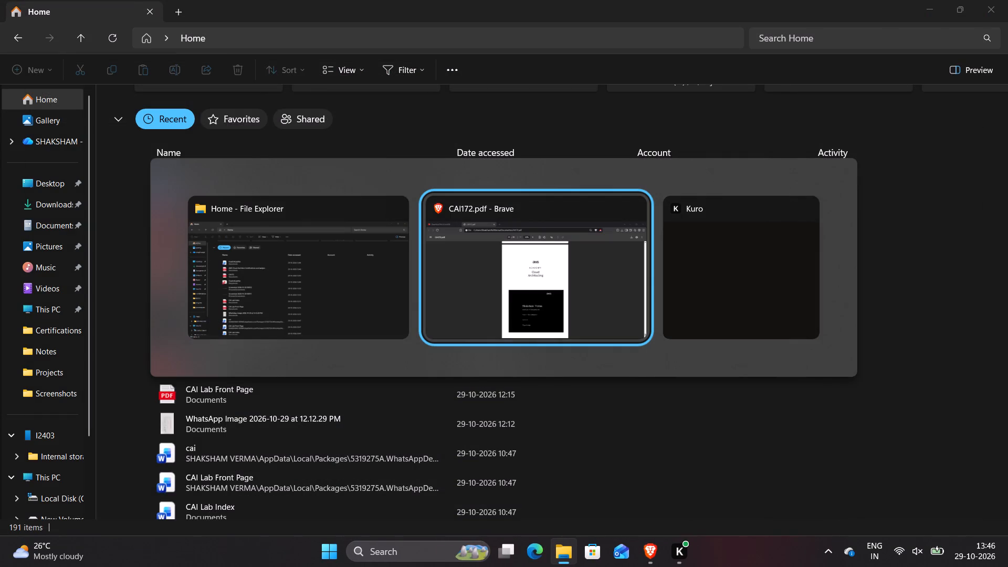
# Switch to Brave, close the CAI172.pdf tab, and split CAI172.pdf to pages 1 to 98 with the Split PDF tool.
pyautogui.click(310, 10)
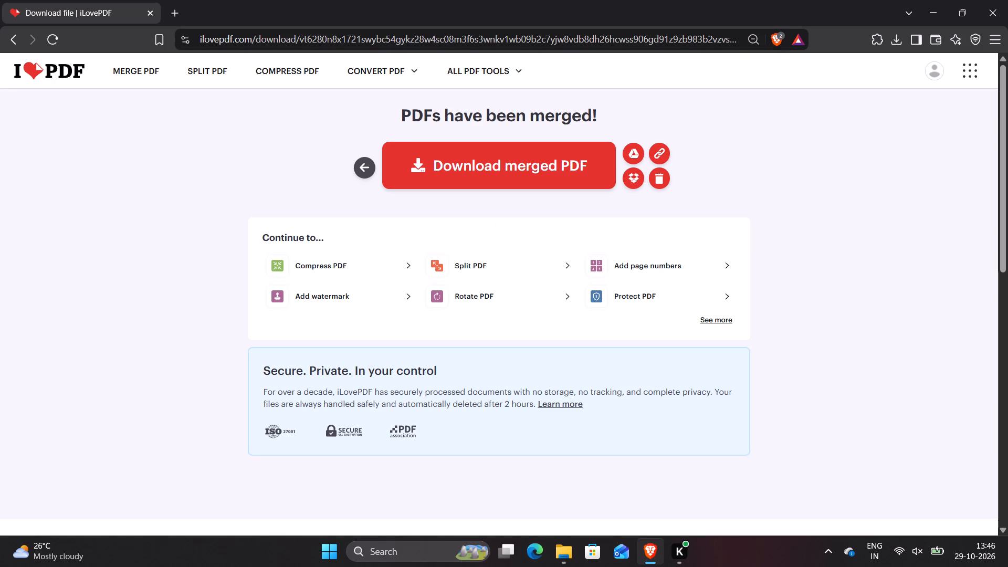
pyautogui.click(204, 71)
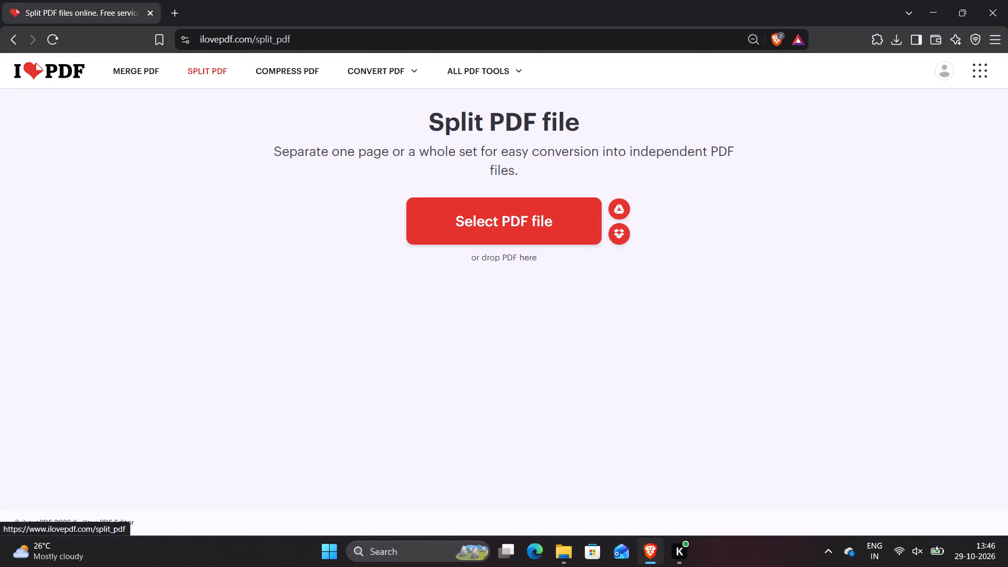
pyautogui.click(428, 212)
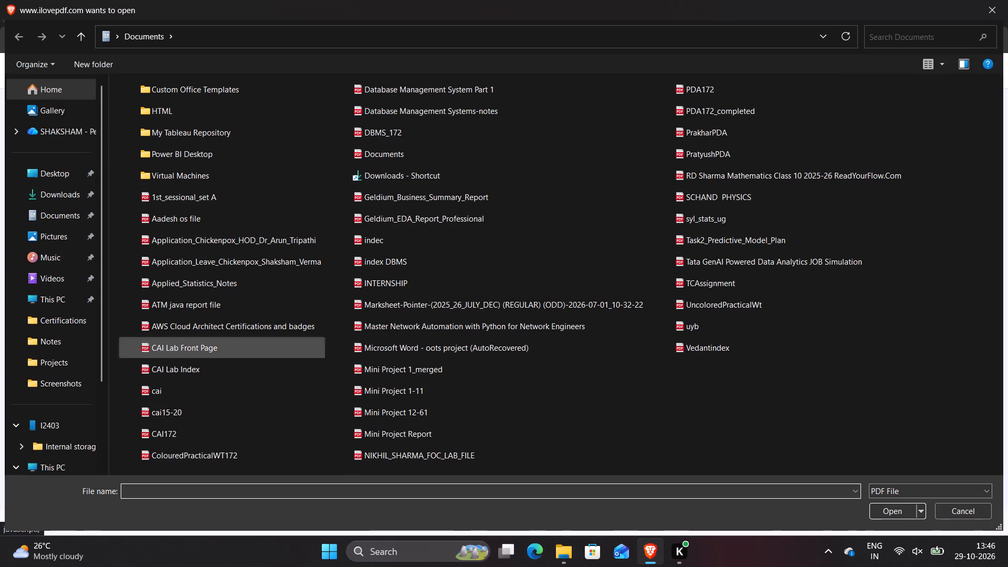
pyautogui.click(189, 428)
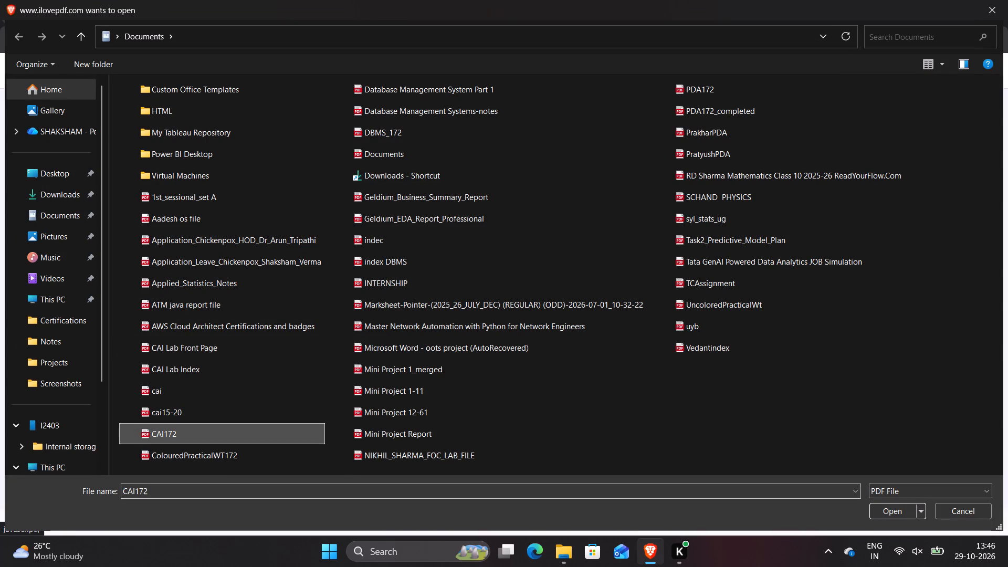
pyautogui.press('Return')
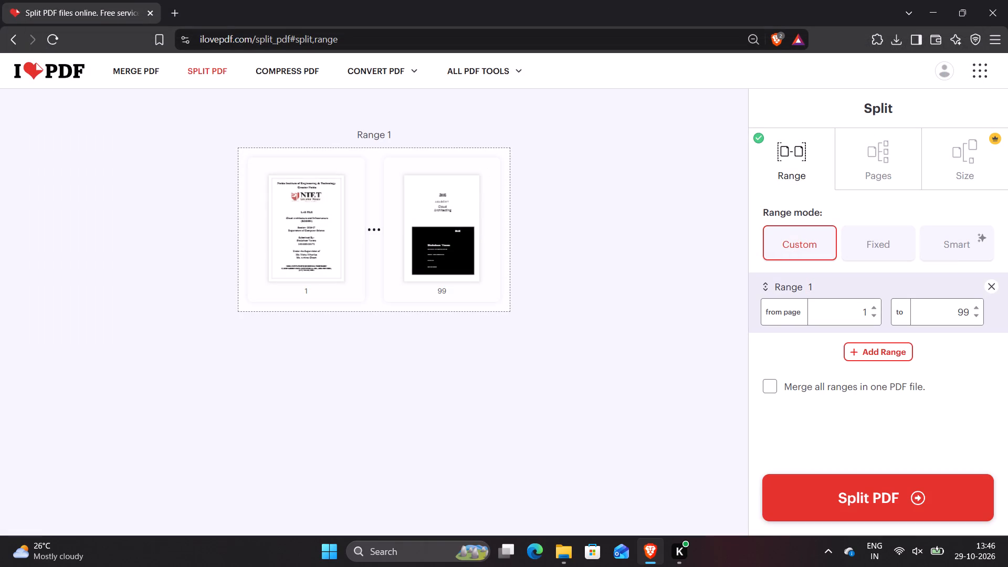
pyautogui.click(978, 307)
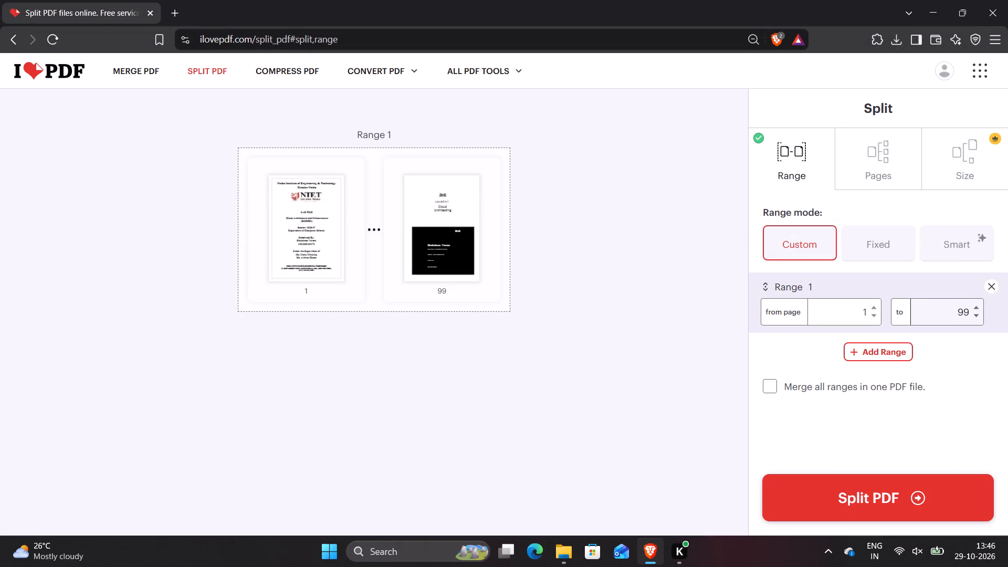
pyautogui.click(976, 306)
pyautogui.click(976, 316)
pyautogui.click(911, 490)
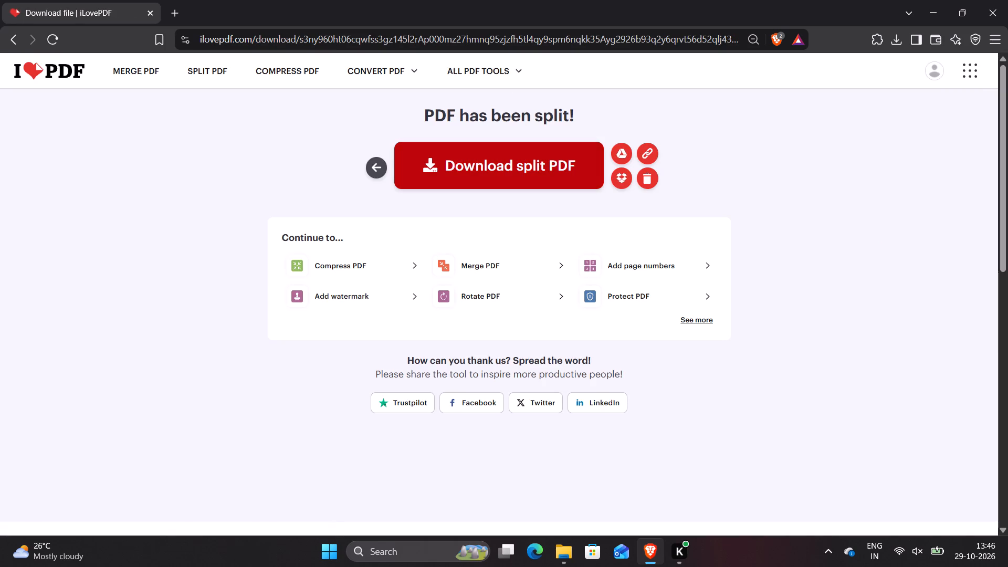
# Download the split PDF into Documents as CAI172, replacing the existing file.
pyautogui.click(523, 165)
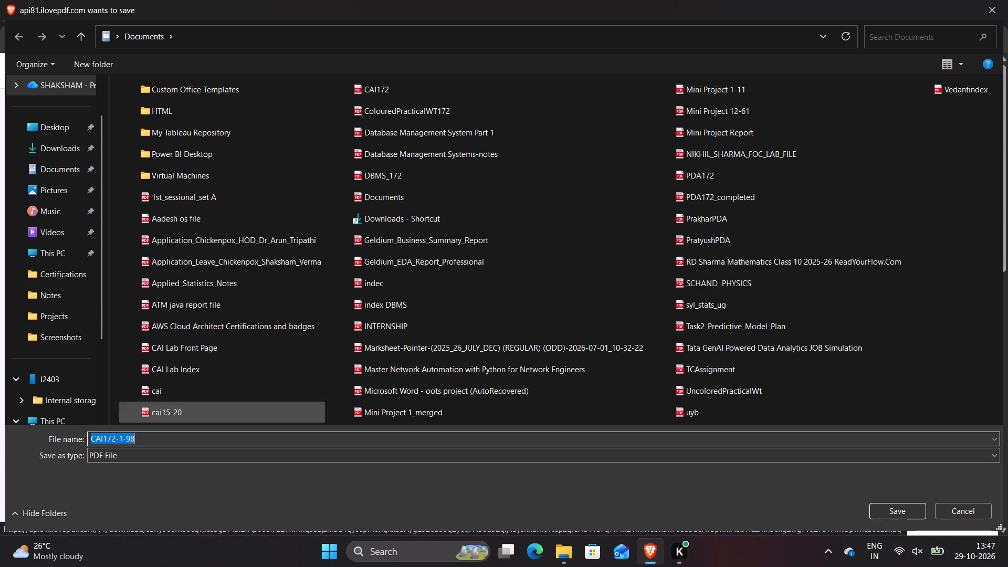
pyautogui.scroll(-1, 194, 390)
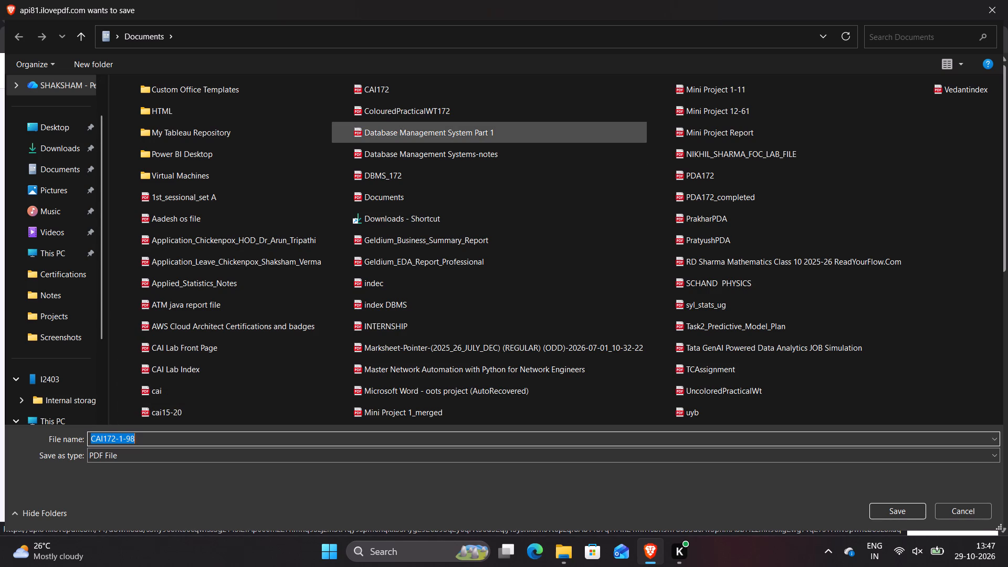
pyautogui.click(428, 89)
pyautogui.click(428, 89)
pyautogui.press('Return')
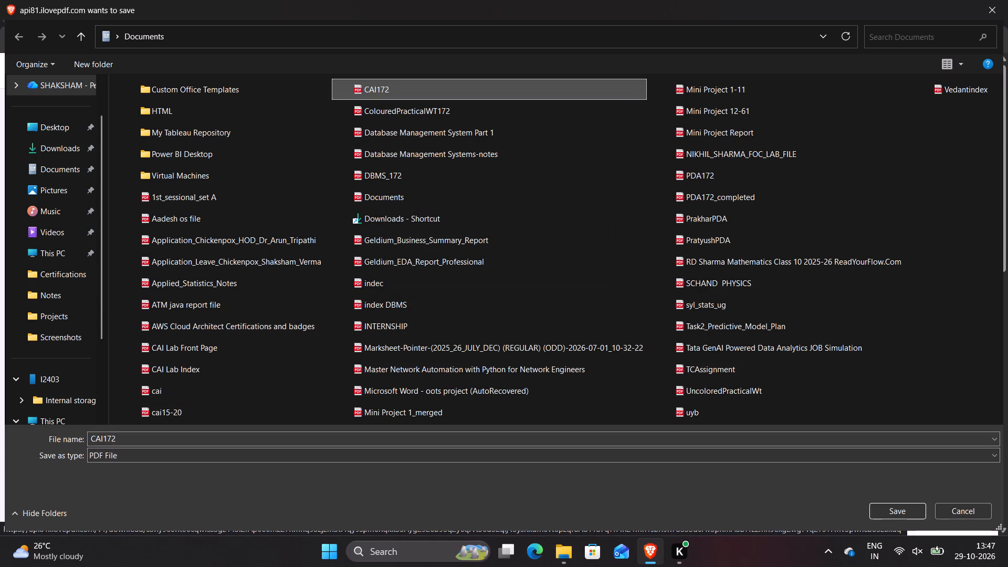
pyautogui.press('Return')
pyautogui.press('Down')
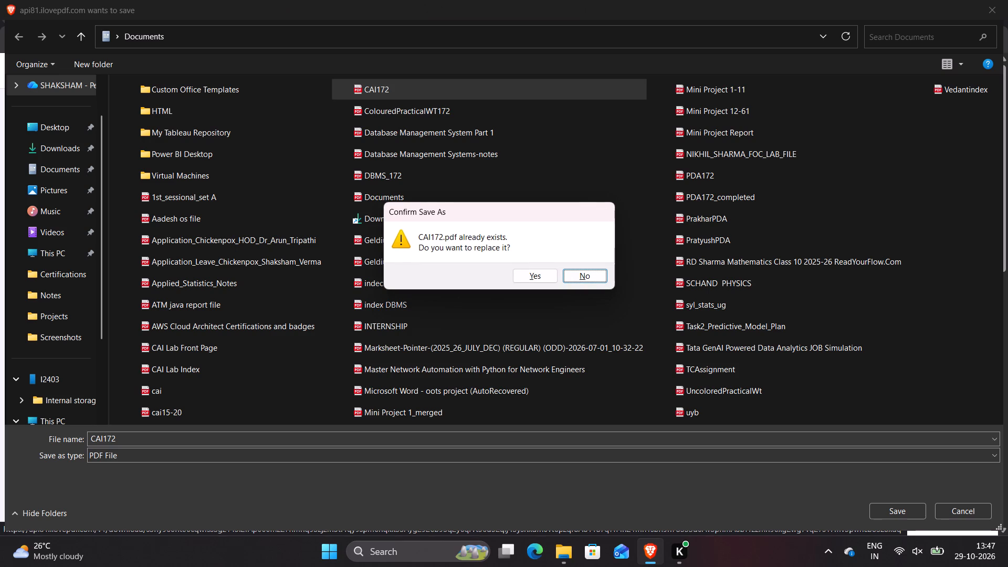
pyautogui.press('Left')
pyautogui.press('Return')
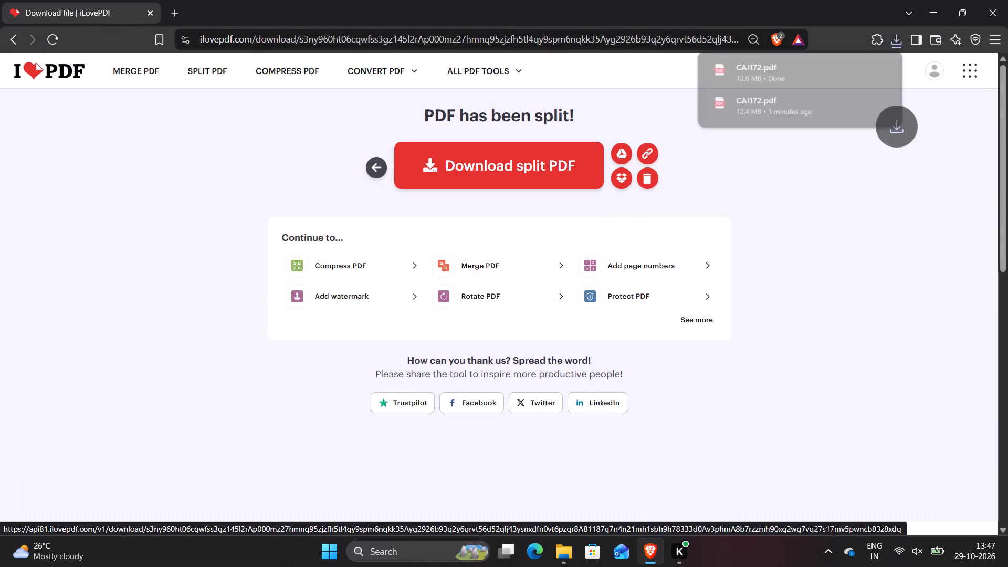
# Merge CAI172 with AWS Cloud Architect Certifications and badges, in that order, using the Merge PDF tool.
pyautogui.click(155, 63)
pyautogui.click(149, 73)
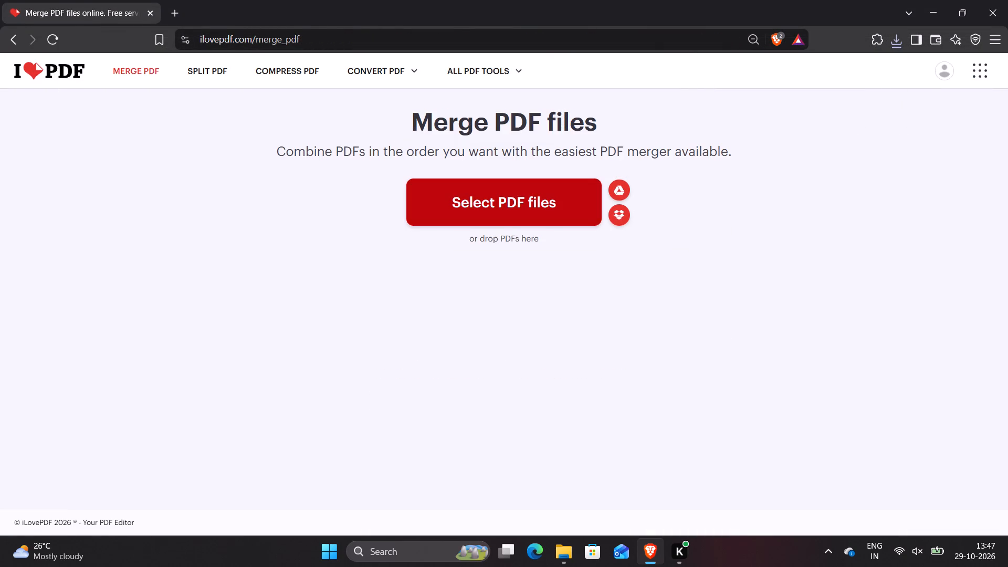
pyautogui.click(437, 192)
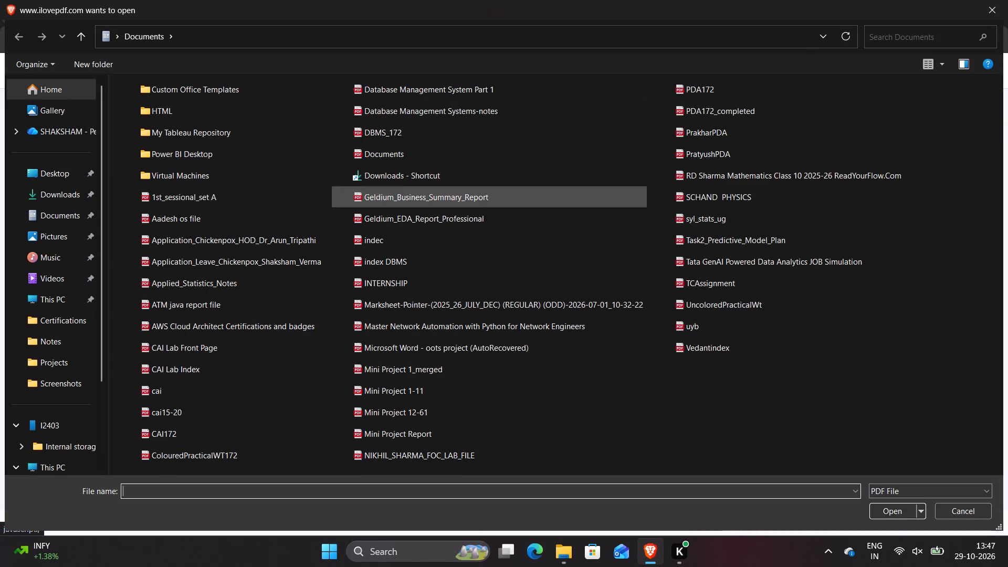
pyautogui.click(184, 434)
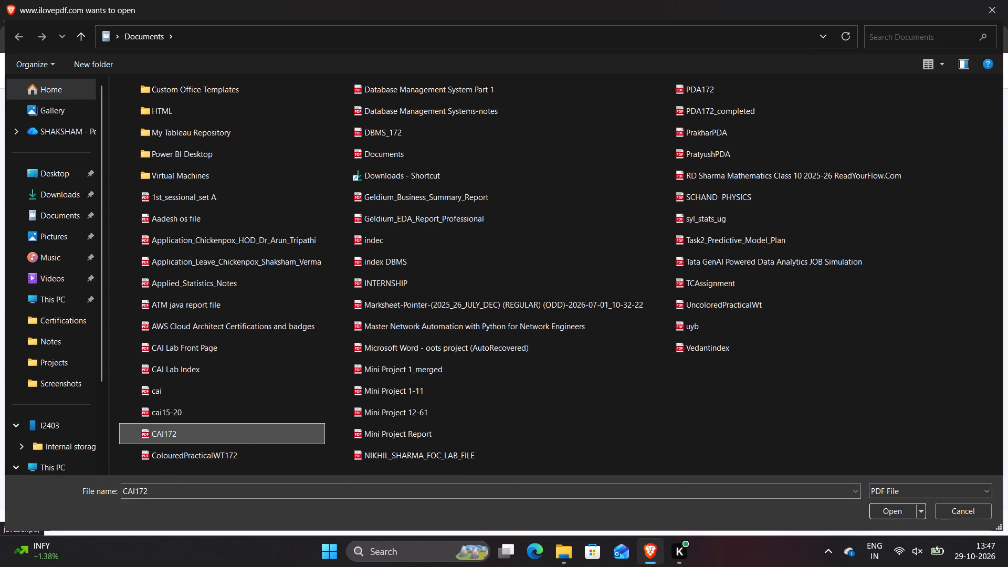
pyautogui.press('Return')
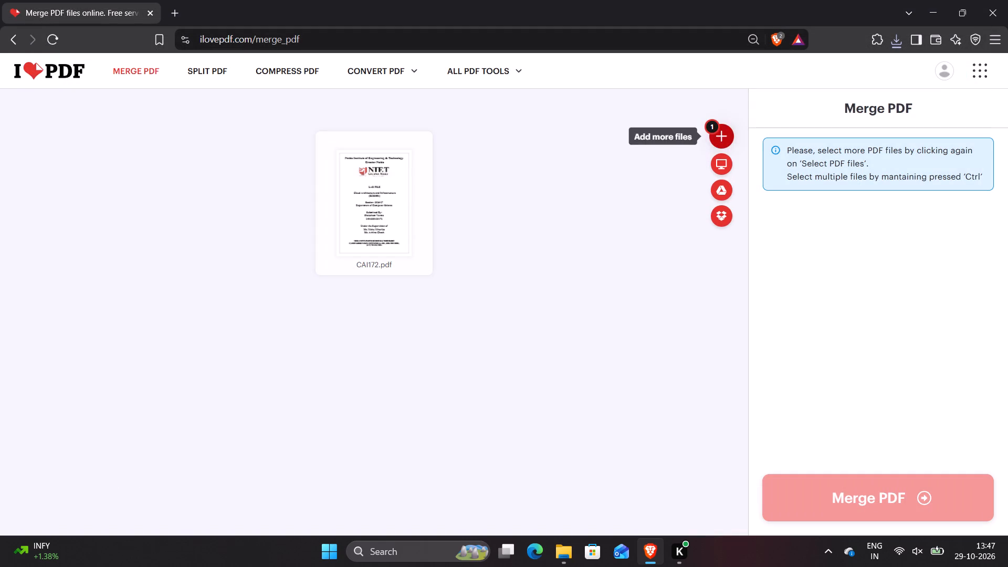
pyautogui.click(717, 130)
pyautogui.click(717, 130)
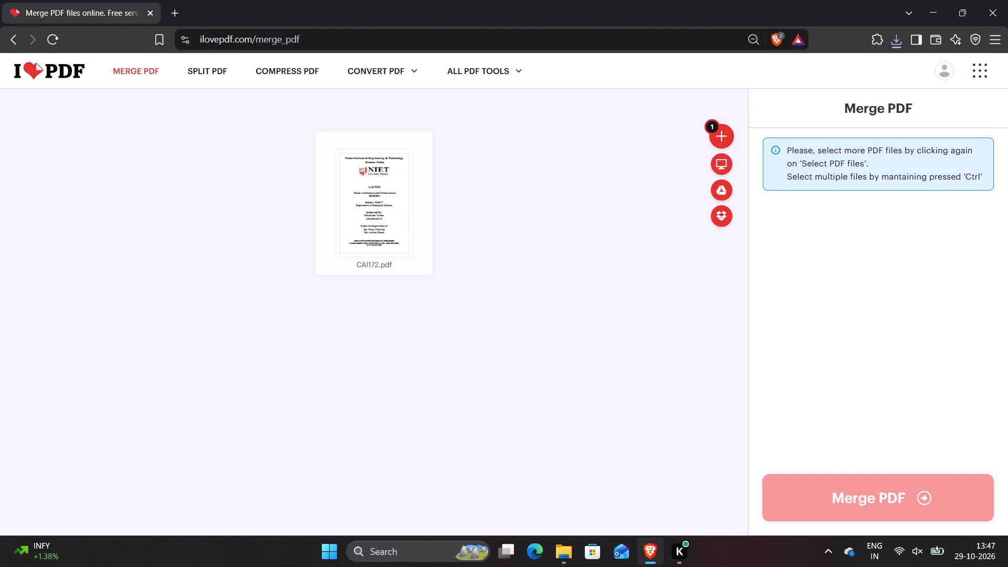
pyautogui.click(730, 135)
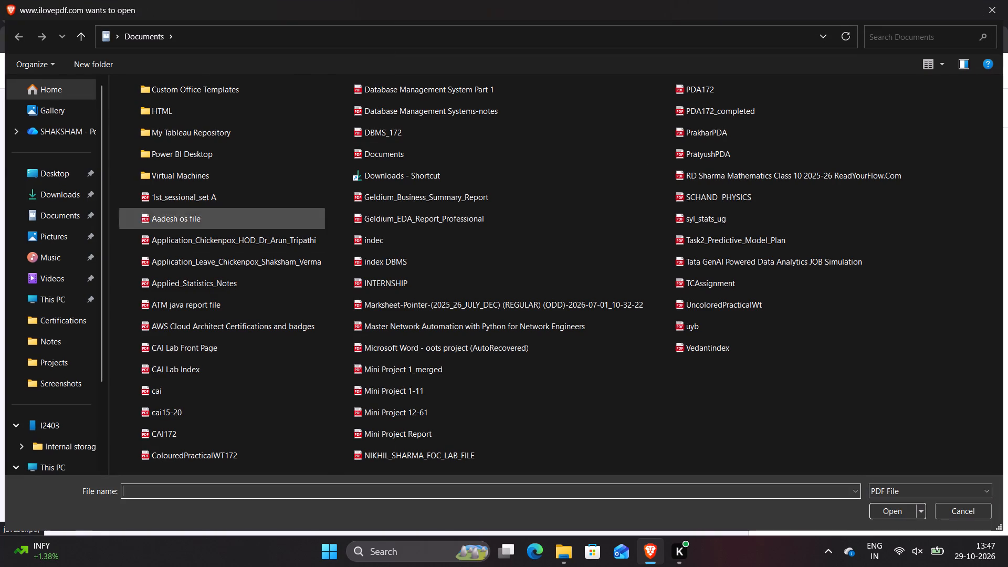
pyautogui.click(258, 329)
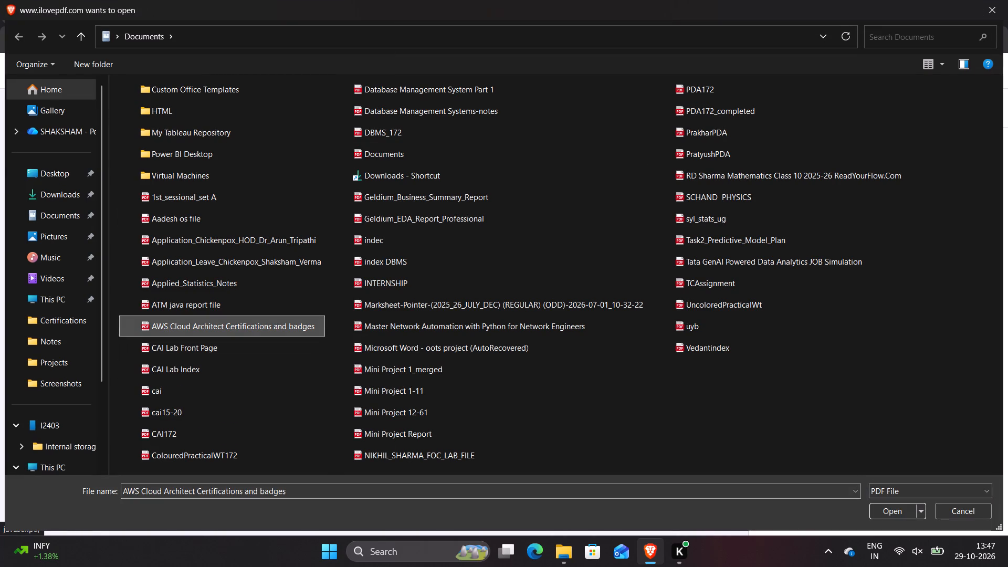
pyautogui.press('Return')
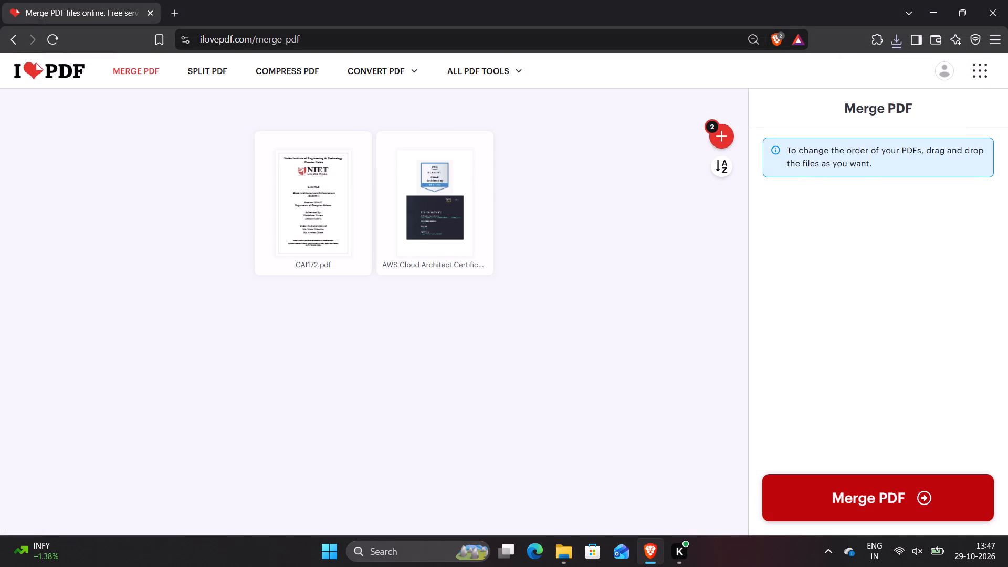
pyautogui.click(849, 510)
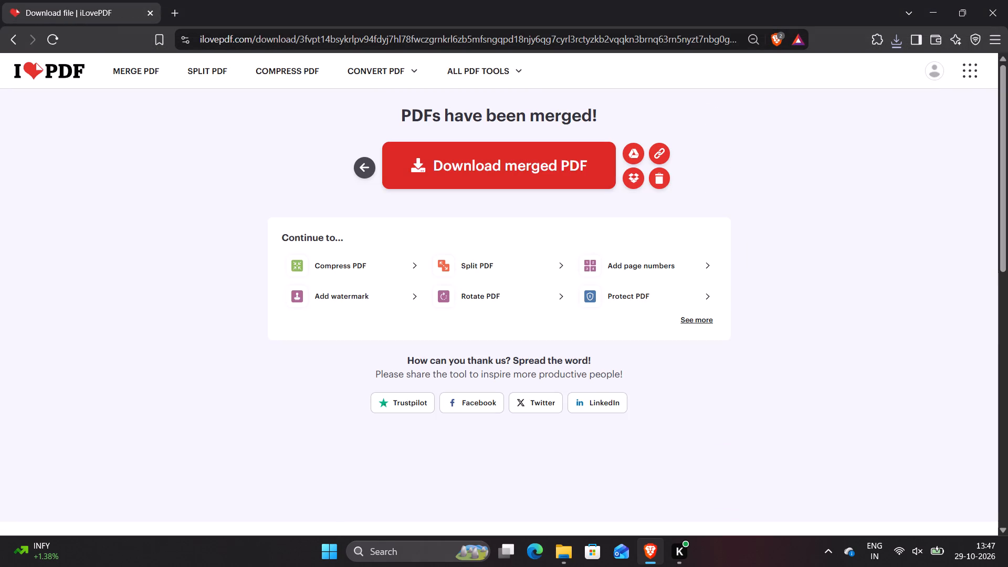
# Download the merged PDF into Documents as CAI172, replacing the existing file.
pyautogui.click(582, 152)
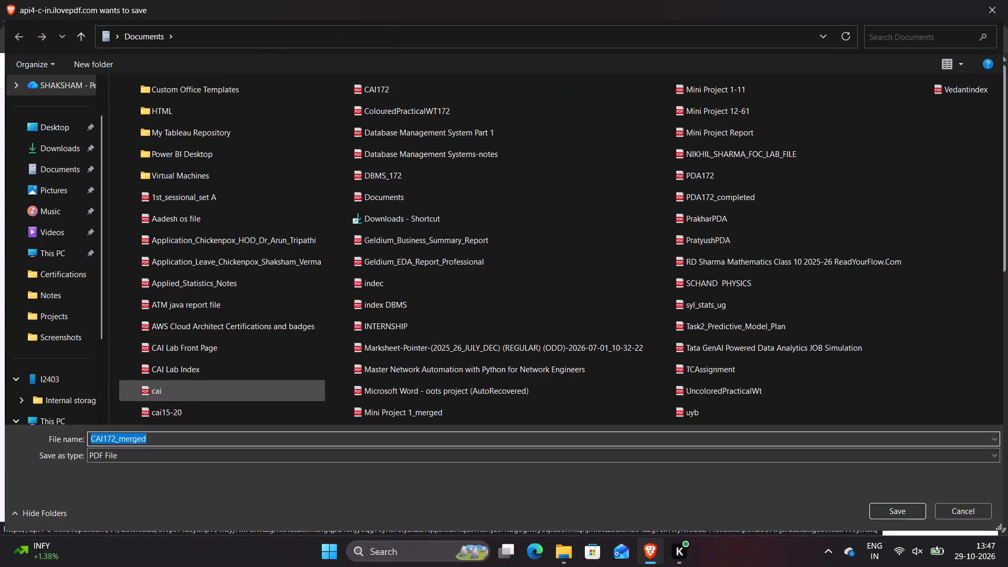
pyautogui.scroll(-2, 239, 373)
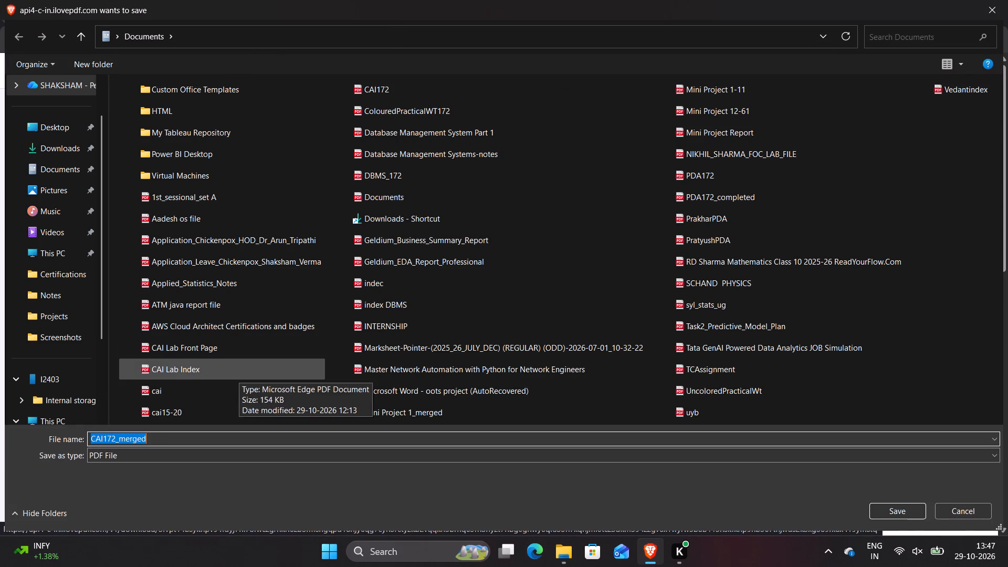
pyautogui.scroll(-2, 239, 373)
pyautogui.click(424, 93)
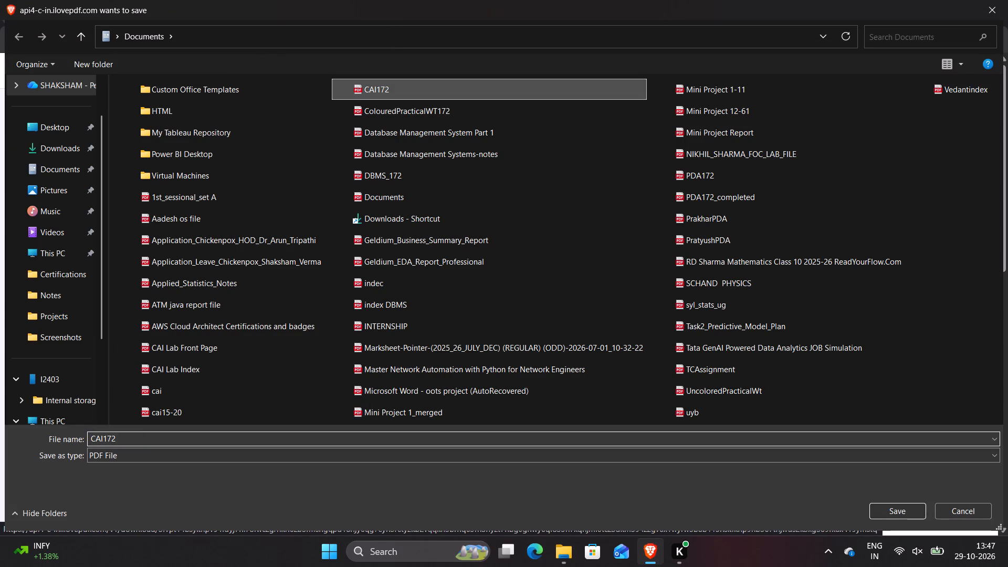
pyautogui.press('Return')
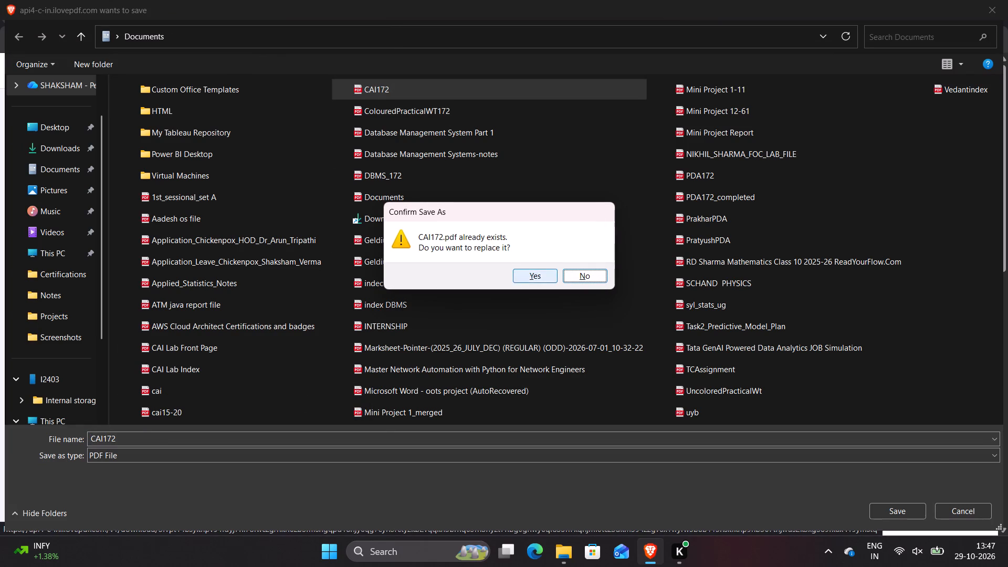
pyautogui.click(529, 272)
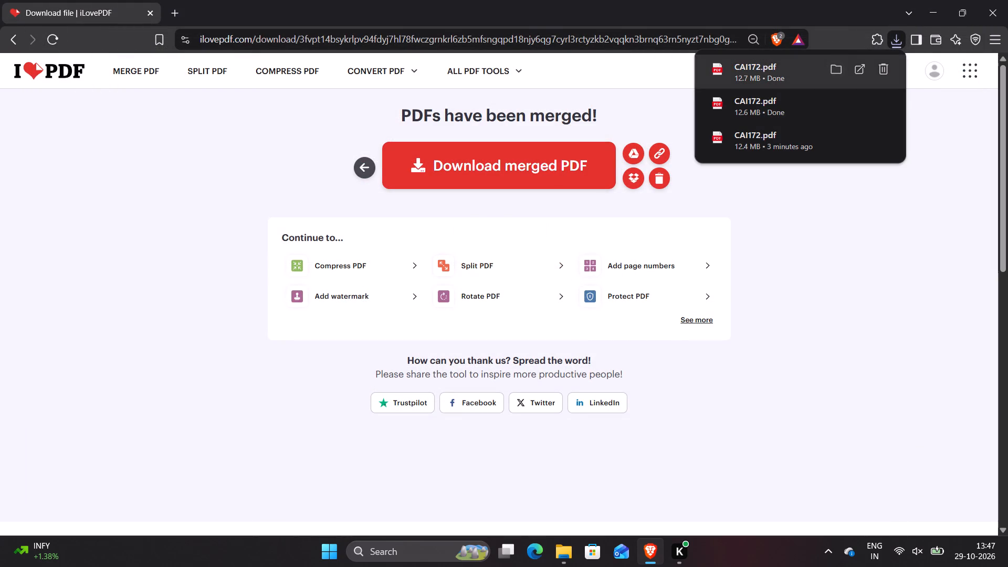
# Open the newly downloaded CAI172.pdf and review it from the front page and index through to the last page.
pyautogui.doubleClick(799, 71)
pyautogui.scroll(-2, 429, 226)
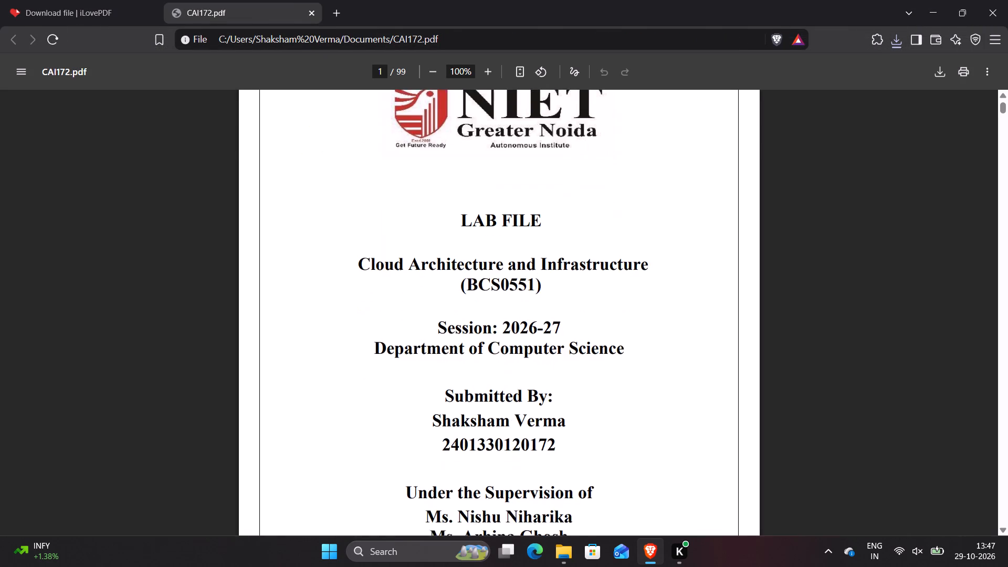
pyautogui.scroll(-2, 429, 226)
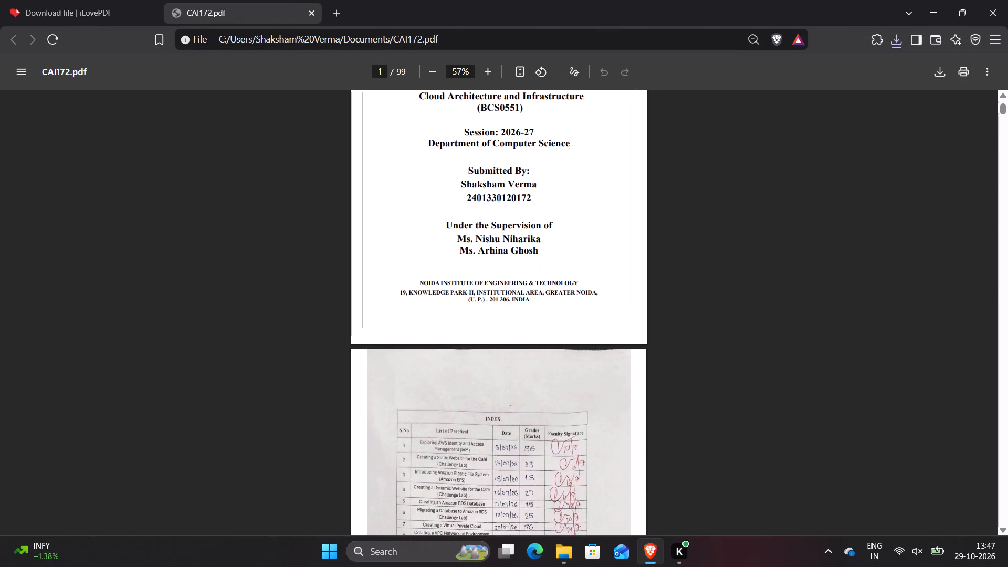
pyautogui.scroll(-2, 429, 226)
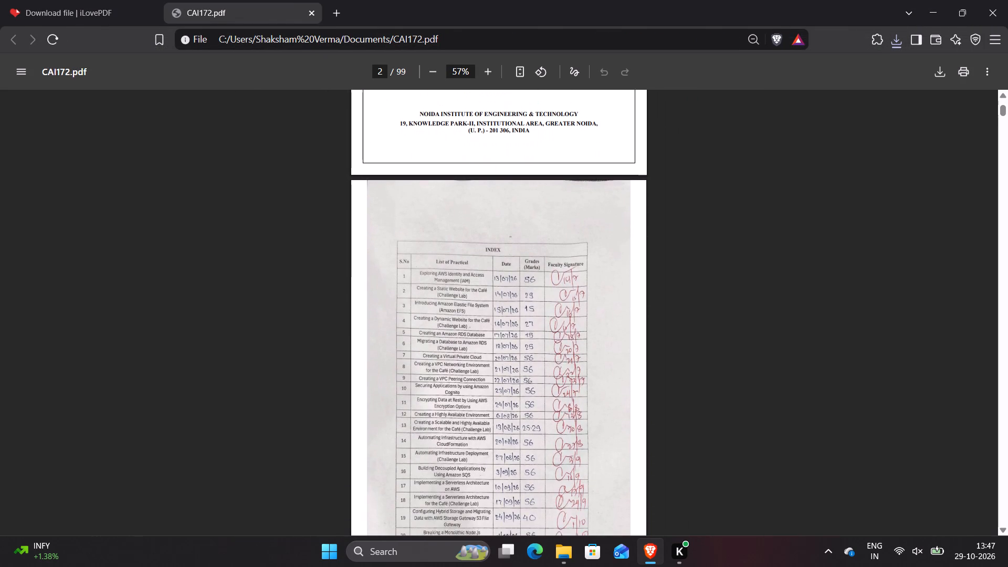
pyautogui.scroll(-5, 429, 226)
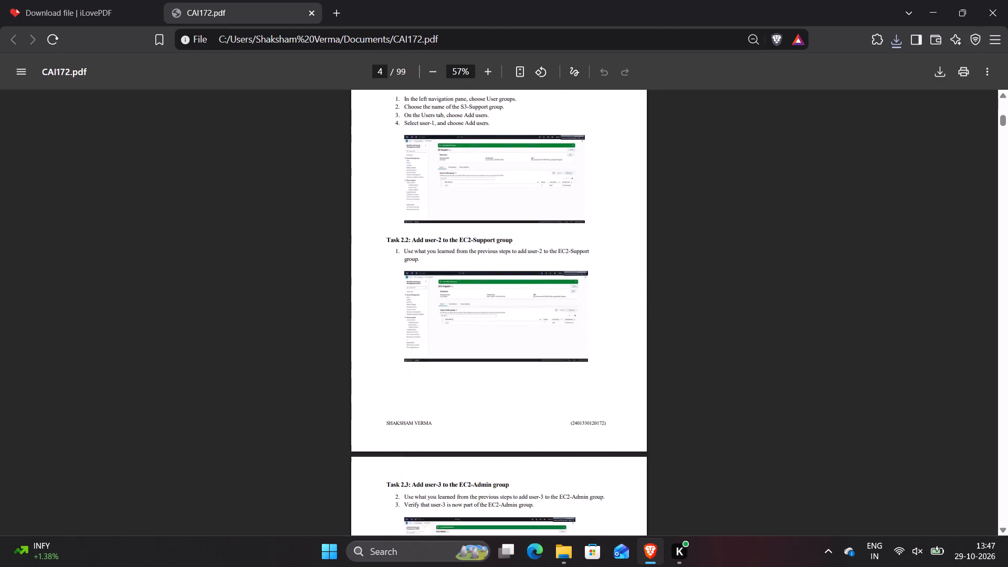
pyautogui.scroll(-20, 429, 226)
pyautogui.scroll(-18, 429, 226)
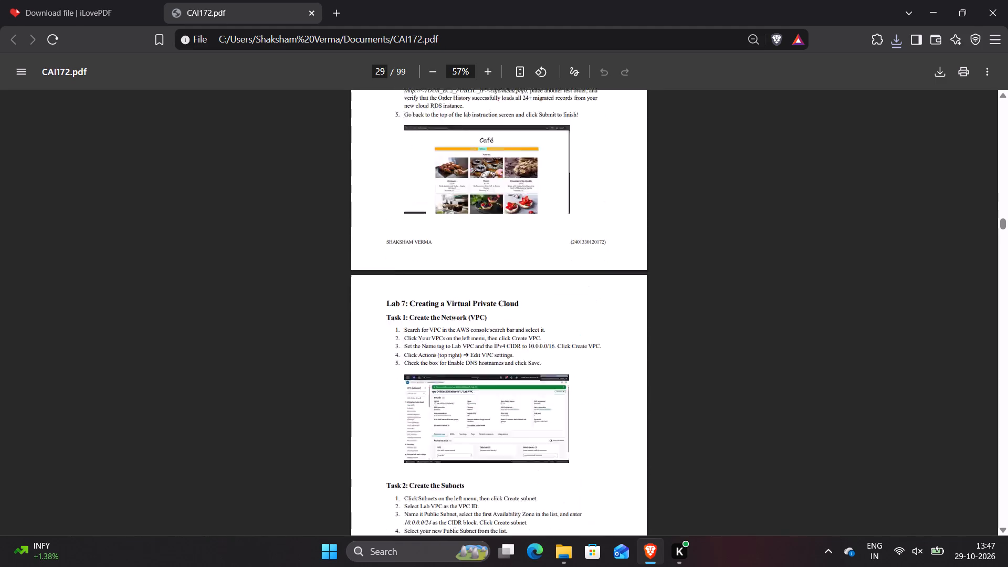
pyautogui.scroll(-20, 429, 226)
pyautogui.scroll(-19, 429, 226)
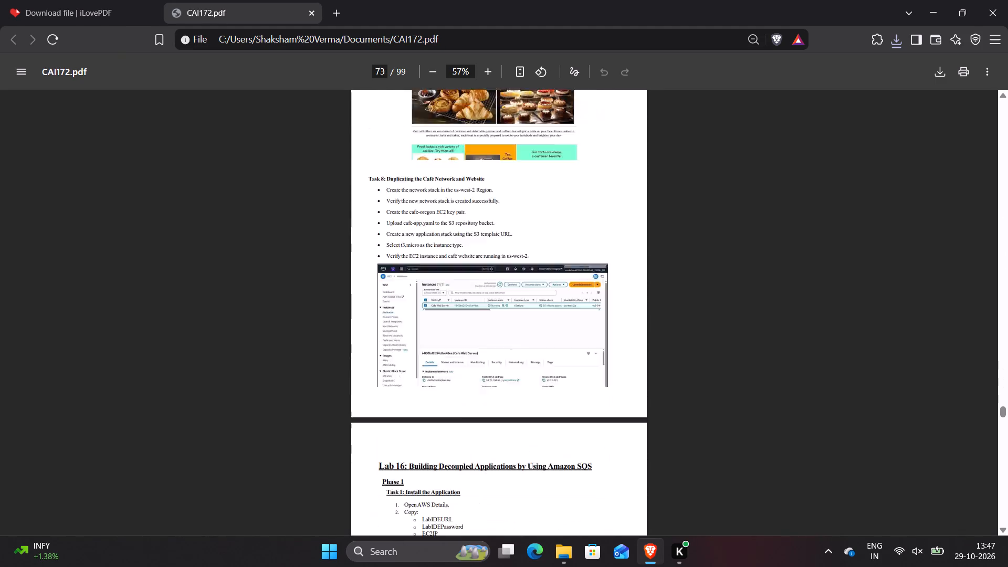
pyautogui.scroll(-19, 429, 226)
pyautogui.scroll(-9, 429, 226)
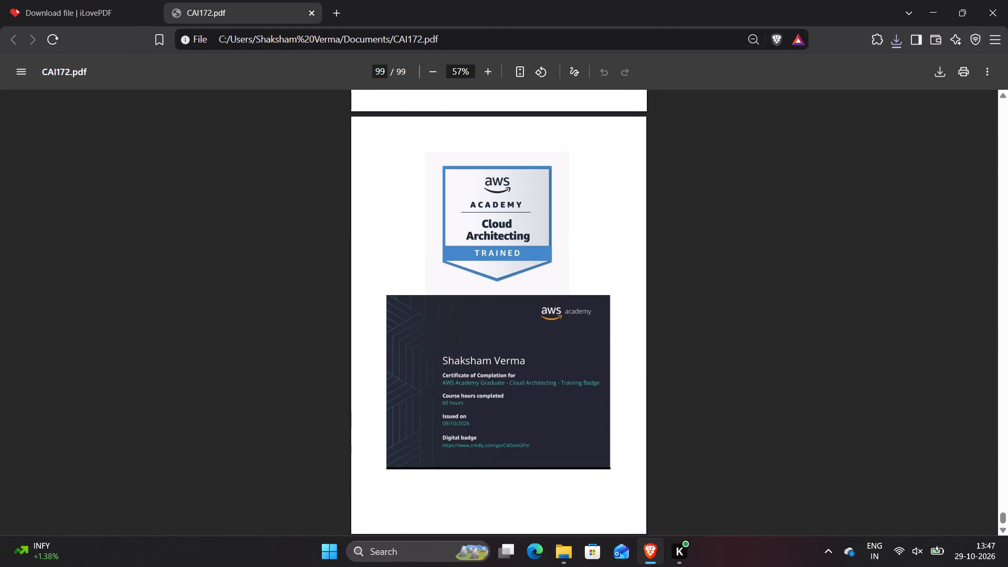
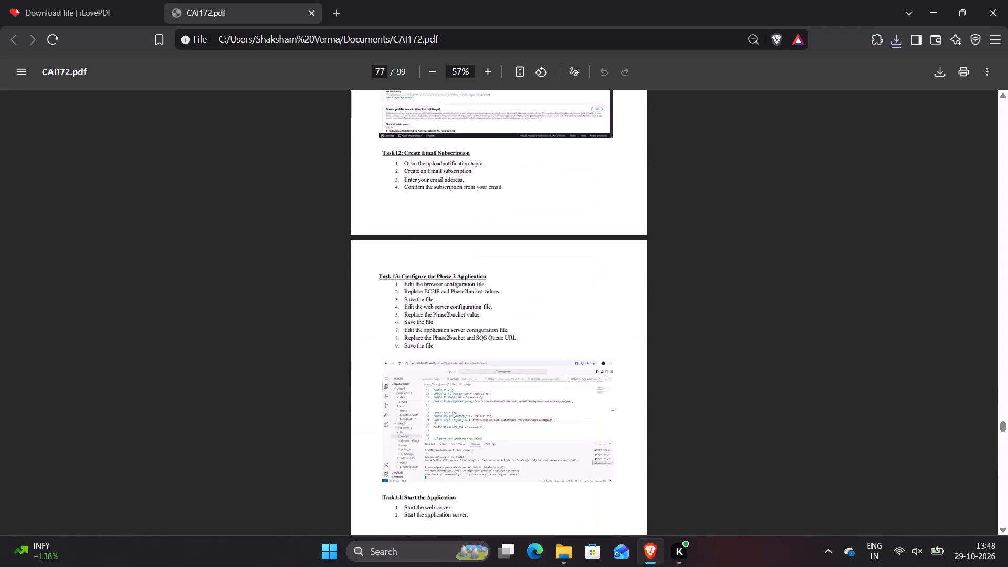
# Look back through the pages of the merged CAI172.pdf, from the Phase 2 application tasks to the front page.
pyautogui.scroll(16, 511, 279)
pyautogui.scroll(15, 511, 279)
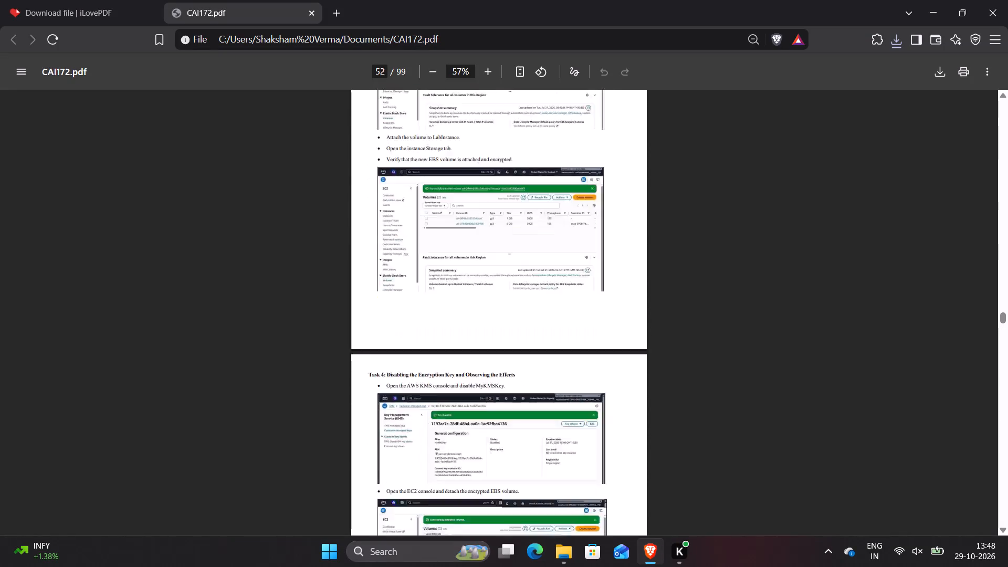
pyautogui.scroll(17, 511, 279)
pyautogui.scroll(8, 511, 279)
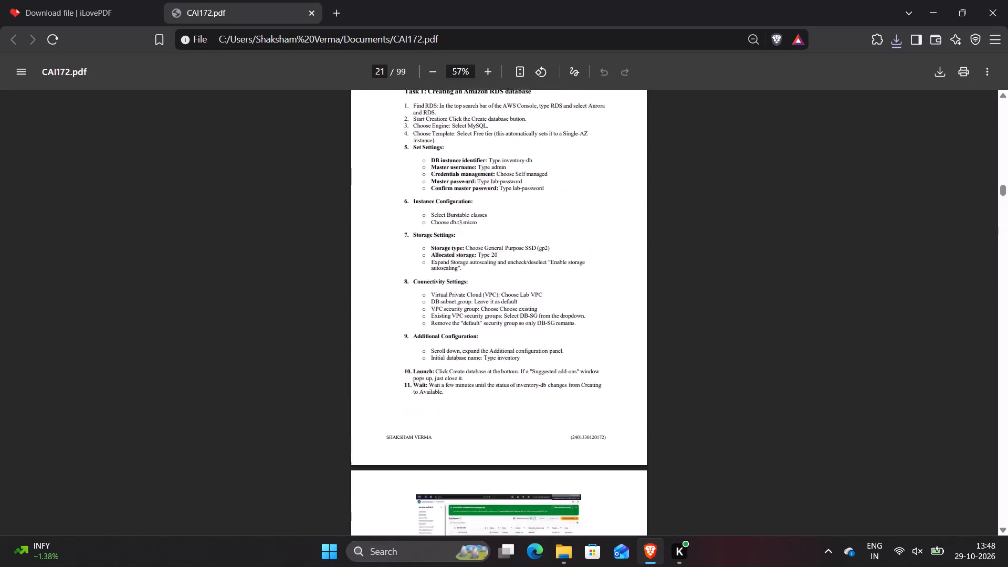
pyautogui.scroll(14, 511, 279)
pyautogui.scroll(16, 511, 279)
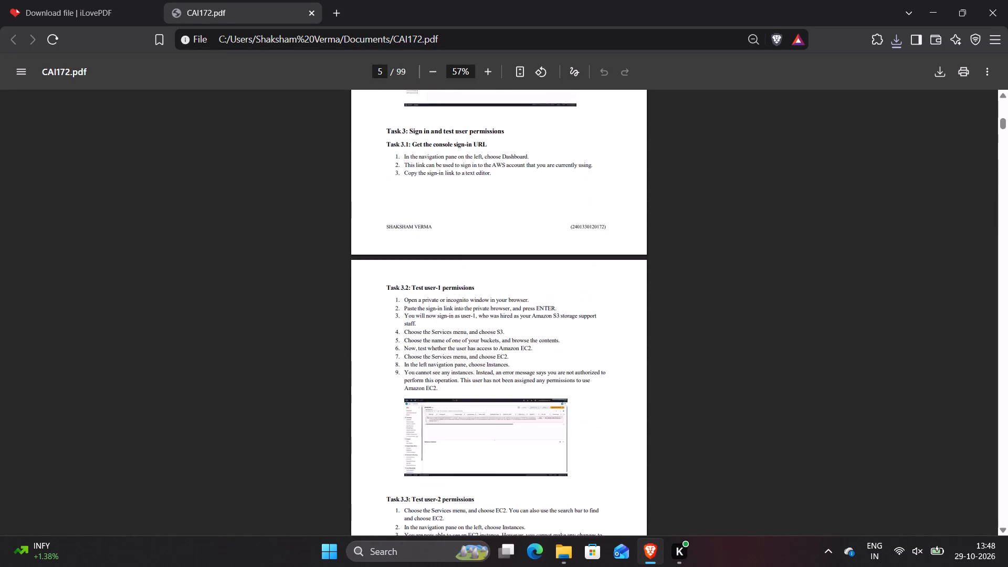
pyautogui.scroll(17, 511, 279)
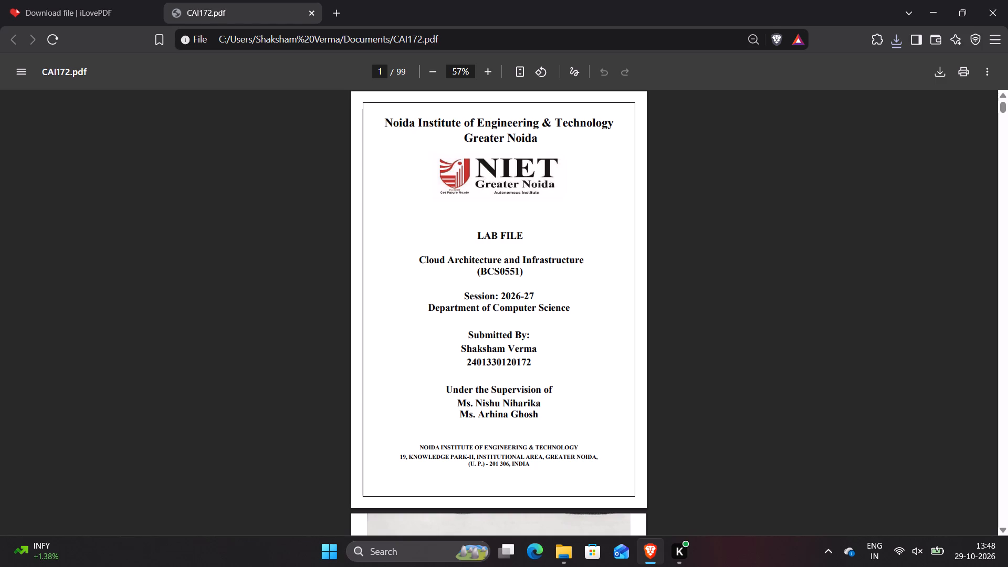
# Search the computer for the WhatsApp app.
pyautogui.click(372, 547)
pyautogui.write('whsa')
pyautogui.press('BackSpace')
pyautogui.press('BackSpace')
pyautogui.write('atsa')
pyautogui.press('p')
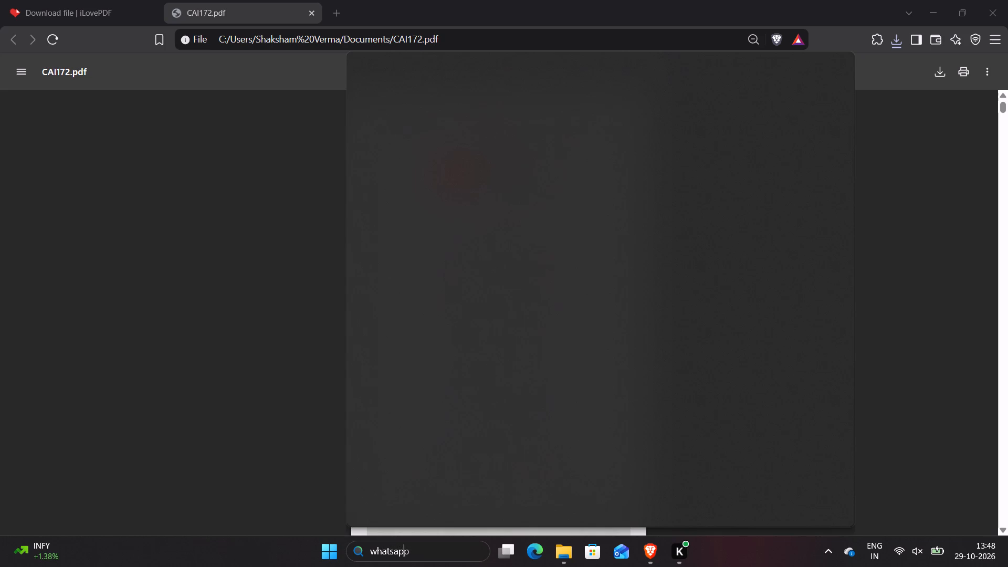
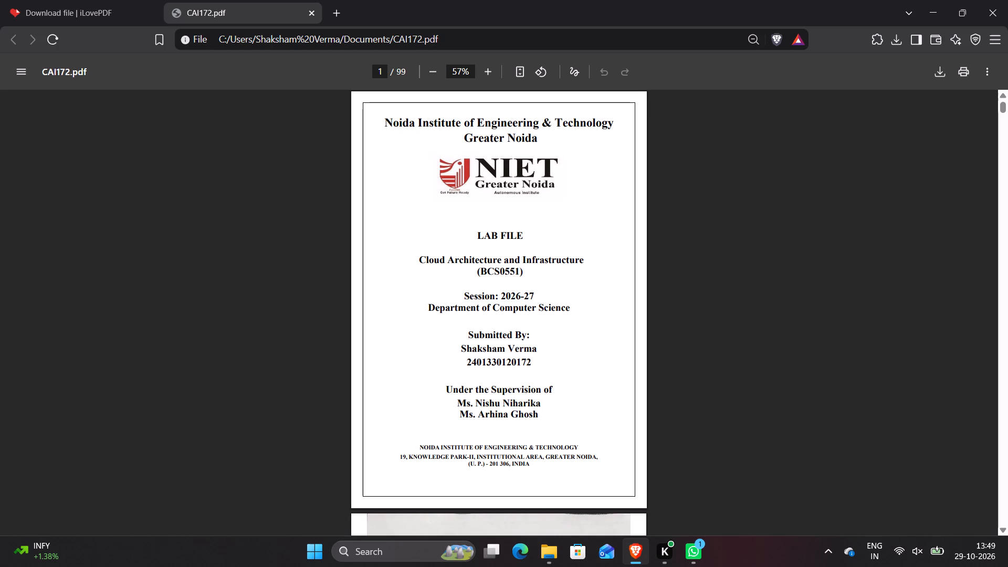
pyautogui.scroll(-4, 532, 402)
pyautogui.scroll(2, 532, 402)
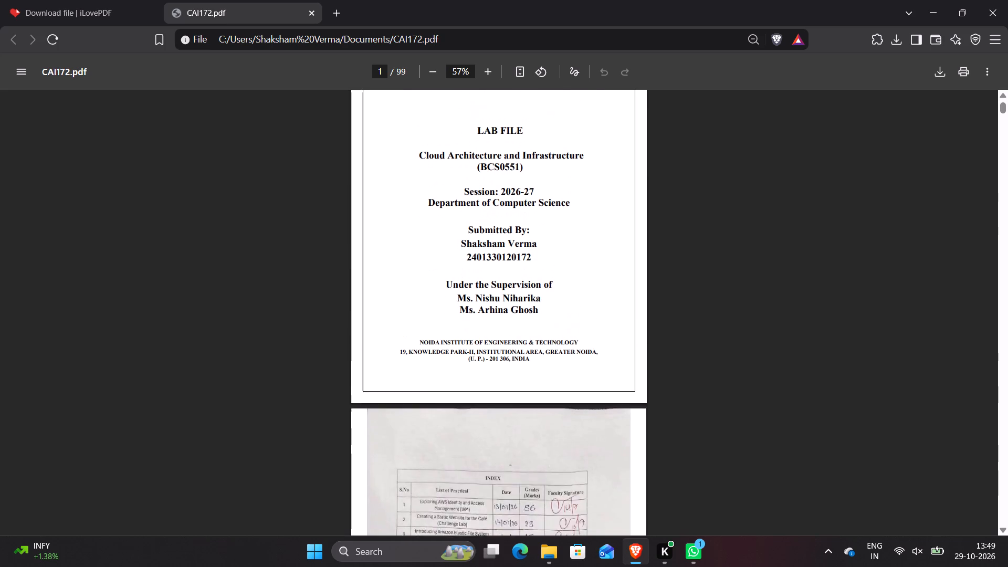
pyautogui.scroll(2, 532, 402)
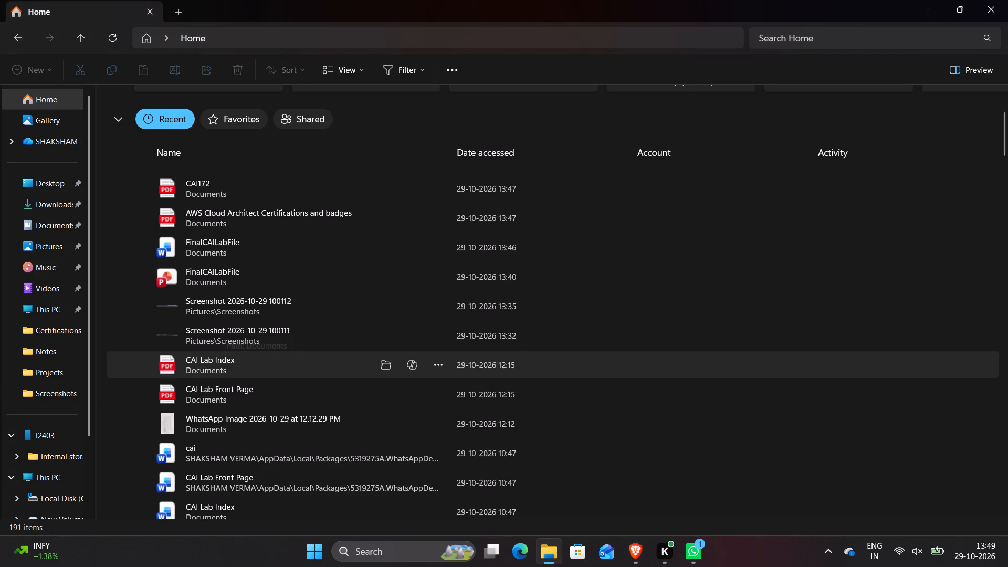
# Open the CAI Lab Front Page PDF from the recent files to view it, and close it.
pyautogui.doubleClick(258, 386)
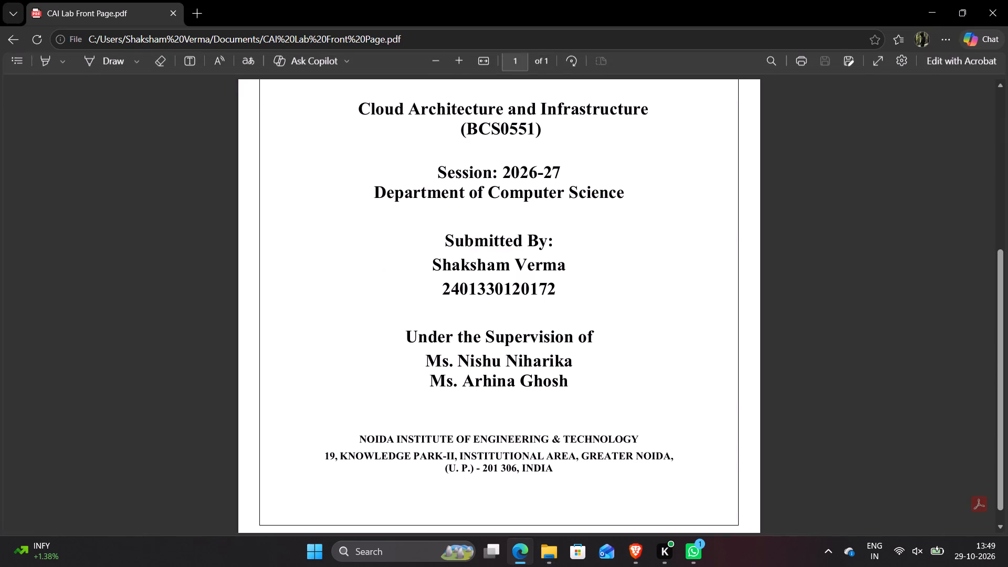
pyautogui.click(174, 16)
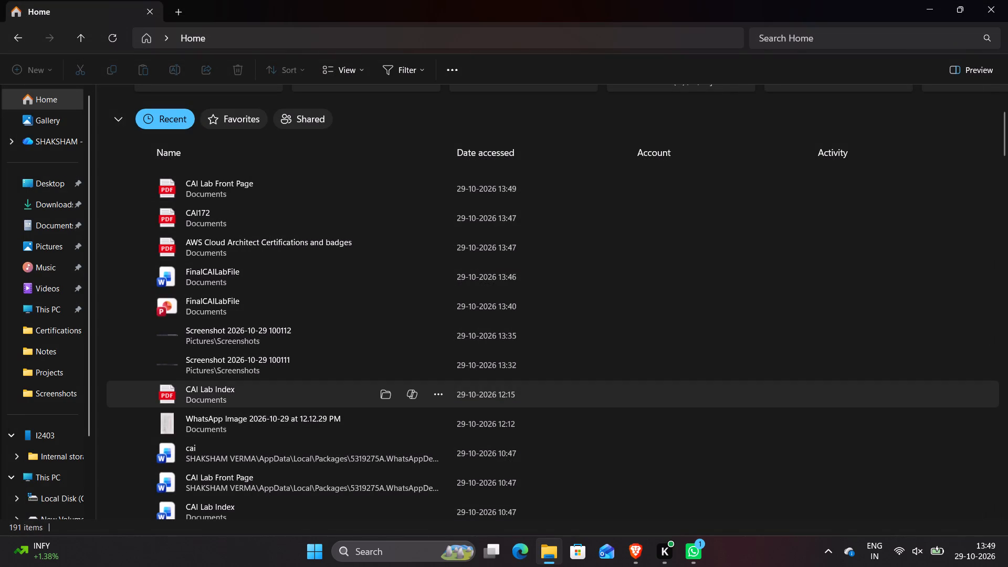
# Open the CAI Lab Index PDF in Word to view it, and close Word.
pyautogui.rightClick(323, 401)
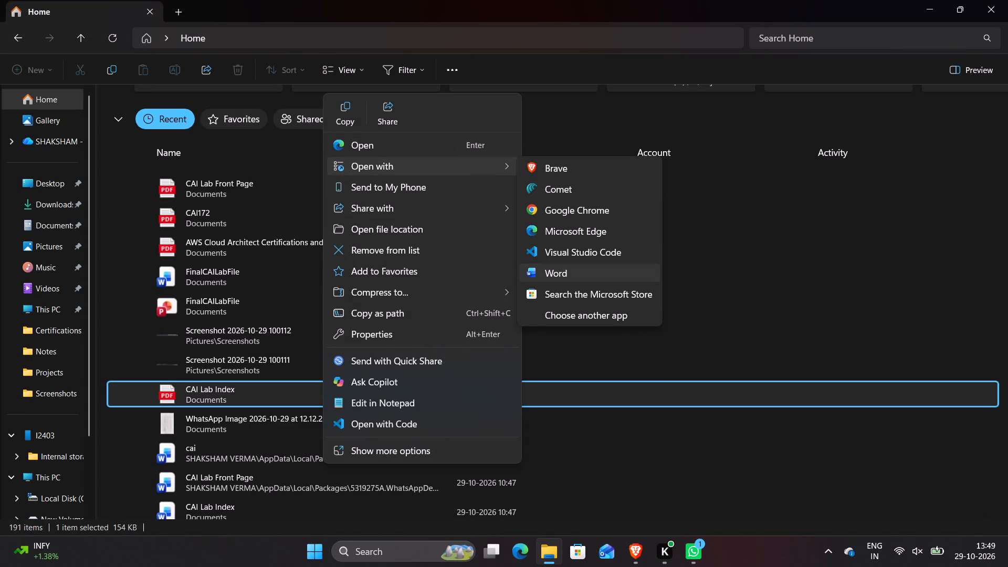
pyautogui.click(552, 267)
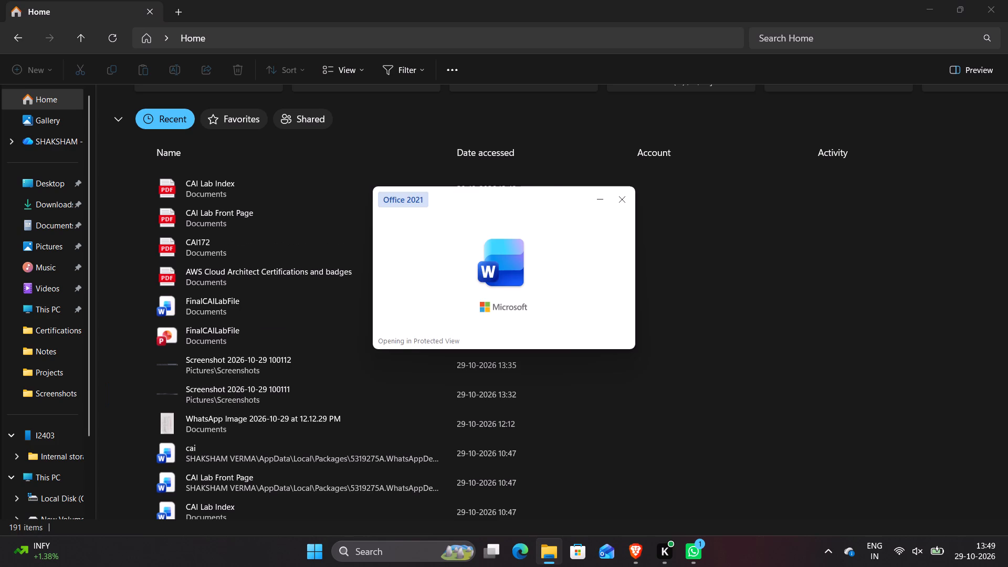
pyautogui.scroll(2, 552, 267)
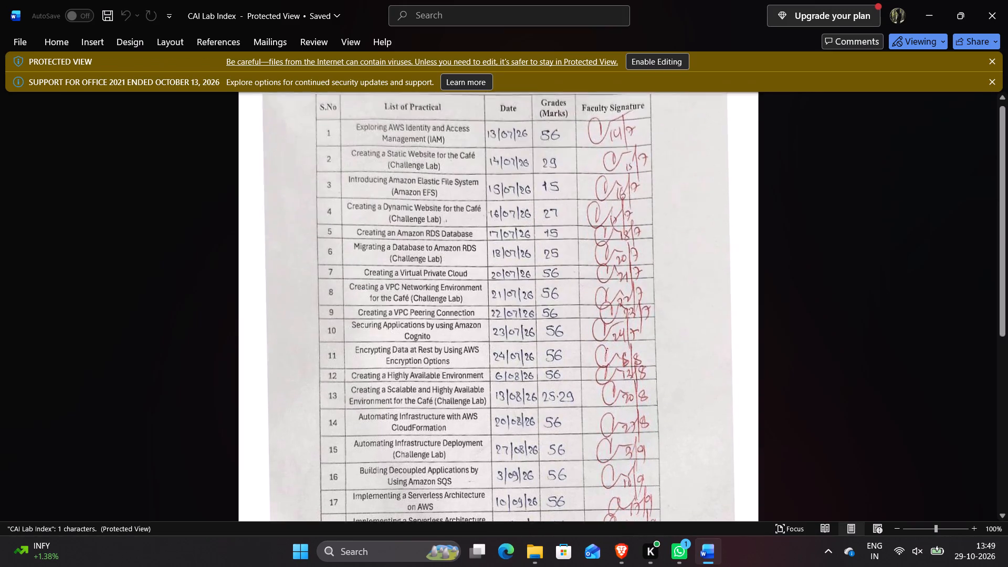
pyautogui.scroll(13, 552, 267)
pyautogui.hotkey('ctrl', 'w')
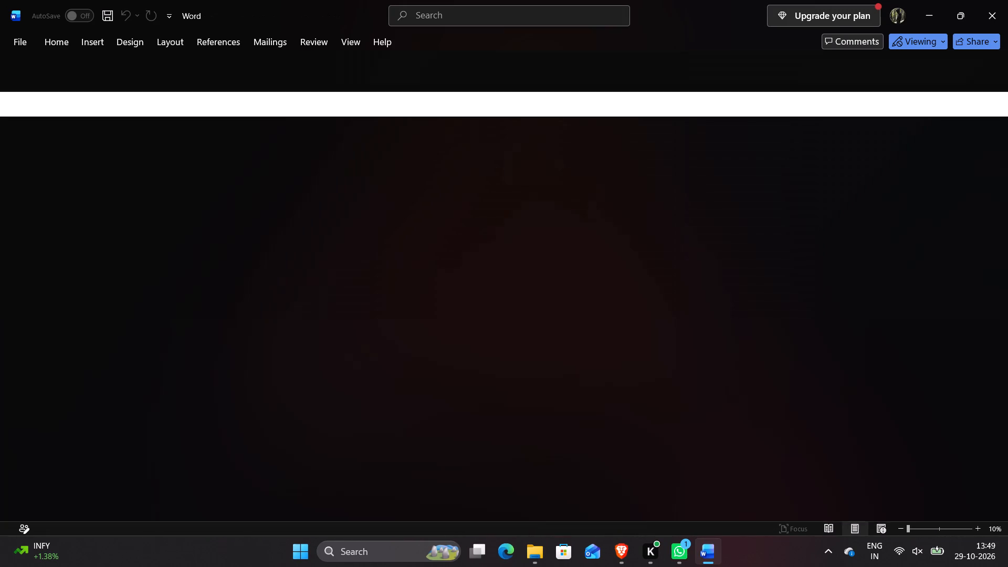
pyautogui.hotkey('ctrl', 'w')
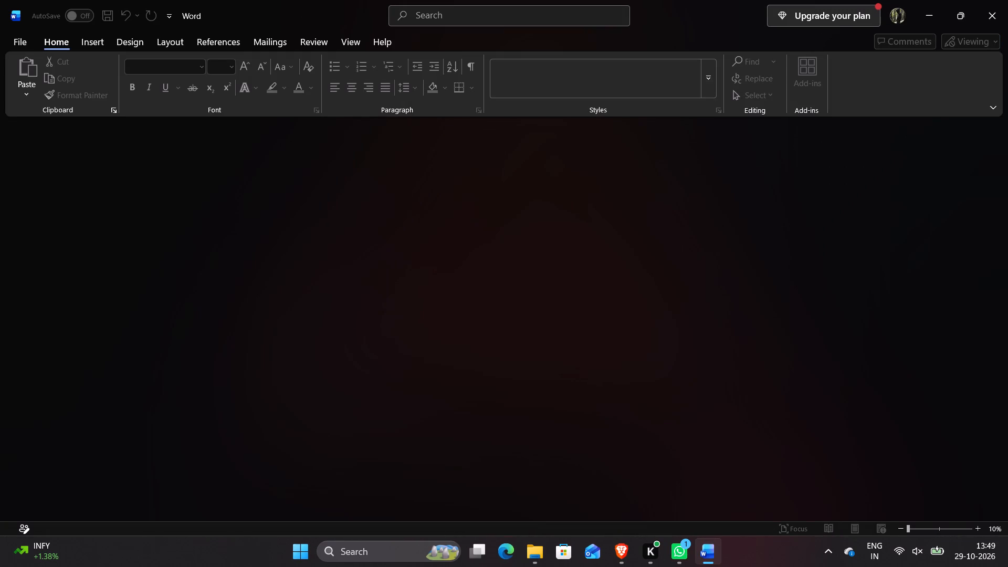
pyautogui.click(1006, 0)
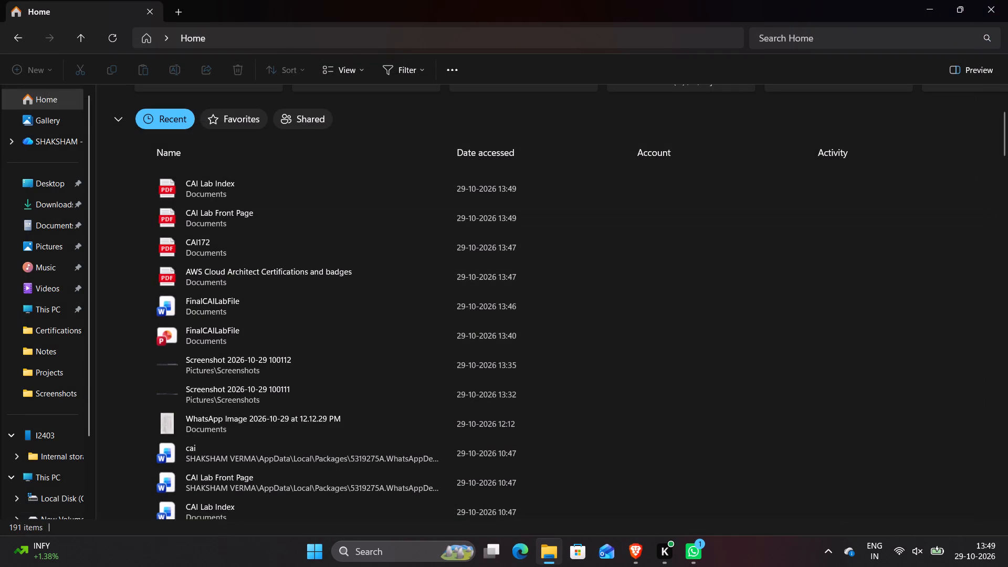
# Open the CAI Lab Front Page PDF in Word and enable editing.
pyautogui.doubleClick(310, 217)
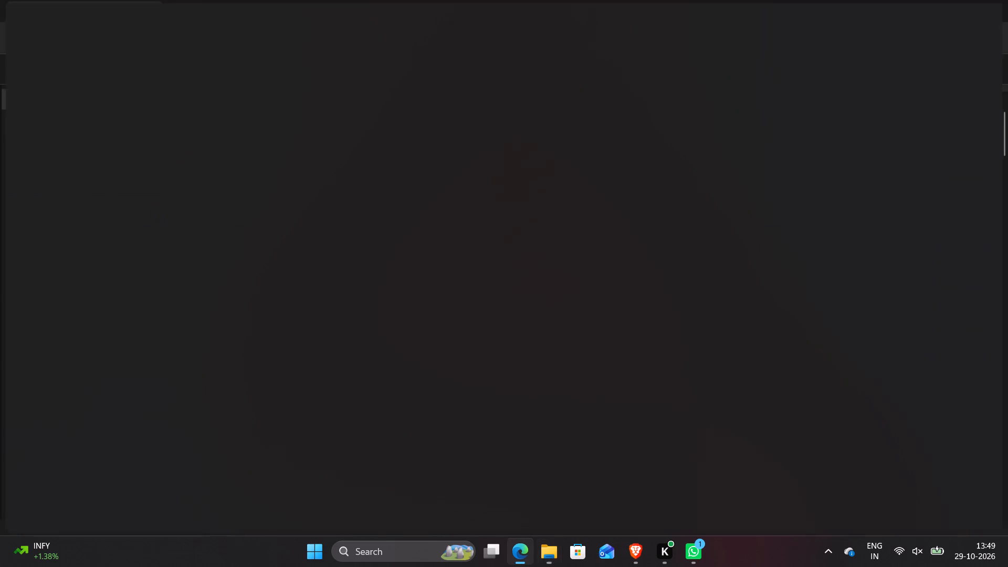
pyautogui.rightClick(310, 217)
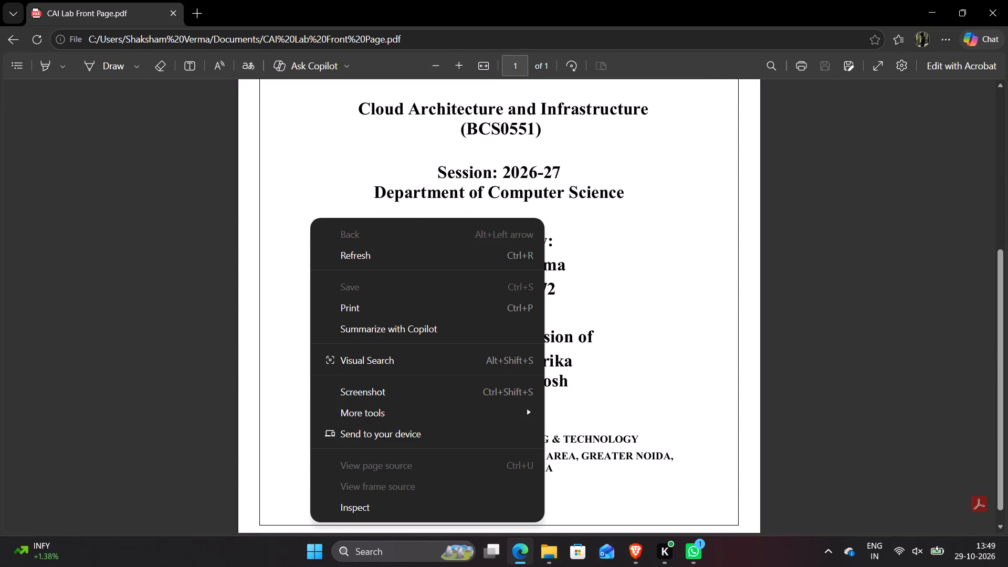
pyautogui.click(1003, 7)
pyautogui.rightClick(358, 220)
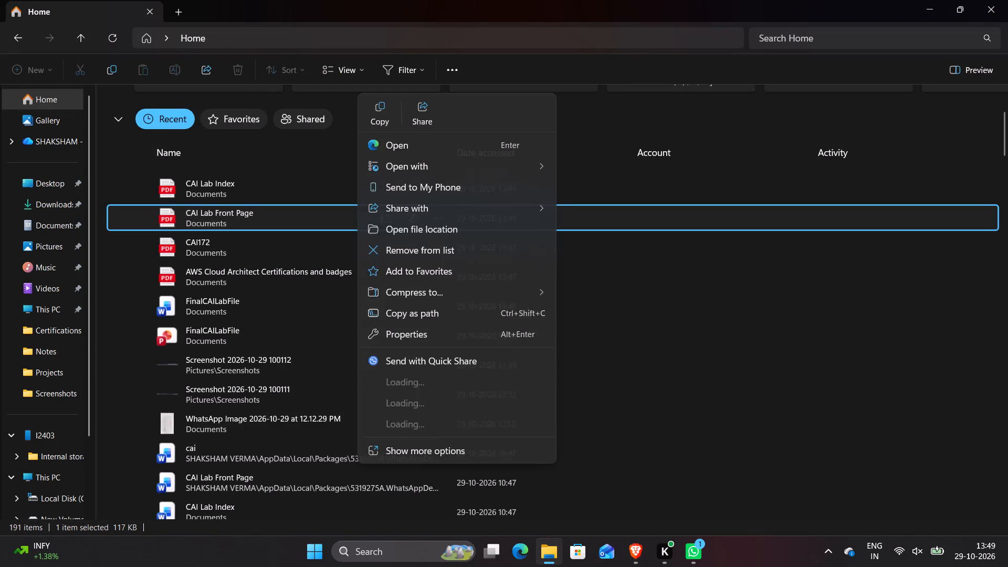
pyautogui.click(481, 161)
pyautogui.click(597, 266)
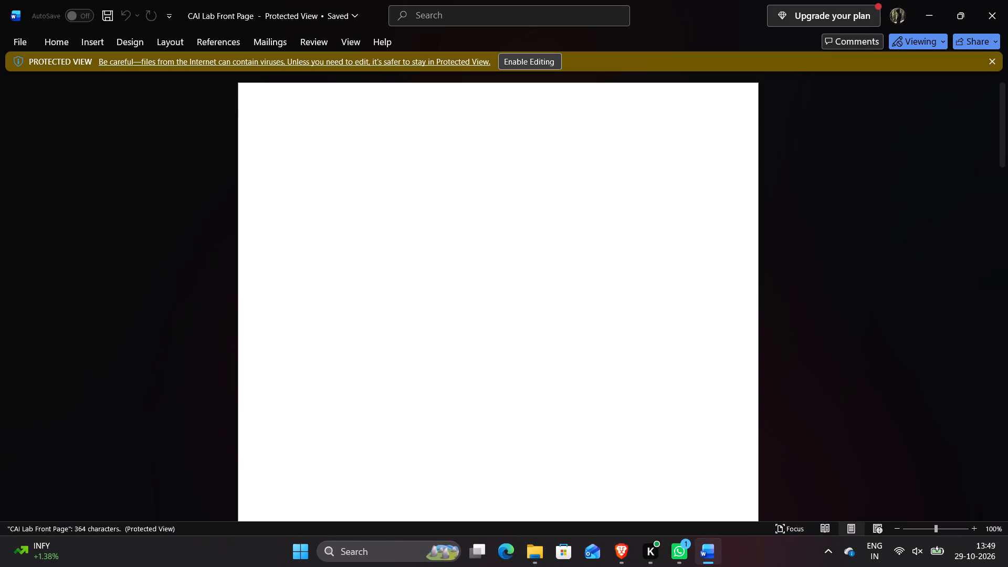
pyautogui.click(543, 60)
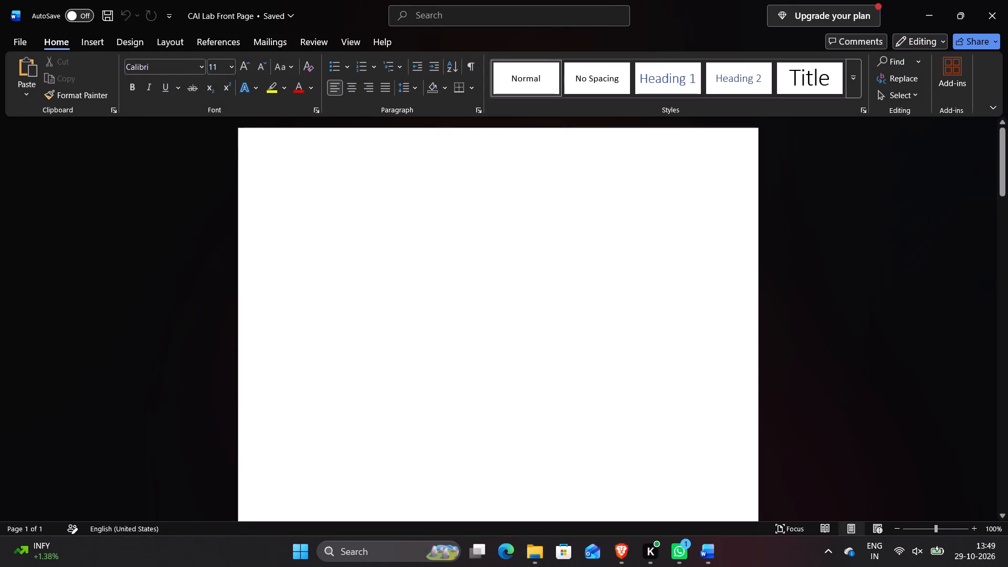
# Examine the layout of the front page and its surrounding pages in Word's conversion of the PDF, and close it.
pyautogui.scroll(-8, 712, 280)
pyautogui.scroll(5, 712, 280)
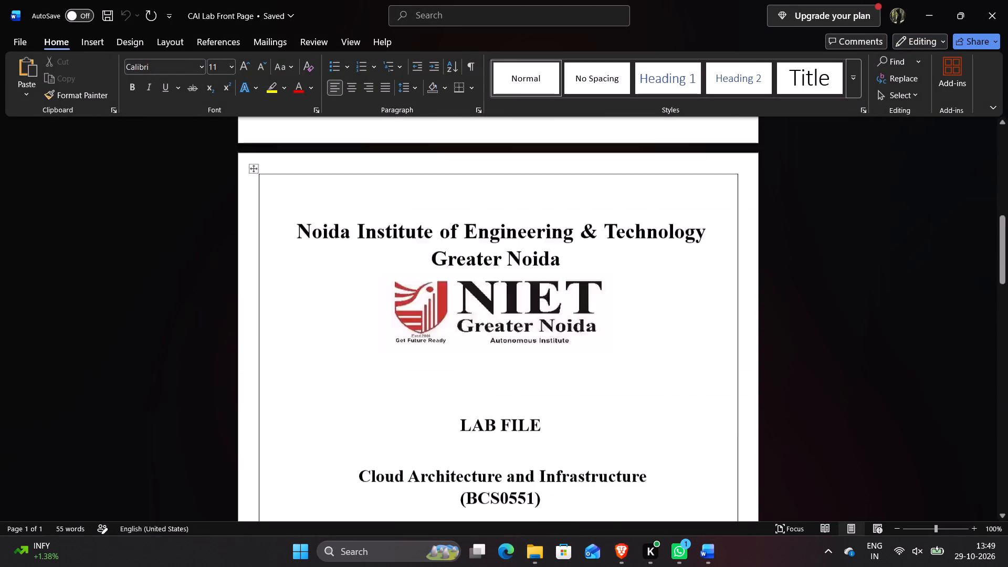
pyautogui.scroll(-6, 712, 280)
pyautogui.keyDown('ctrl'); pyautogui.scroll(-3, 712, 280); pyautogui.keyUp('ctrl')
pyautogui.scroll(5, 712, 280)
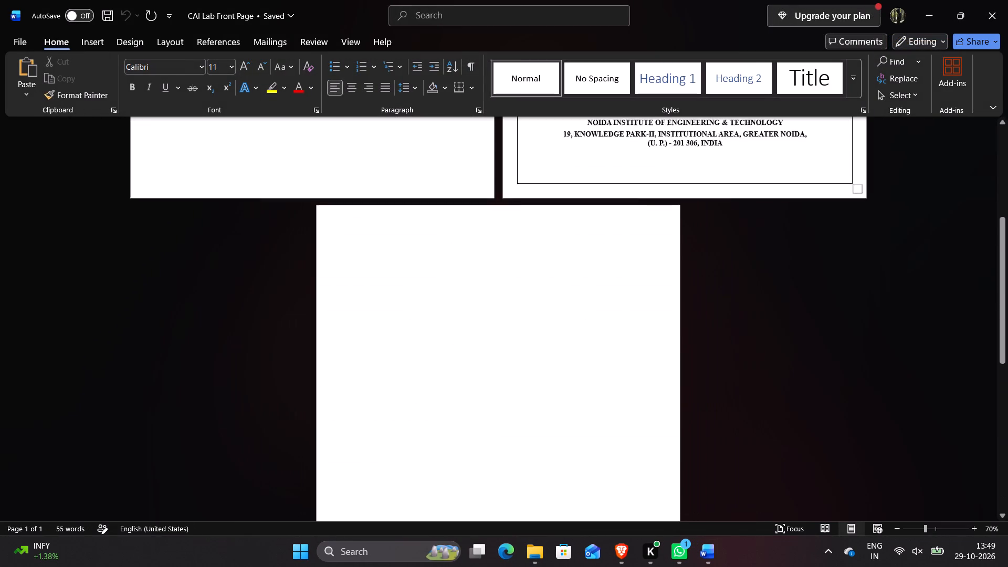
pyautogui.scroll(1, 712, 280)
pyautogui.scroll(-2, 712, 280)
pyautogui.scroll(1, 712, 280)
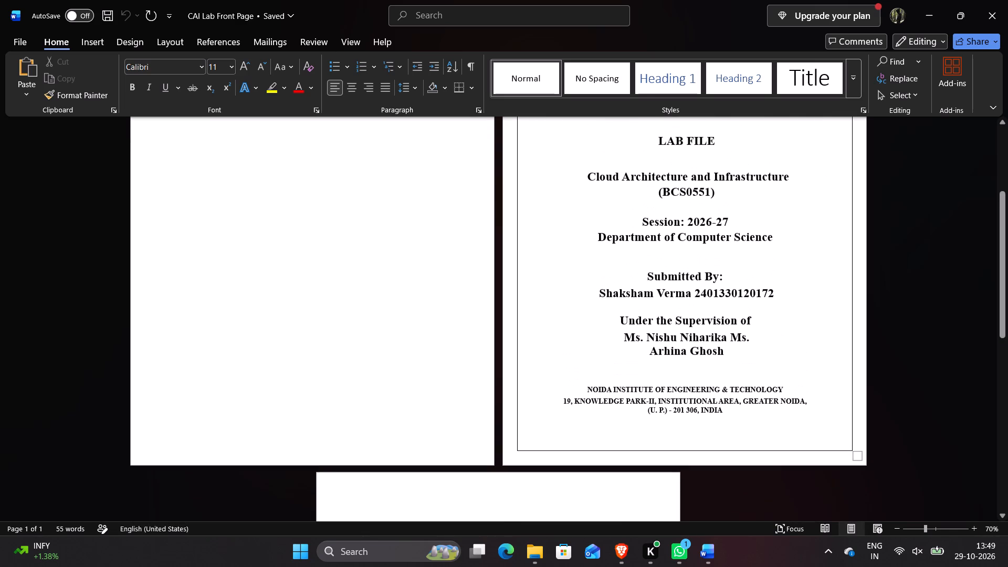
pyautogui.scroll(4, 712, 280)
pyautogui.scroll(-4, 712, 280)
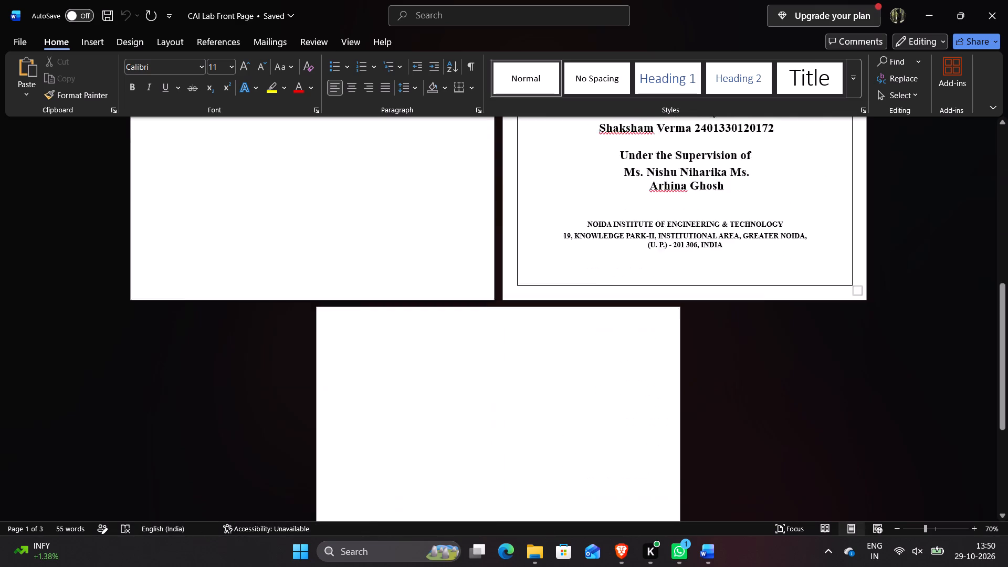
pyautogui.scroll(-5, 712, 280)
pyautogui.scroll(6, 712, 280)
pyautogui.scroll(-4, 712, 280)
pyautogui.scroll(10, 712, 280)
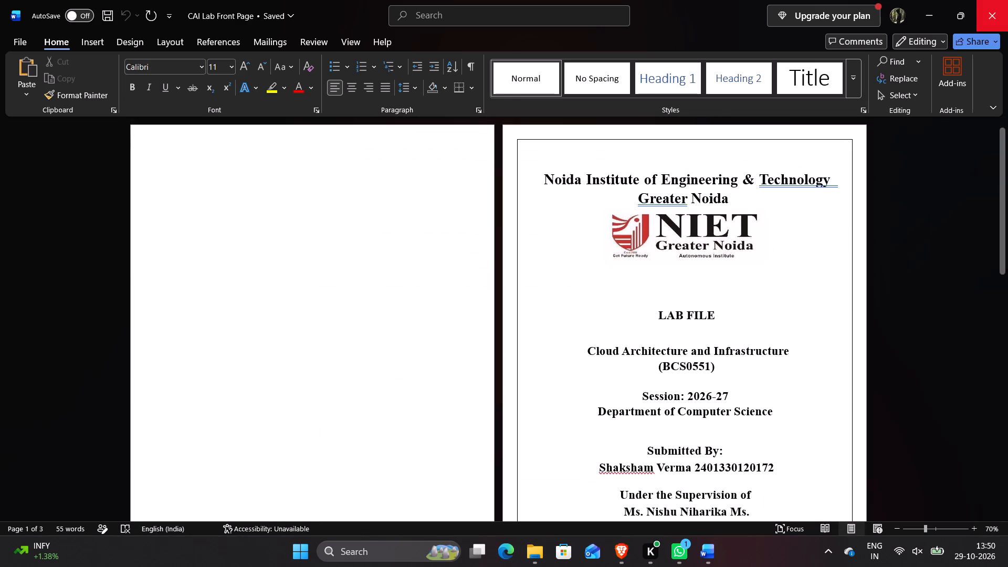
pyautogui.click(1007, 0)
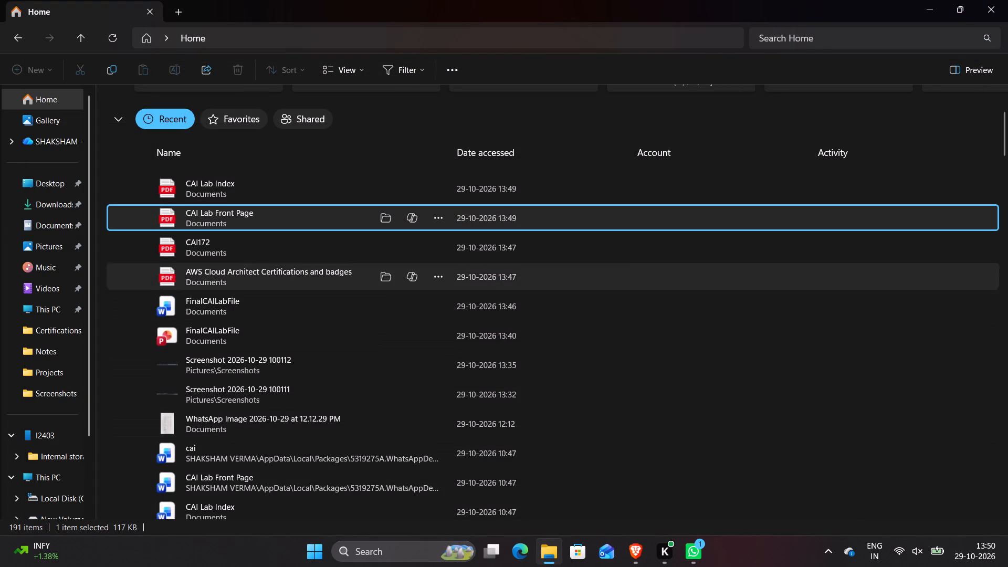
# Open the original CAI Lab Front Page PDF in Edge to check its layout, and close it.
pyautogui.doubleClick(242, 216)
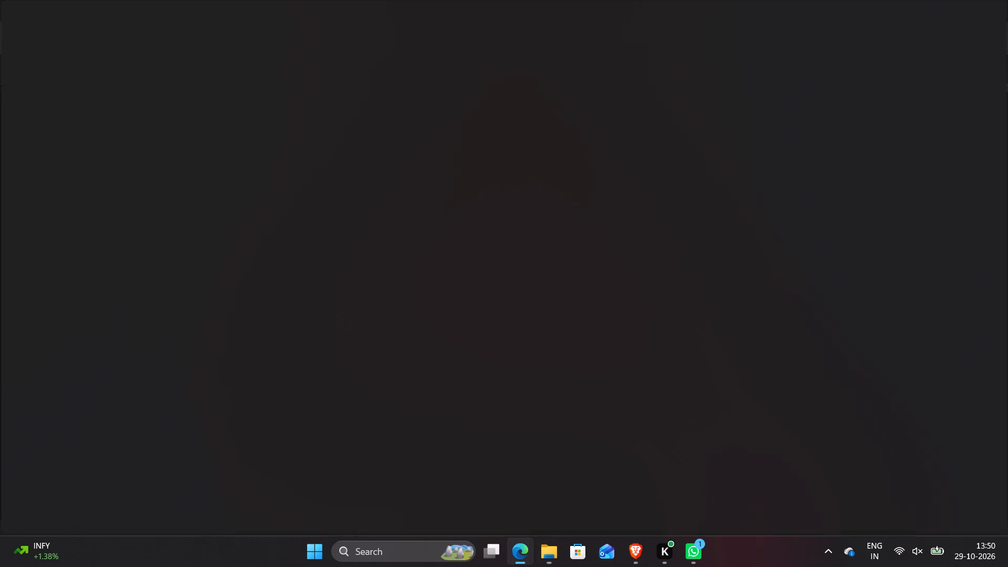
pyautogui.scroll(-7, 570, 279)
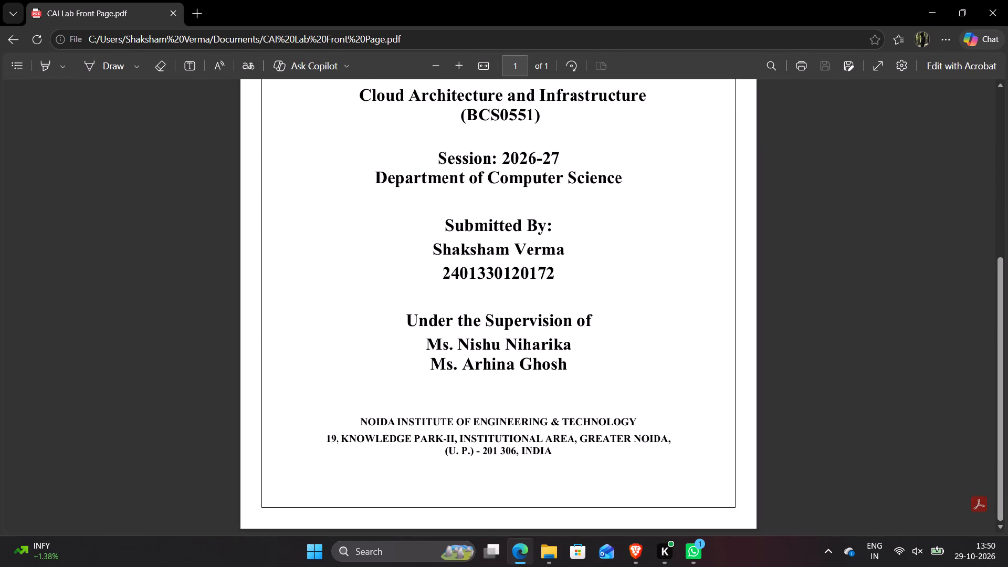
pyautogui.hotkey('ctrl', 'w')
# Reopen the CAI Lab Front Page PDF in Word to recheck the converted layout, and close Word.
pyautogui.rightClick(342, 214)
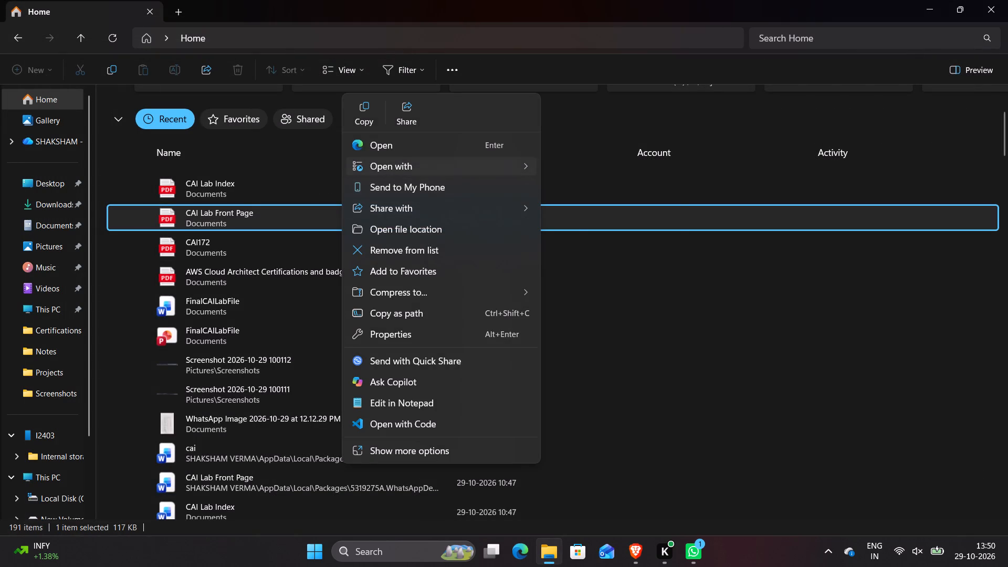
pyautogui.click(602, 280)
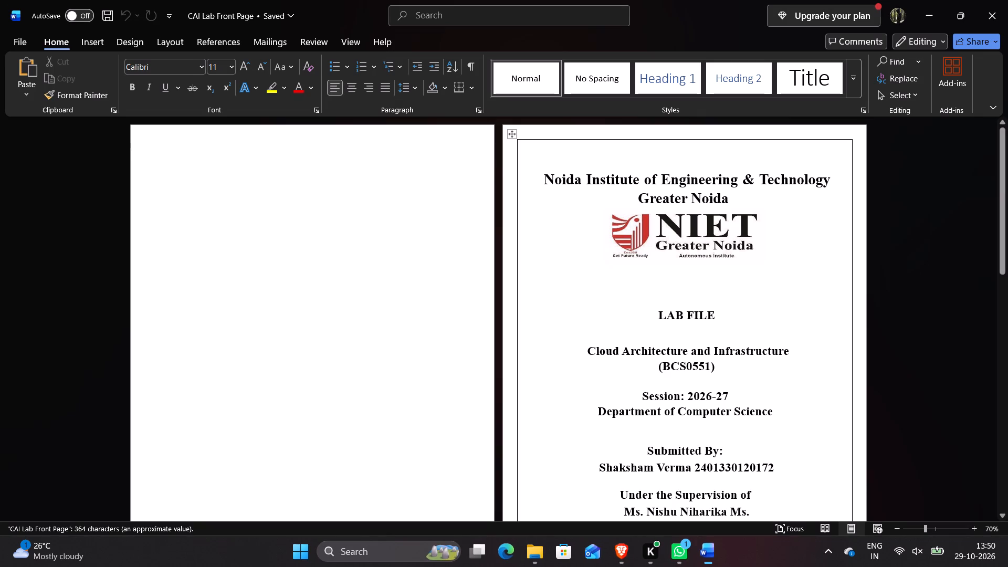
pyautogui.scroll(-11, 684, 284)
pyautogui.hotkey('ctrl', 'w')
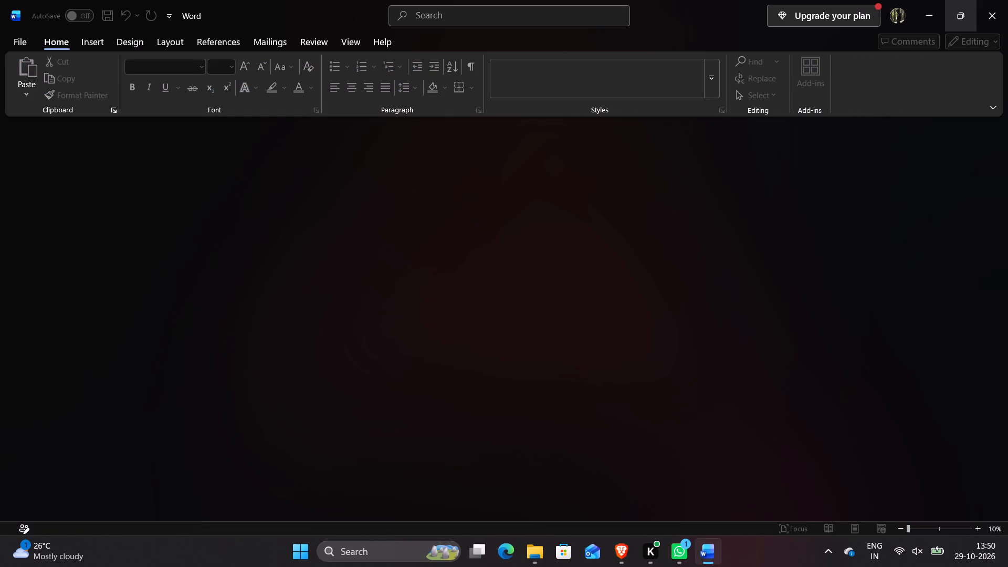
pyautogui.click(1007, 1)
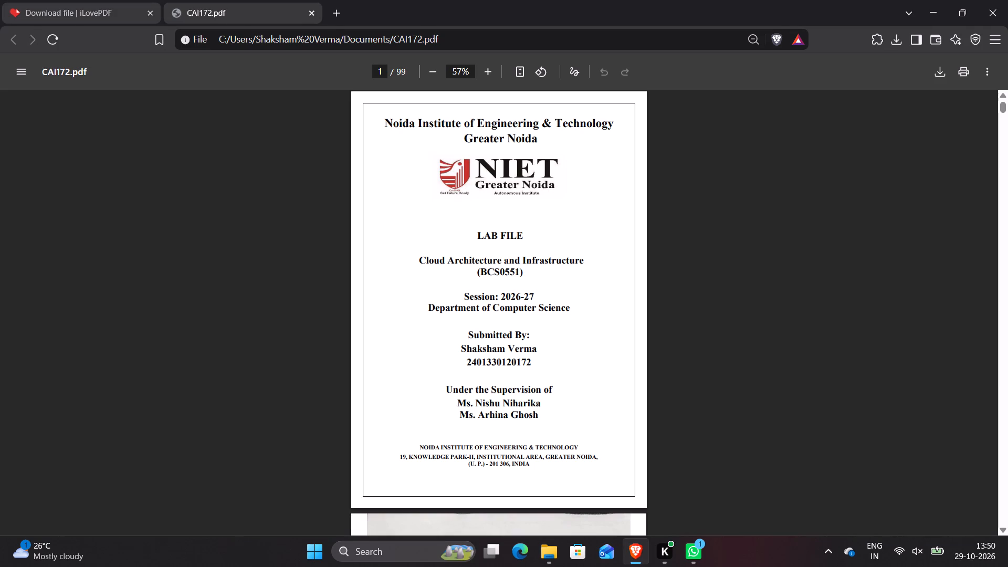
pyautogui.click(124, 0)
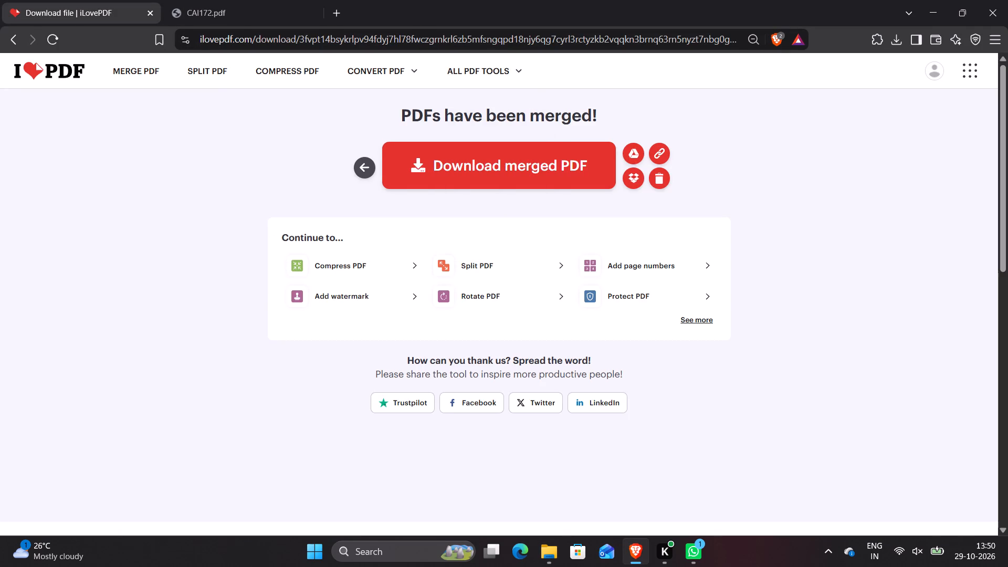
pyautogui.click(89, 75)
pyautogui.click(83, 73)
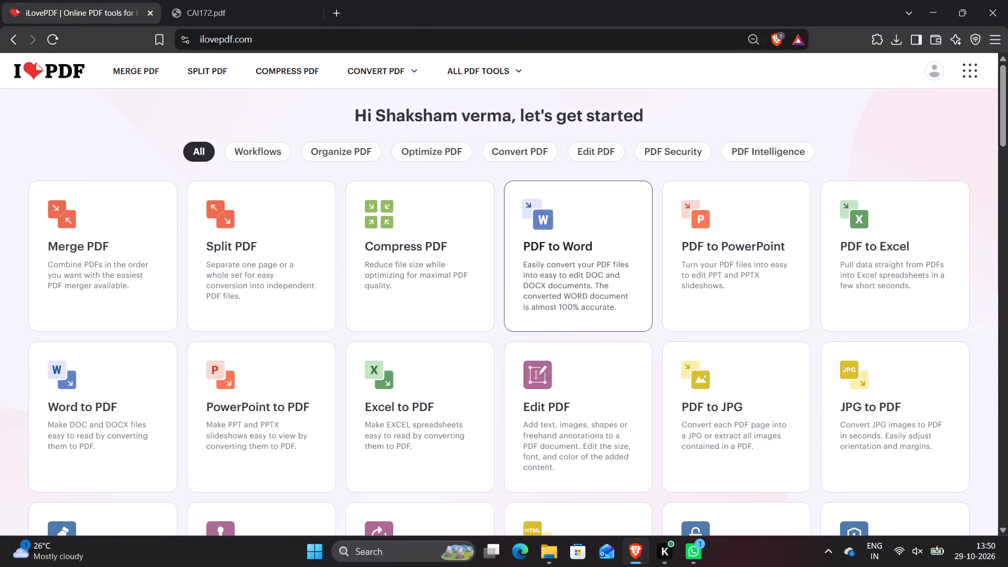
pyautogui.click(521, 215)
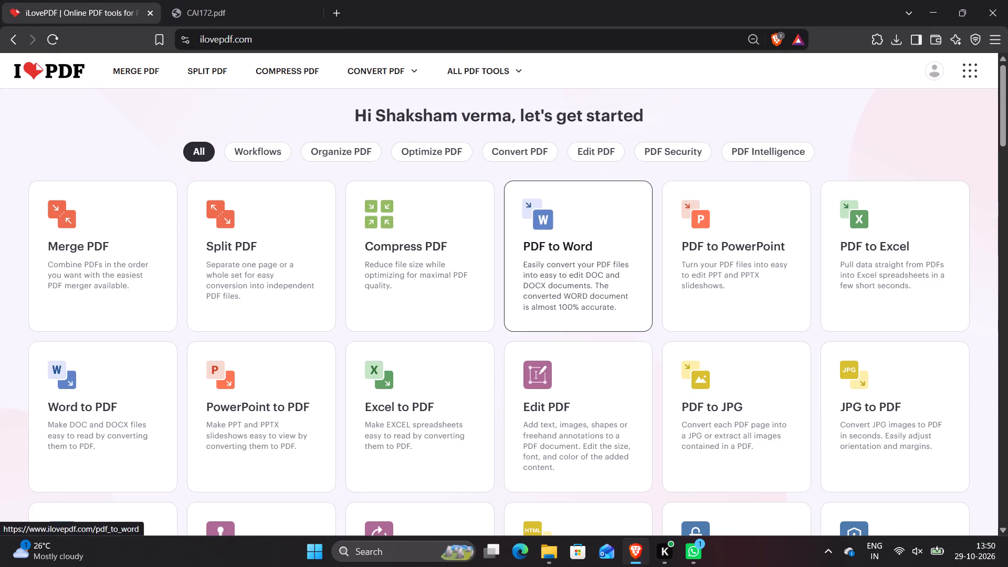
pyautogui.click(436, 226)
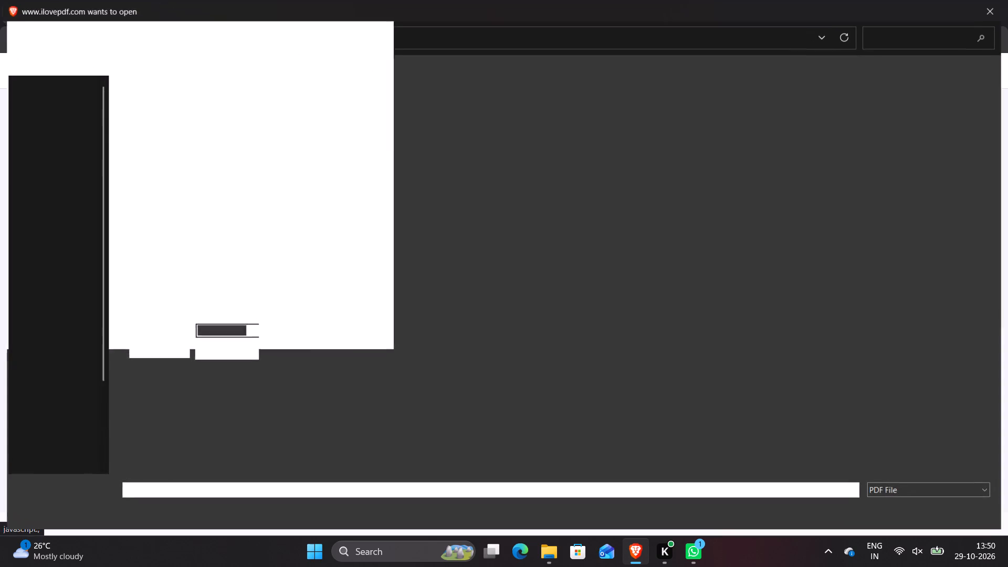
pyautogui.click(198, 352)
pyautogui.press('Return')
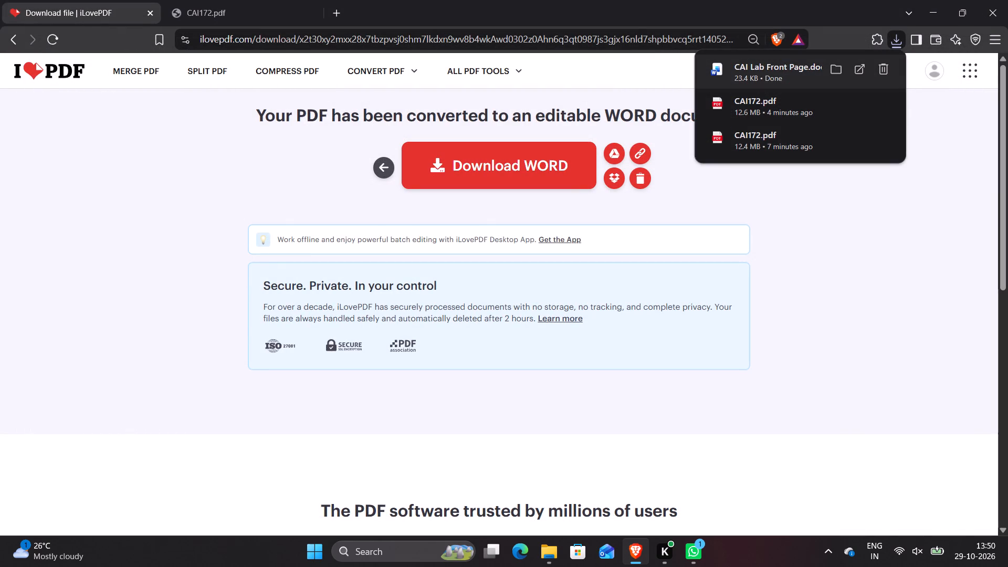
pyautogui.click(779, 85)
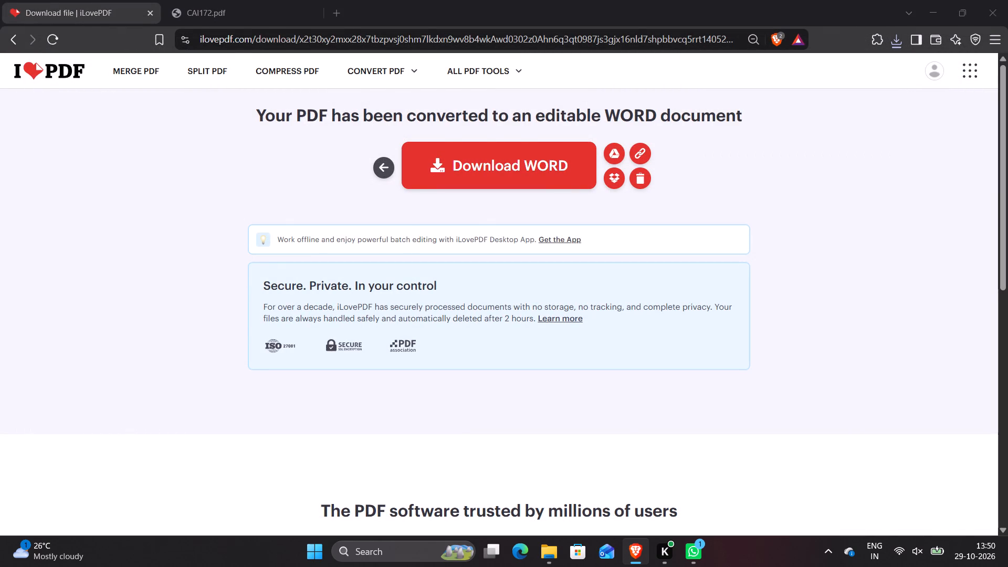
pyautogui.scroll(-2, 589, 222)
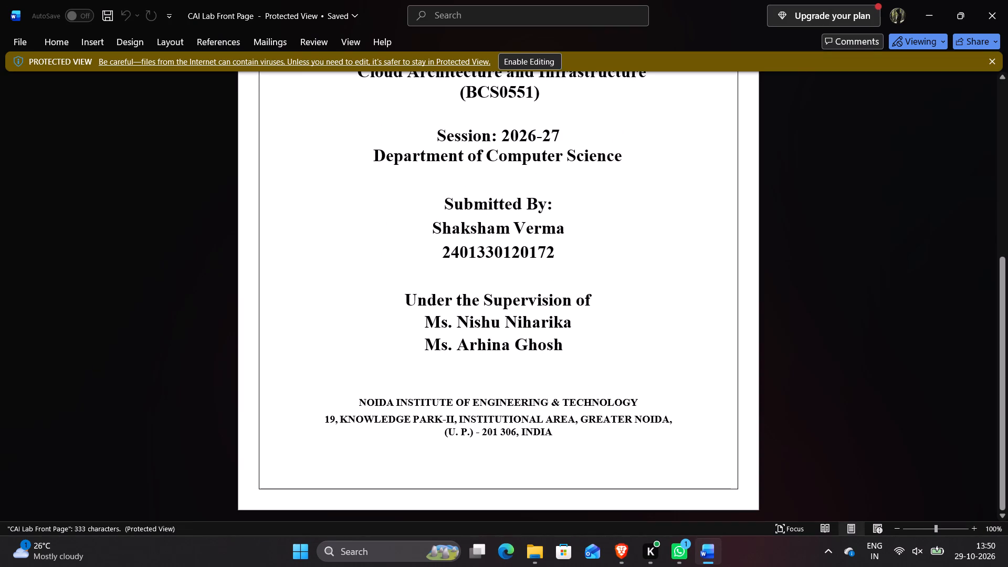
# Enable editing of the converted front page and change the course code under Cloud Architecture and Infrastructure to BCS0555.
pyautogui.scroll(1, 549, 156)
pyautogui.click(536, 173)
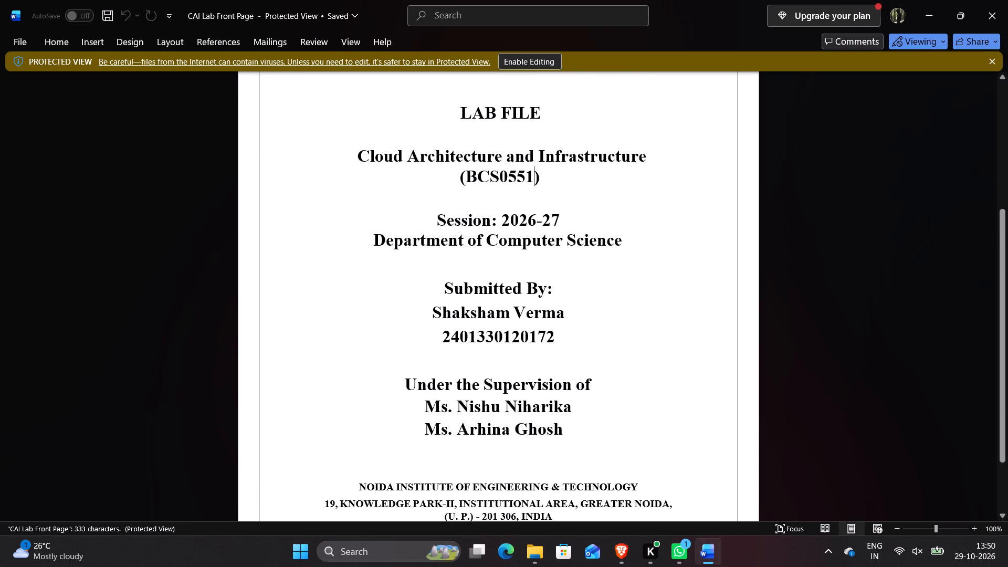
pyautogui.press('BackSpace')
pyautogui.press('5')
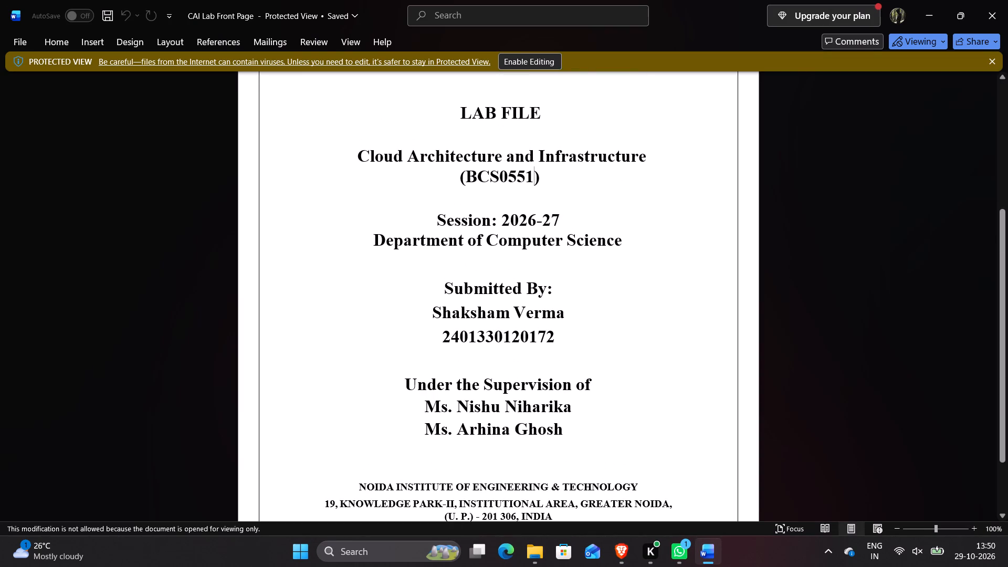
pyautogui.click(535, 60)
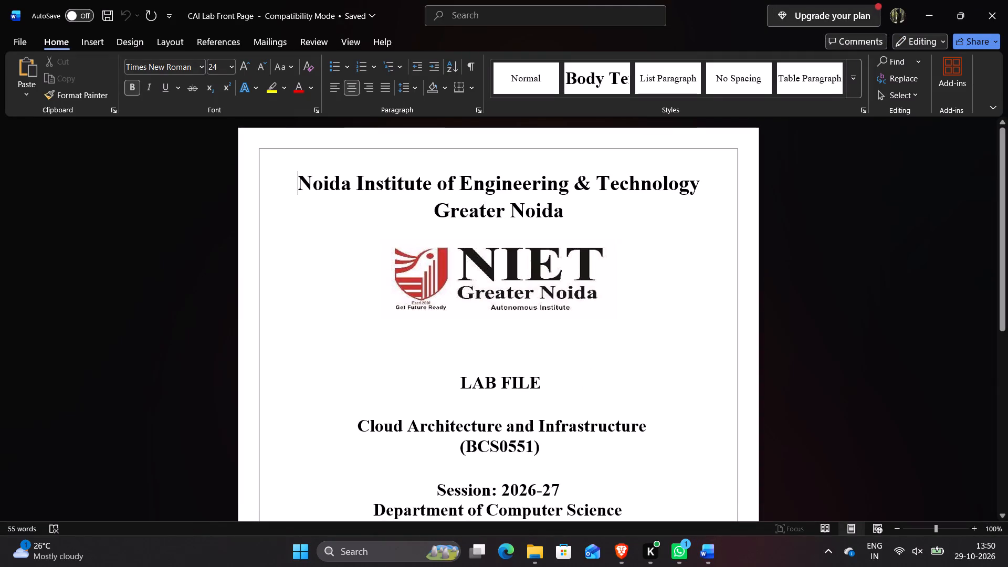
pyautogui.click(533, 447)
pyautogui.press('BackSpace')
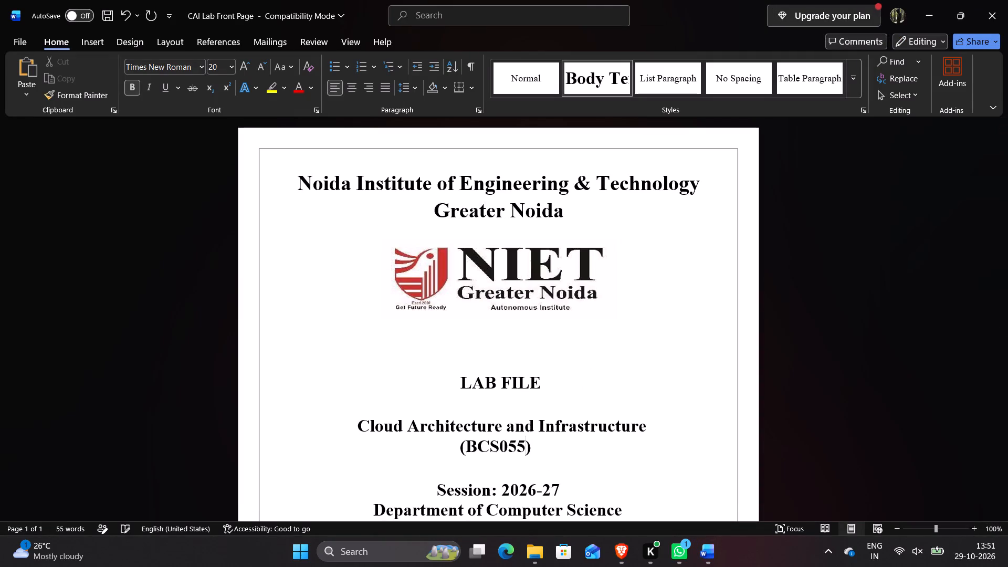
pyautogui.press('5')
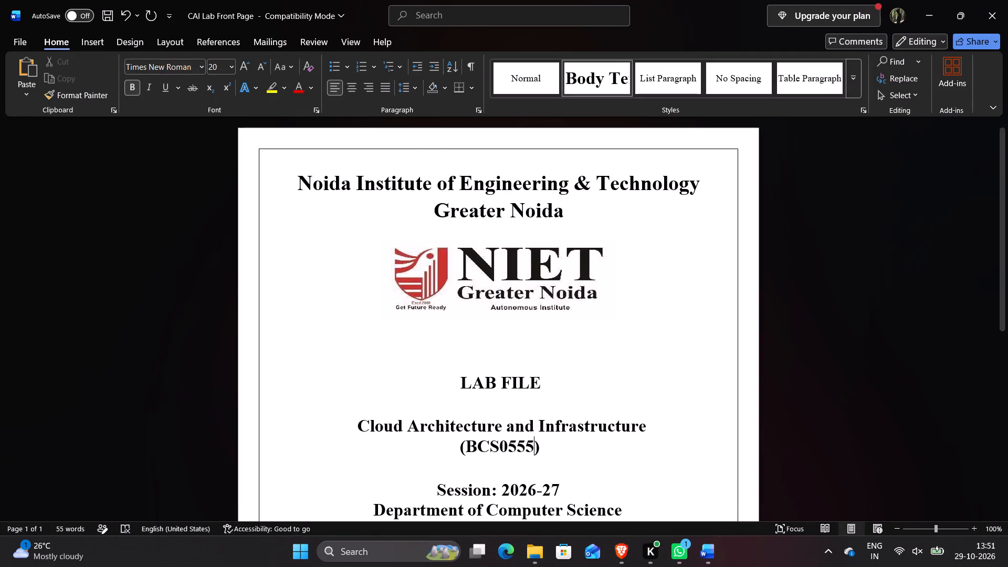
# Save a copy of the front page in the Documents folder as a PDF, keeping the name CAI Lab Front Page.
pyautogui.click(23, 42)
pyautogui.click(41, 245)
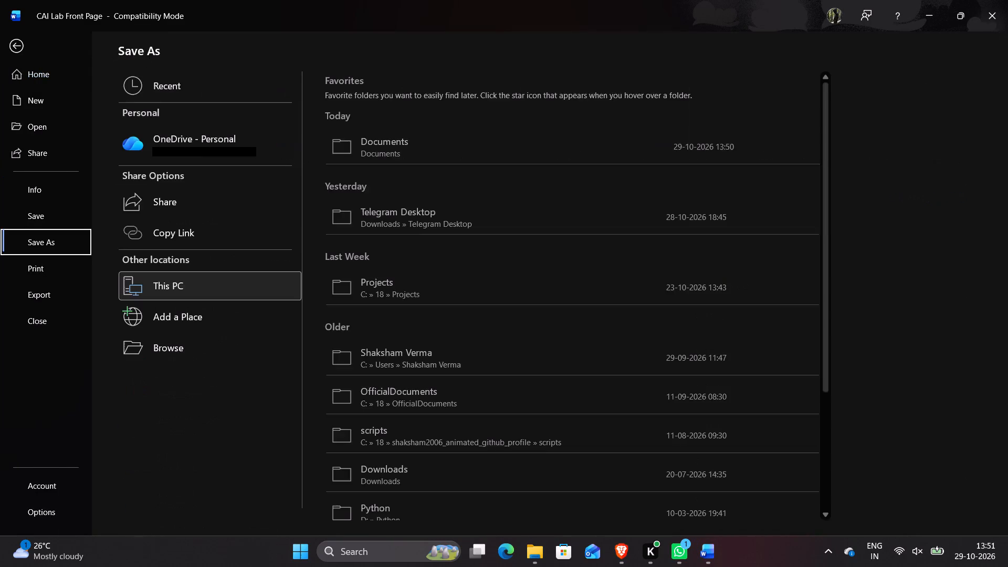
pyautogui.doubleClick(407, 150)
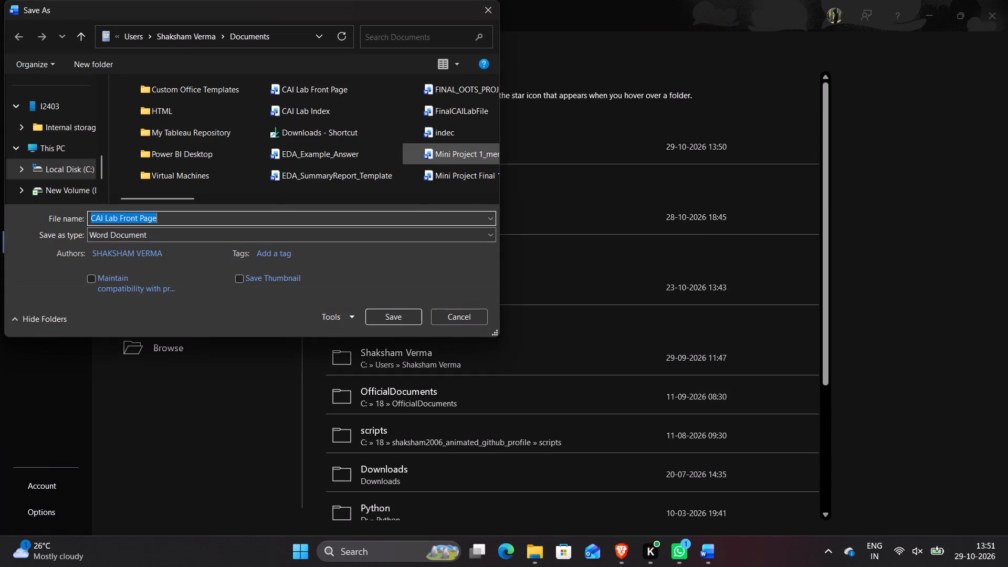
pyautogui.click(163, 231)
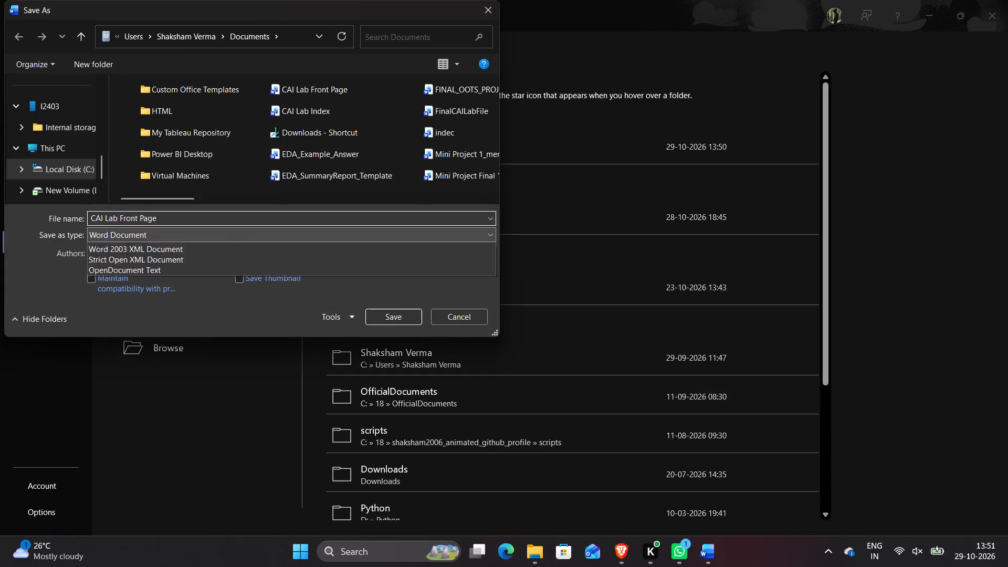
pyautogui.click(146, 307)
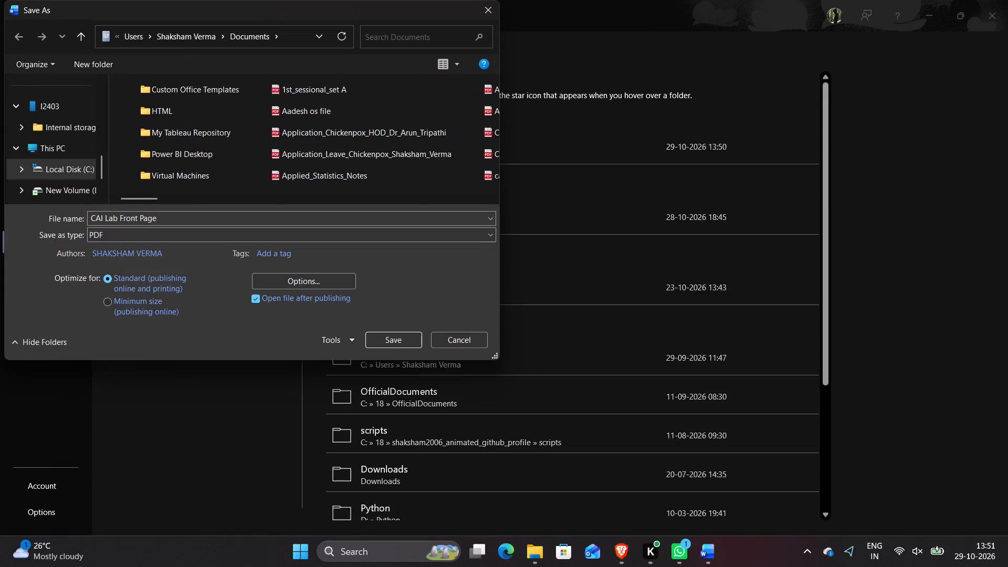
# Save the front page PDF over the existing CAI Lab Front Page file in Documents and check the published page.
pyautogui.click(390, 340)
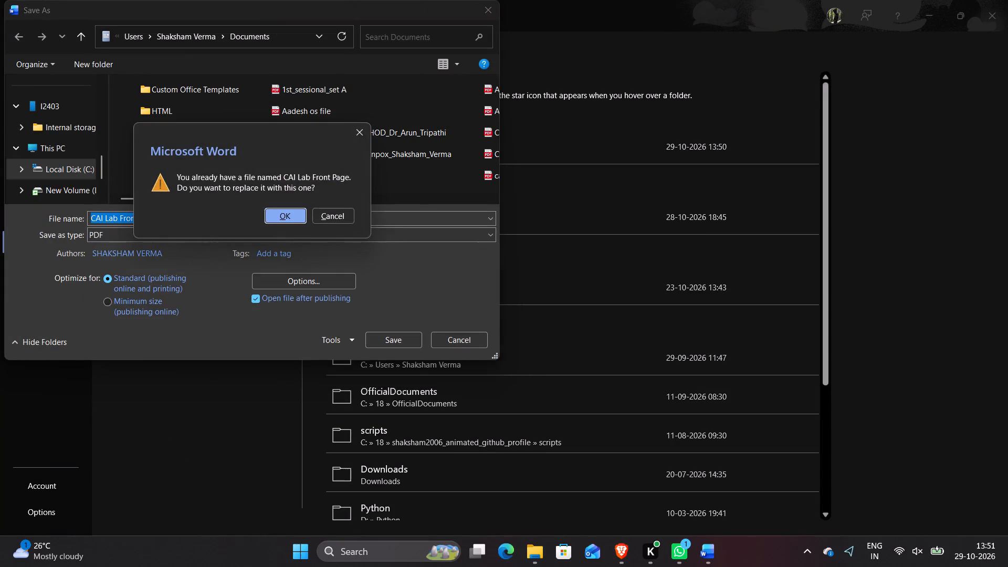
pyautogui.click(290, 206)
pyautogui.click(290, 211)
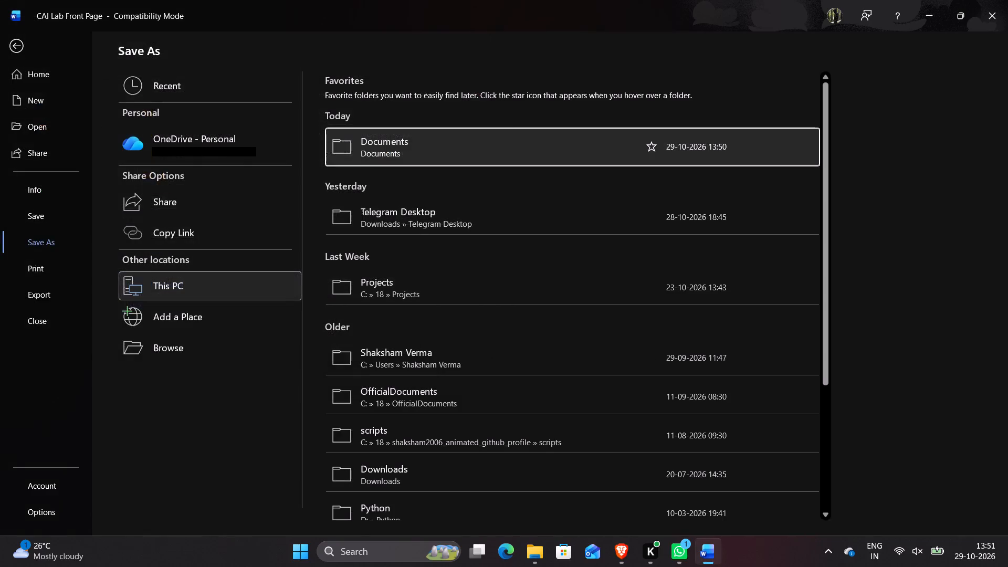
pyautogui.scroll(-7, 571, 186)
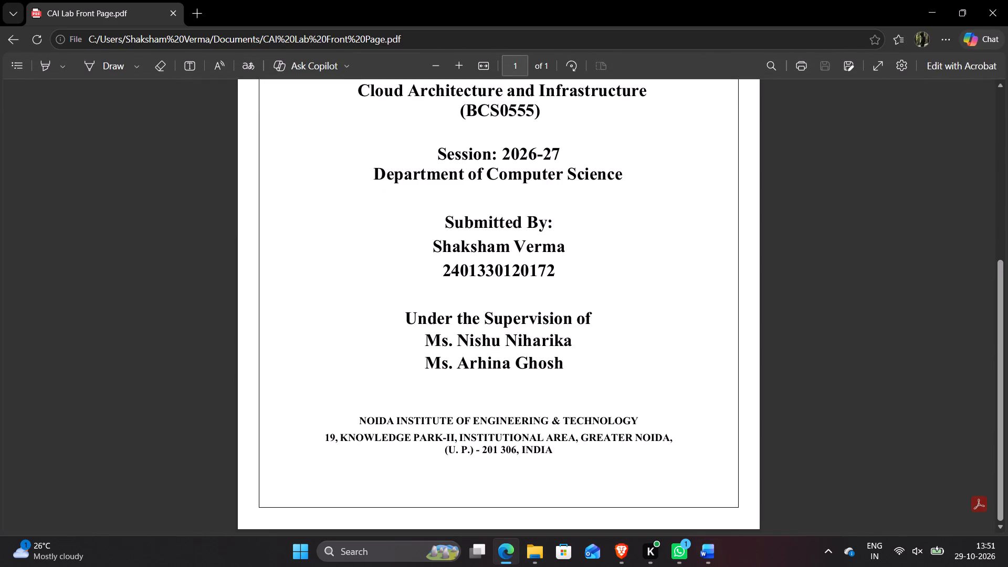
pyautogui.scroll(1, 571, 186)
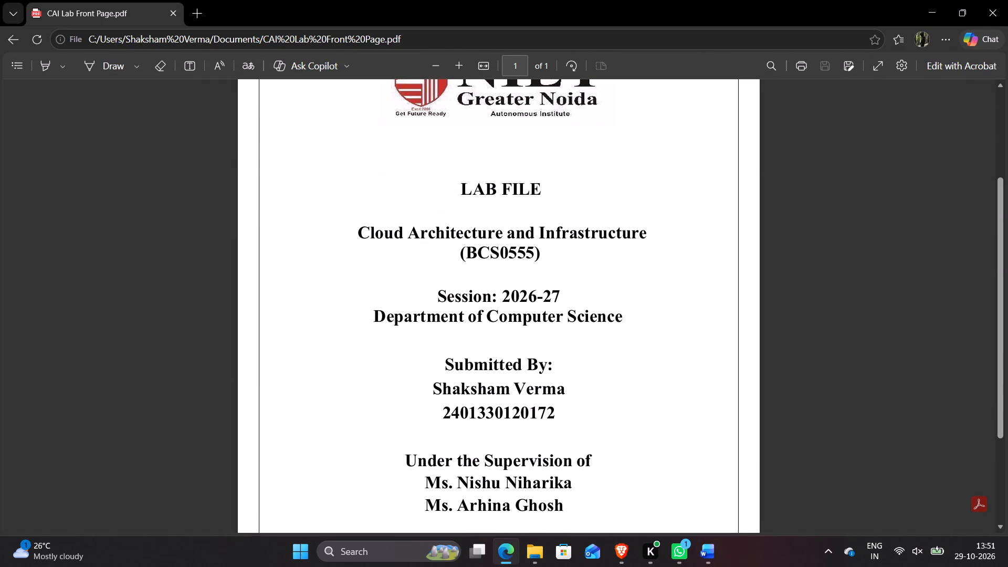
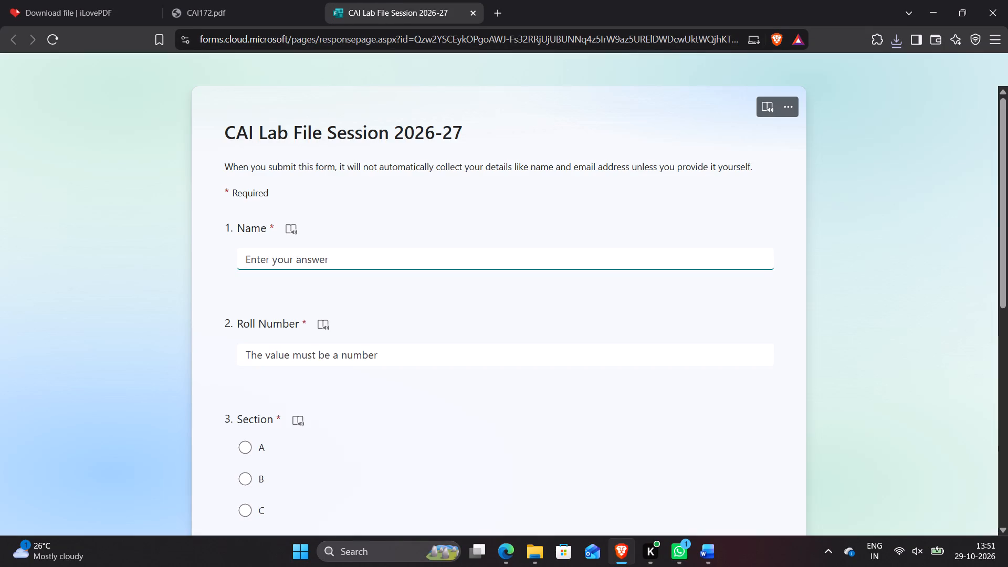
# Review the questions and file upload requirements in the CAI Lab File Session 2026-27 submission form.
pyautogui.scroll(-10, 269, 272)
pyautogui.scroll(2, 269, 272)
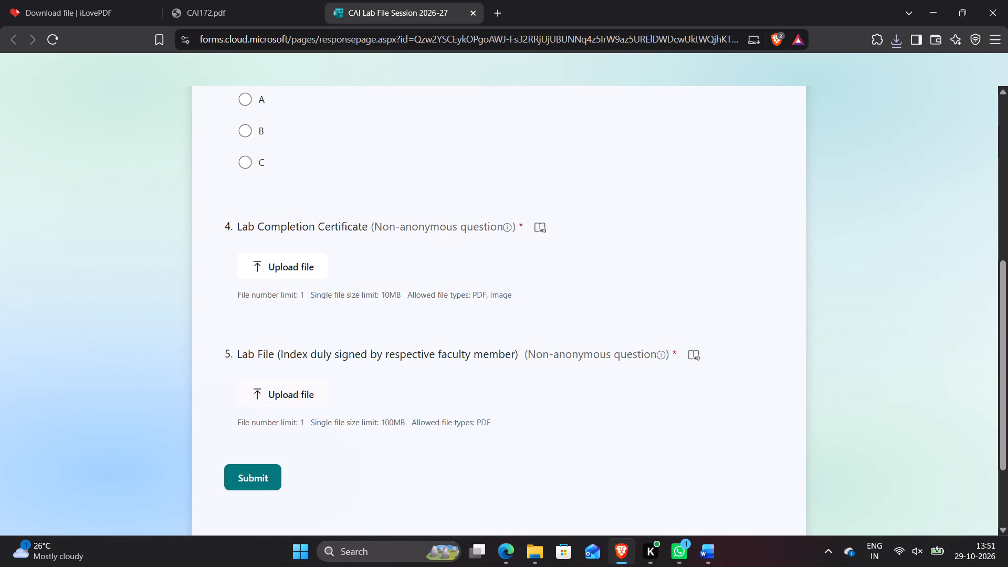
pyautogui.scroll(6, 269, 272)
# Switch to File Explorer and look through the recent files for the CAI lab documents.
pyautogui.scroll(-2, 269, 272)
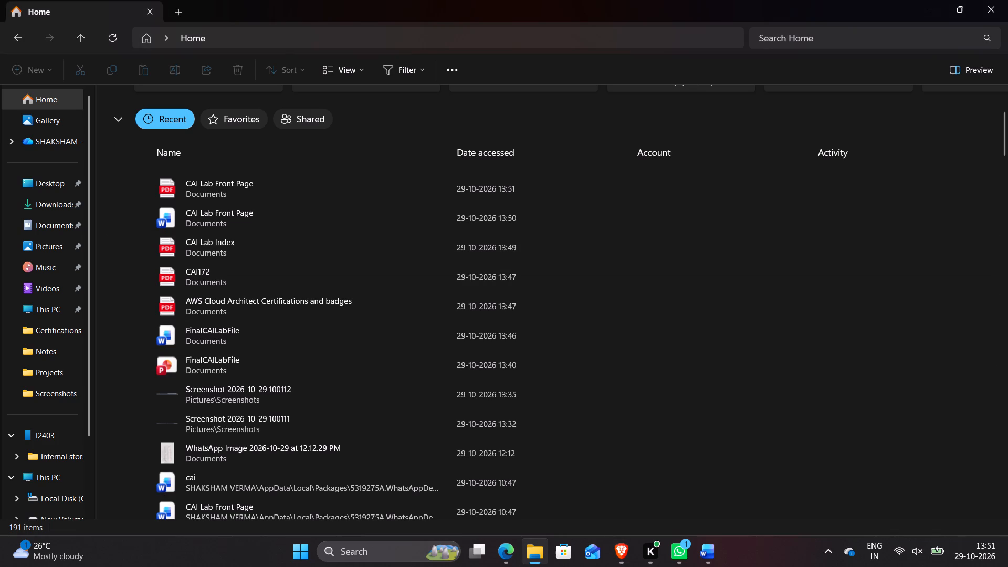
# Copy the AWS Cloud Architect Certifications and badges PDF from Documents into the Certifications folder inside folder 18 on Local Disk (C:).
pyautogui.click(392, 302)
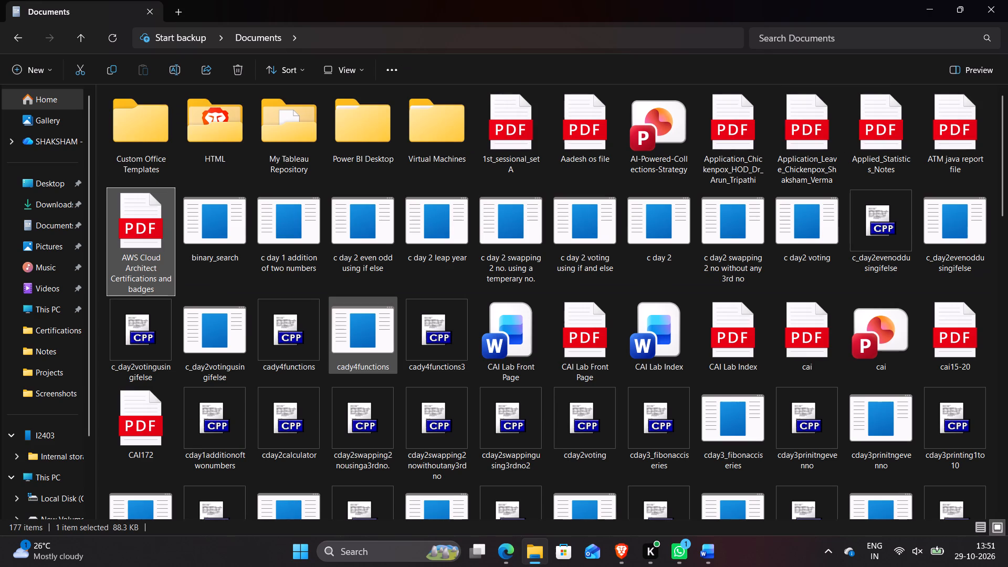
pyautogui.rightClick(137, 228)
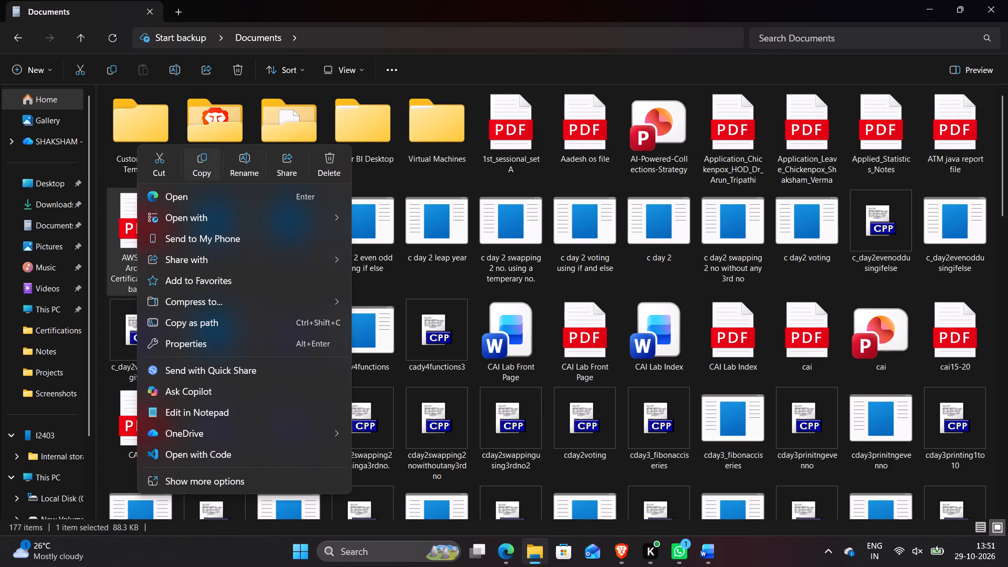
pyautogui.click(194, 169)
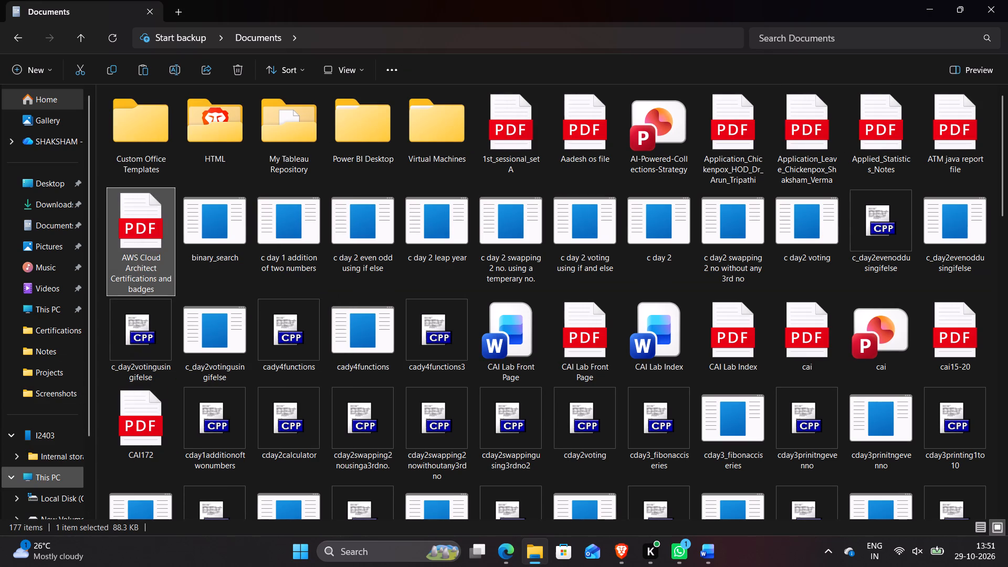
pyautogui.doubleClick(57, 493)
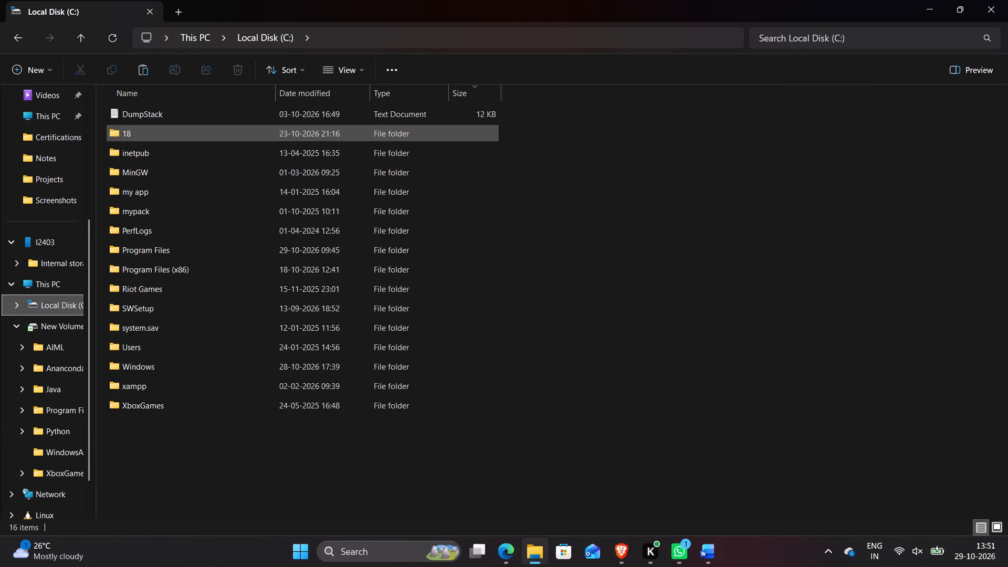
pyautogui.doubleClick(182, 139)
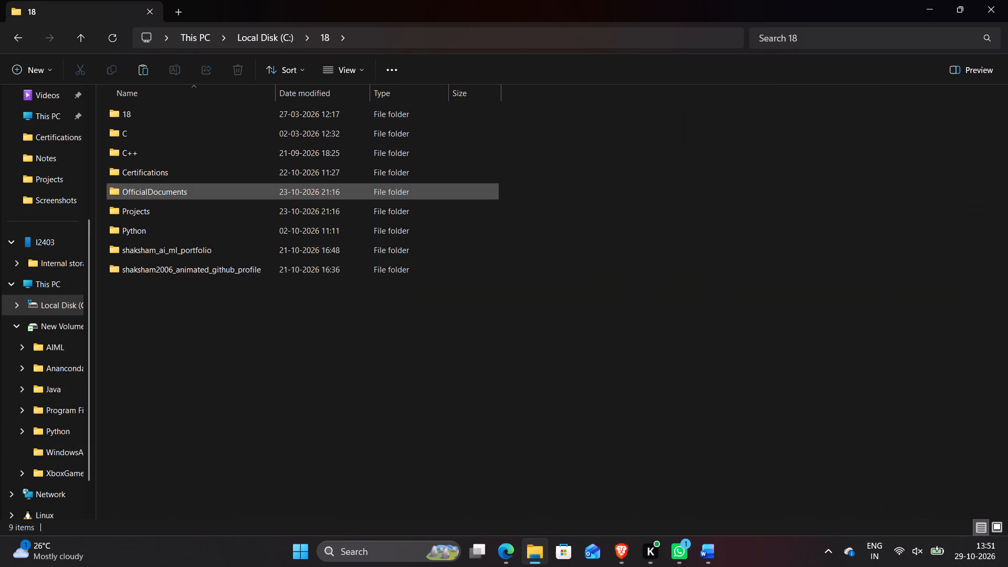
pyautogui.doubleClick(156, 173)
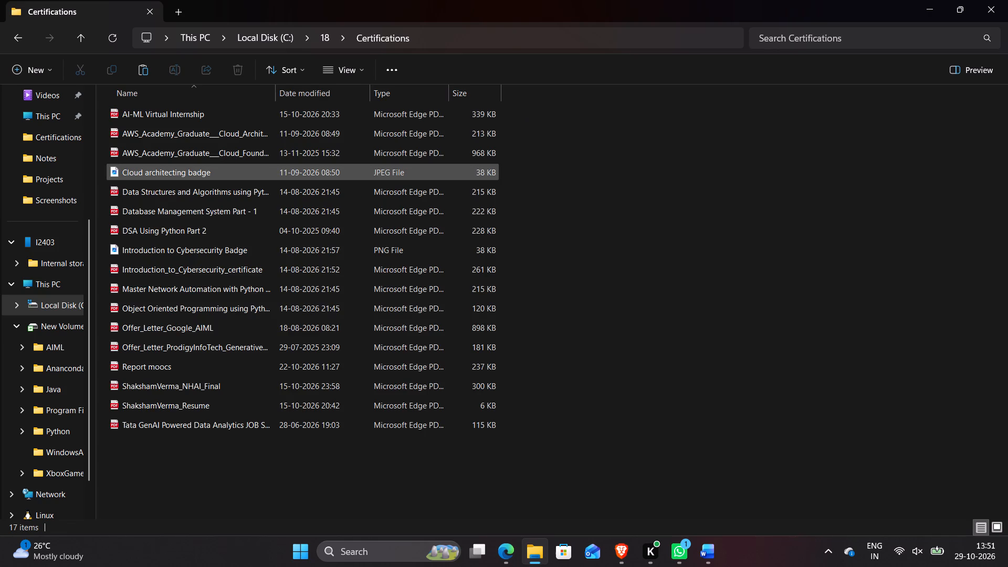
pyautogui.keyDown('ctrl'); pyautogui.click(238, 458); pyautogui.keyUp('ctrl')
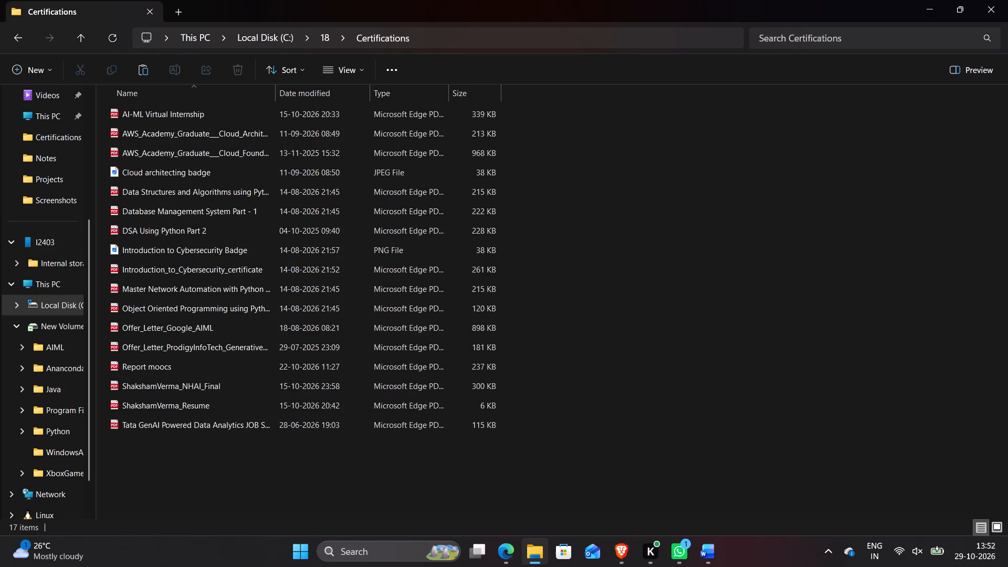
pyautogui.hotkey('ctrl', 'v')
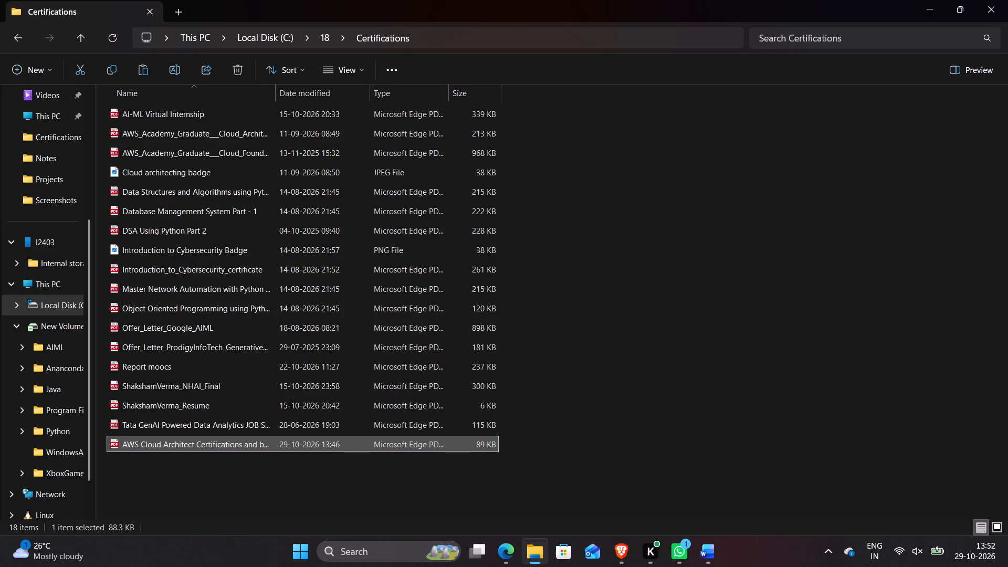
pyautogui.click(259, 477)
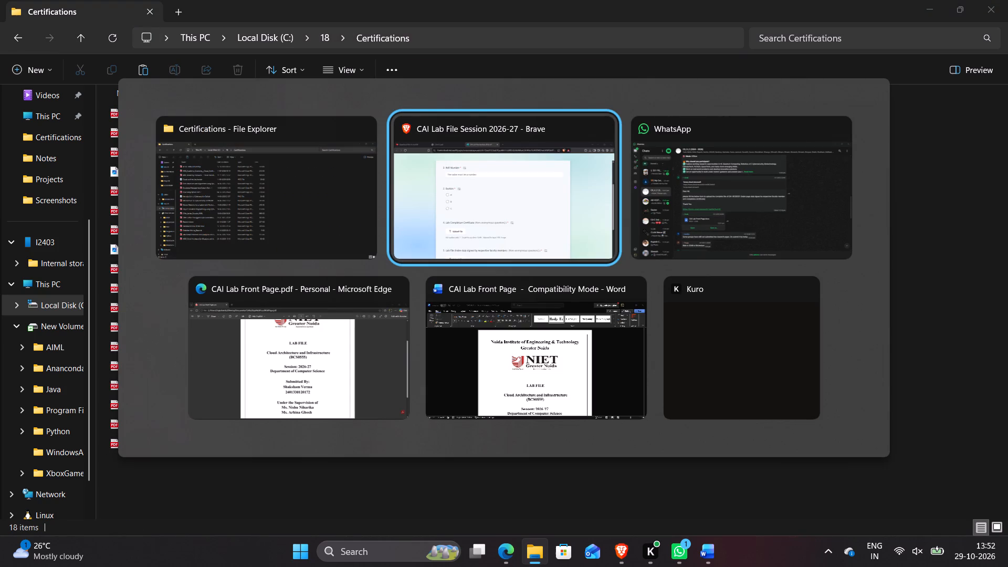
# Switch to iLovePDF in Brave and split CAI172 from Documents with a custom range from page 2 to 99.
pyautogui.click(88, 9)
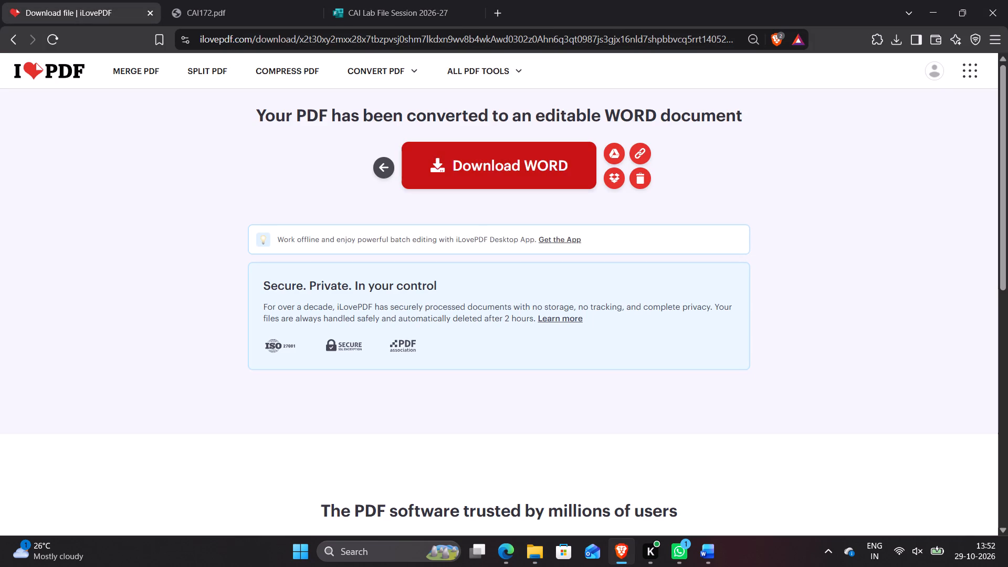
pyautogui.click(217, 73)
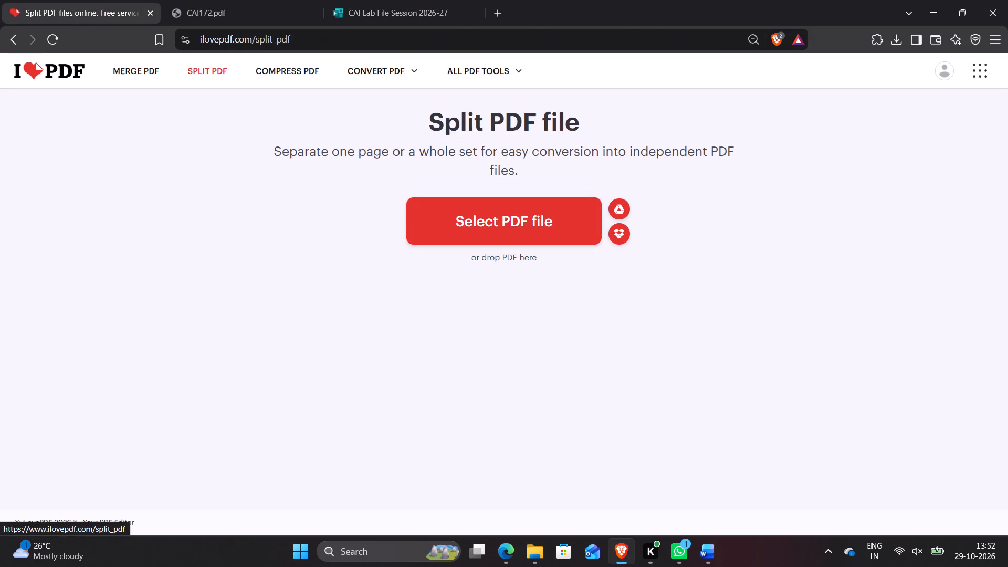
pyautogui.click(437, 214)
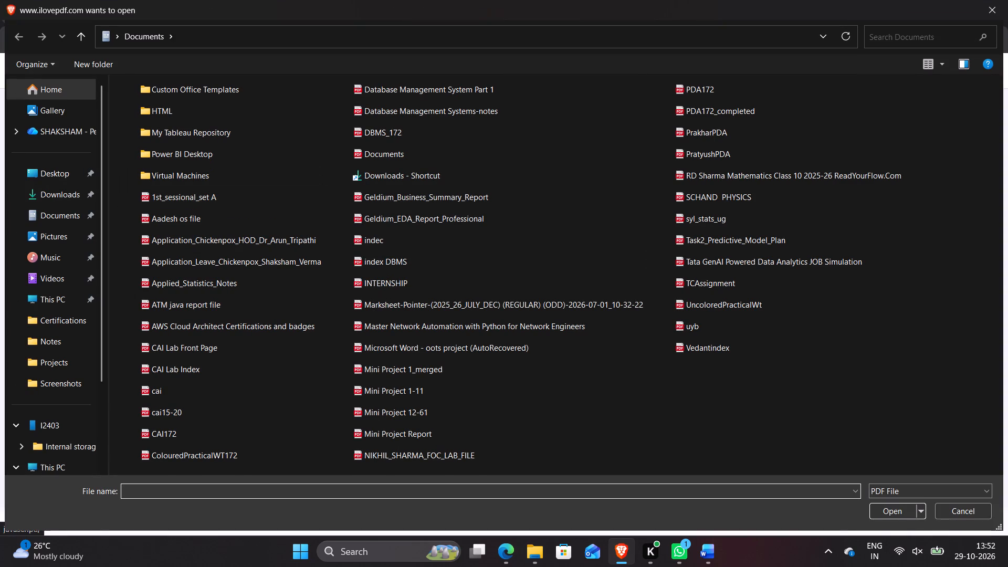
pyautogui.rightClick(237, 427)
pyautogui.click(193, 436)
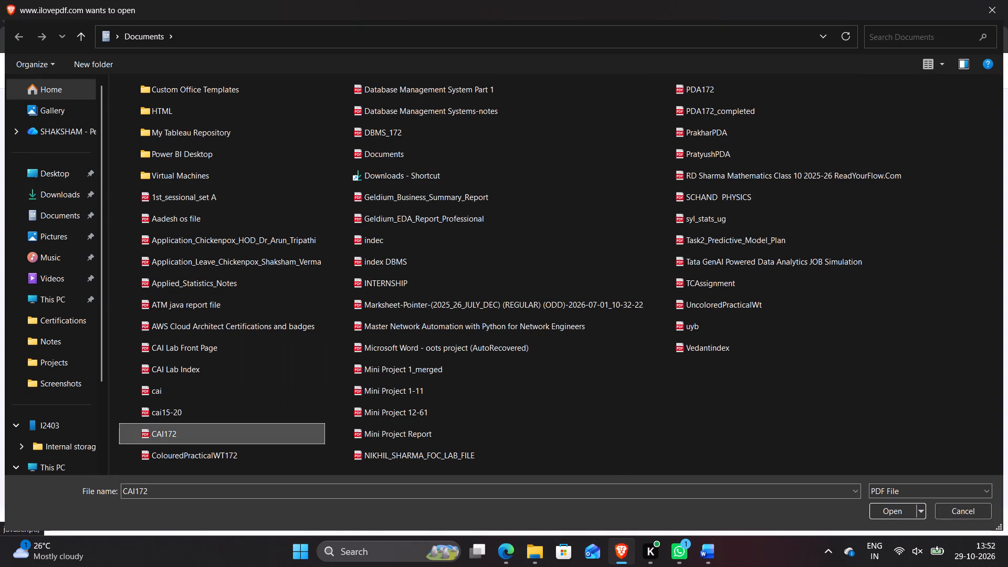
pyautogui.press('Return')
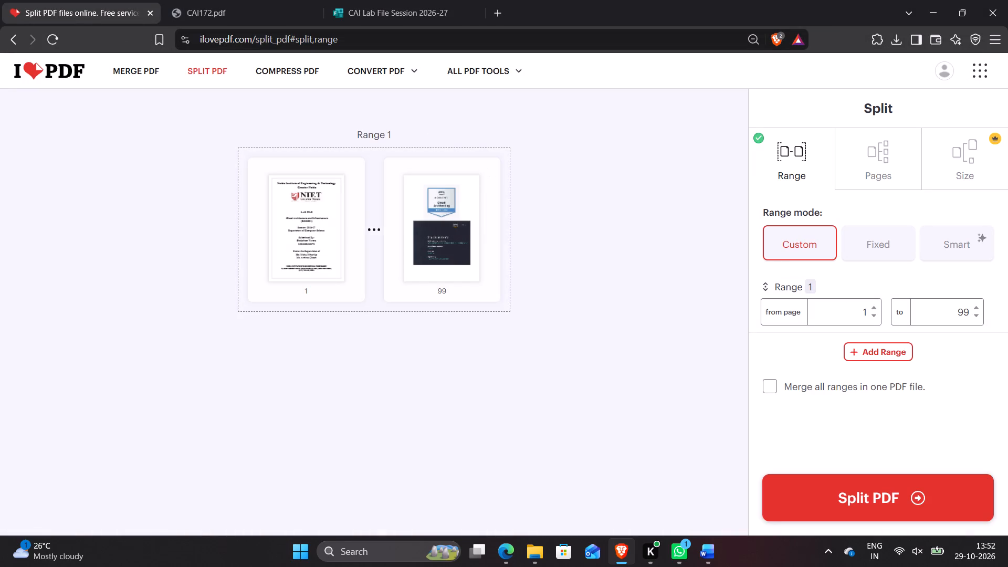
pyautogui.click(870, 308)
pyautogui.click(885, 513)
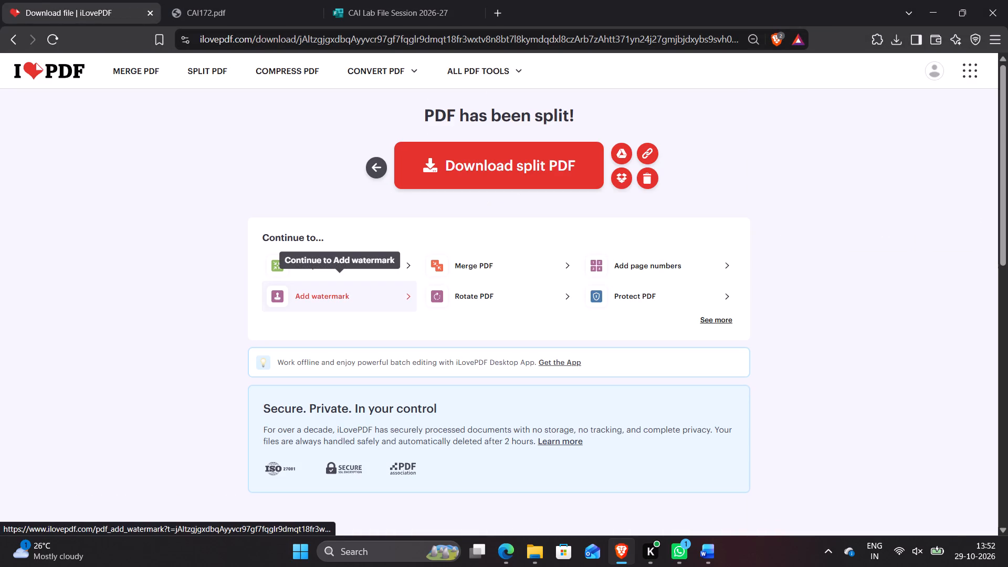
# Download the split PDF into Documents as CAI172, replacing the existing file.
pyautogui.click(509, 155)
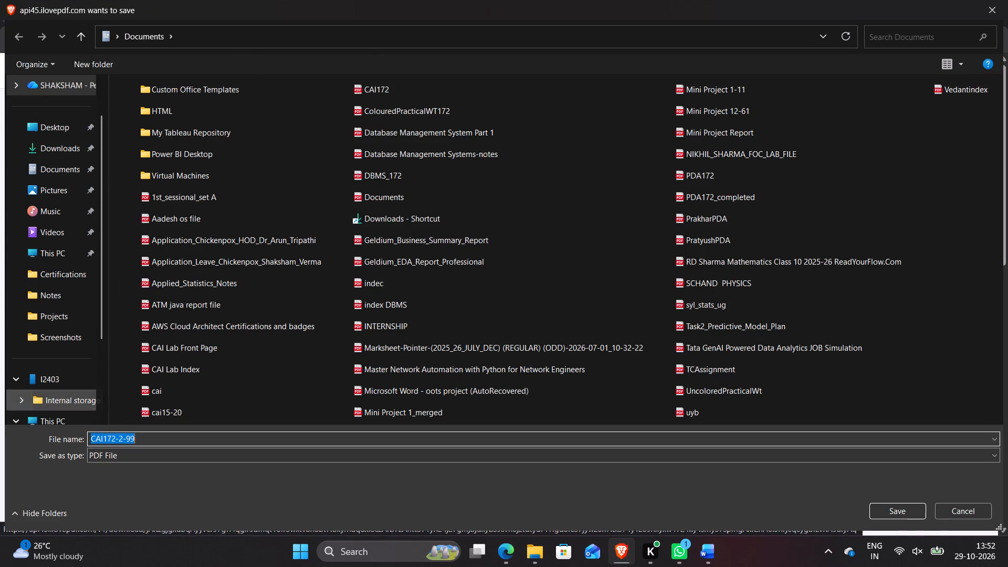
pyautogui.click(165, 442)
pyautogui.press('BackSpace')
pyautogui.press('BackSpace')
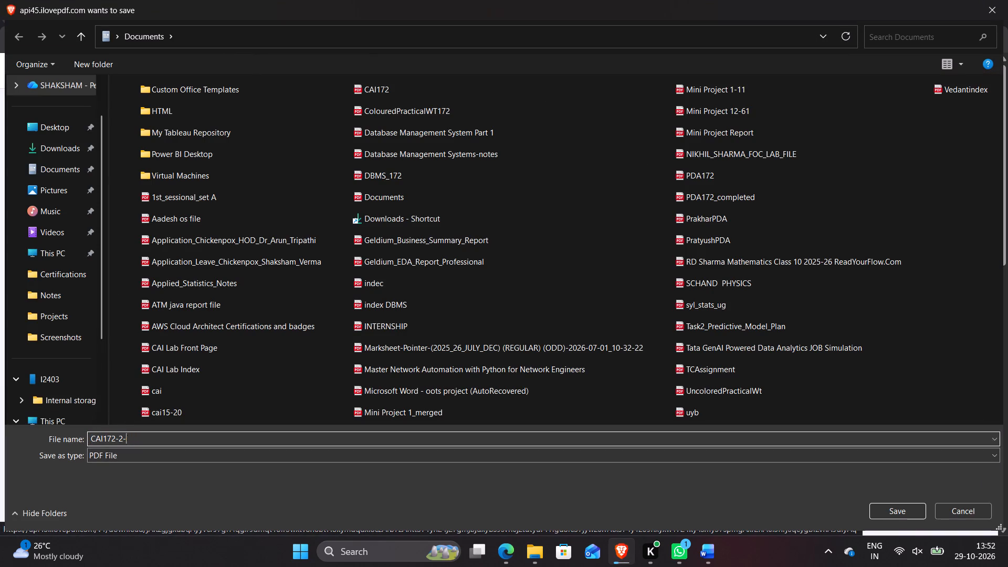
pyautogui.press('BackSpace')
pyautogui.press('BackSpace')
pyautogui.press('BackSpace')
pyautogui.click(159, 447)
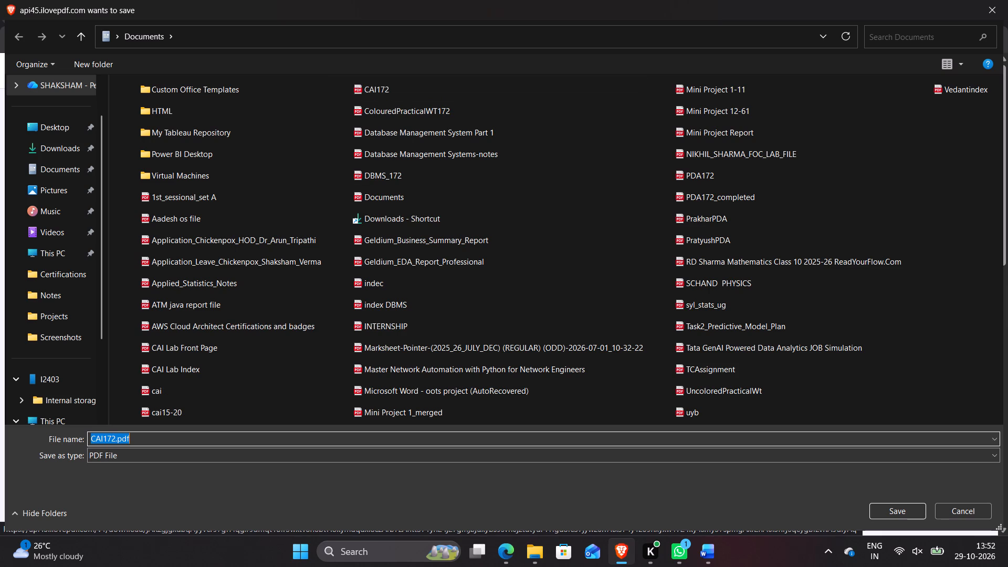
pyautogui.click(398, 83)
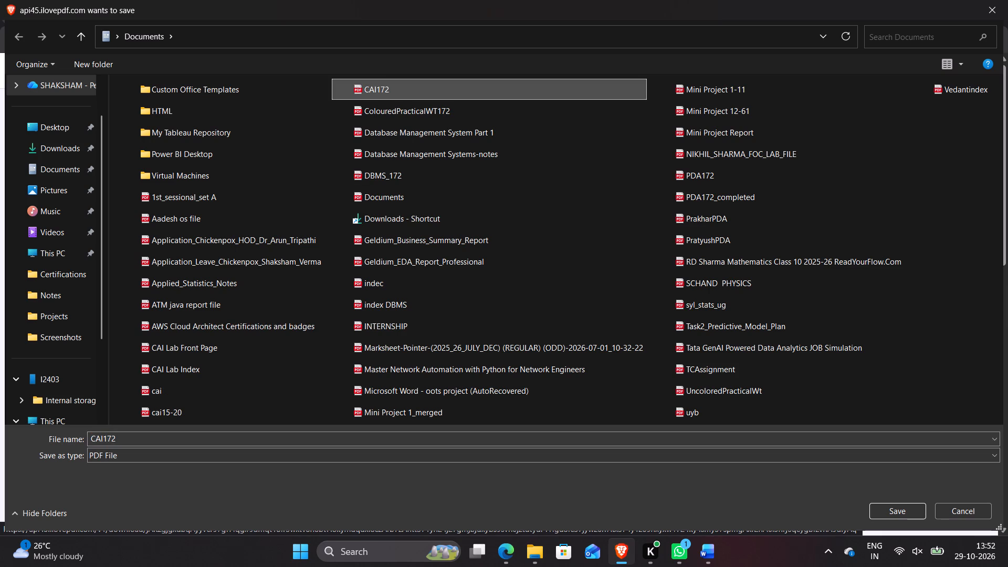
pyautogui.click(878, 505)
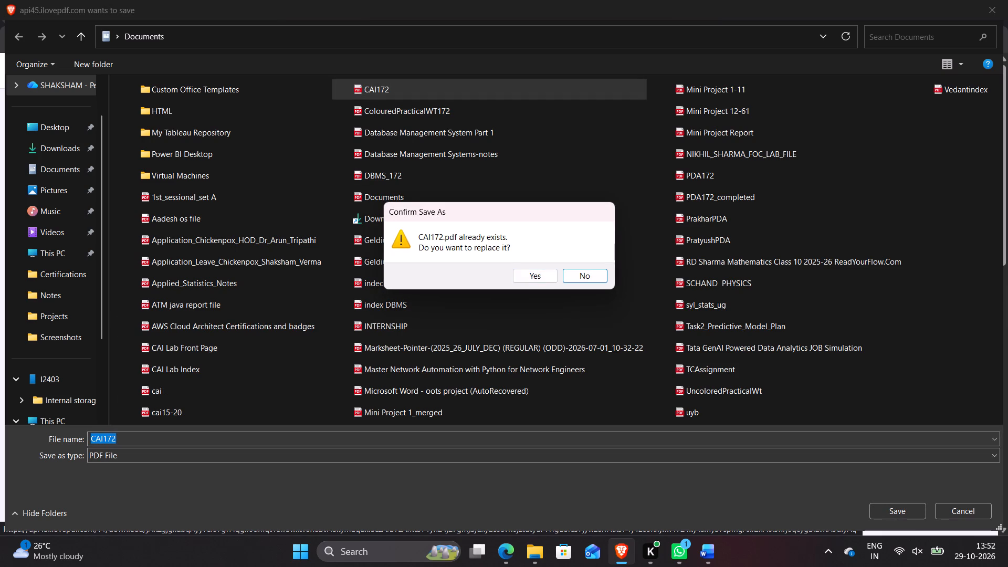
pyautogui.click(535, 270)
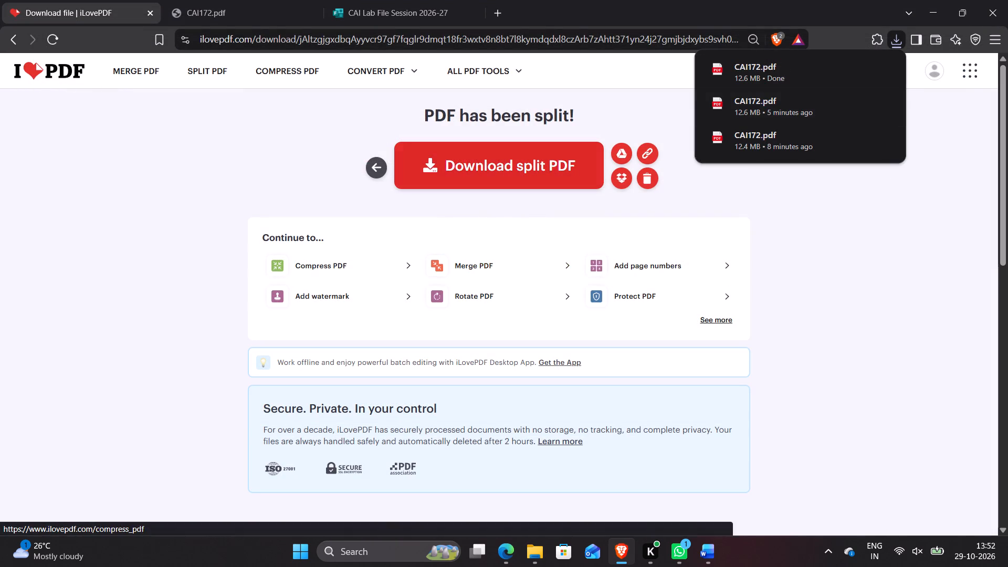
# Merge CAI172 and CAI Lab Front Page from Documents with Merge PDF, placing the front page first.
pyautogui.click(126, 65)
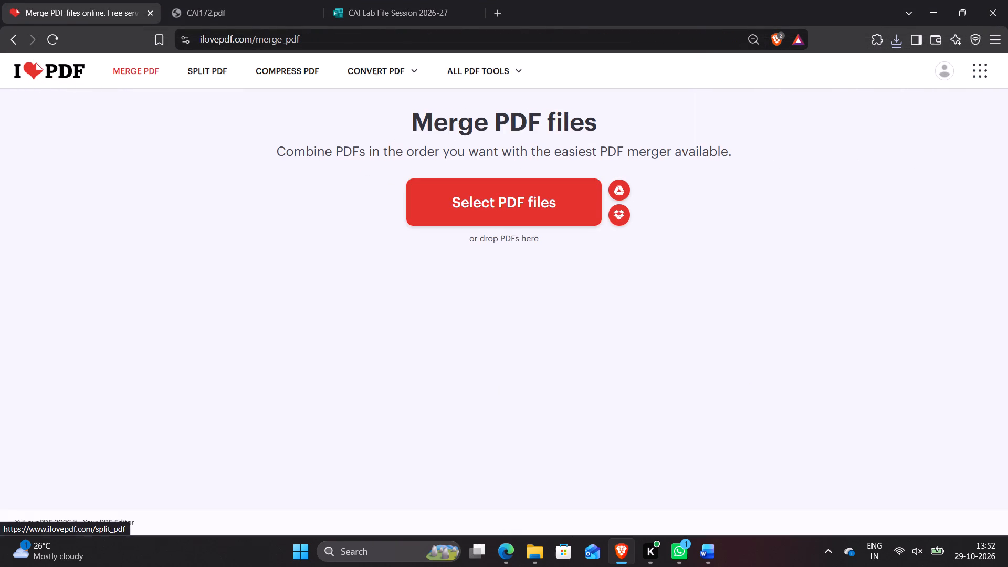
pyautogui.click(417, 191)
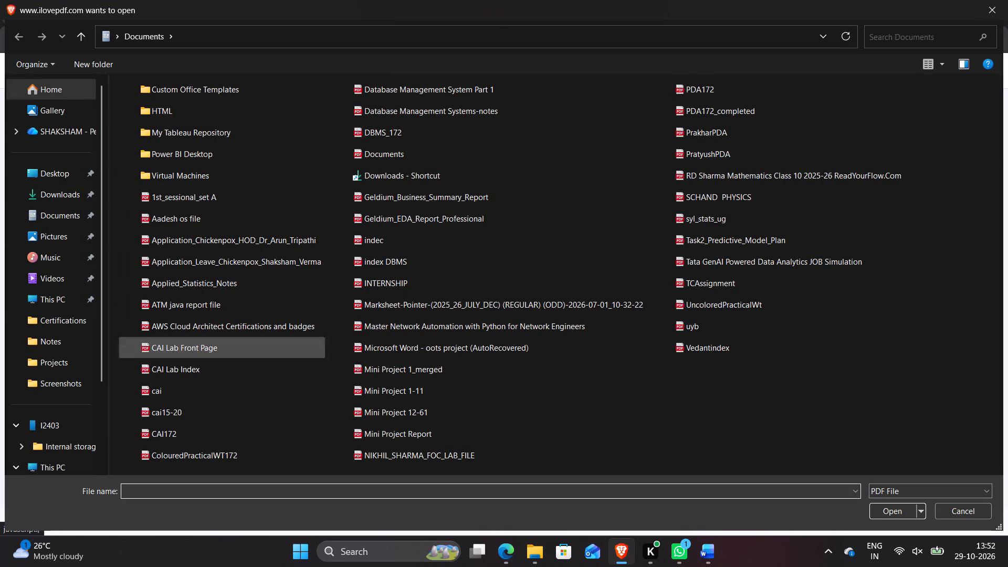
pyautogui.click(203, 430)
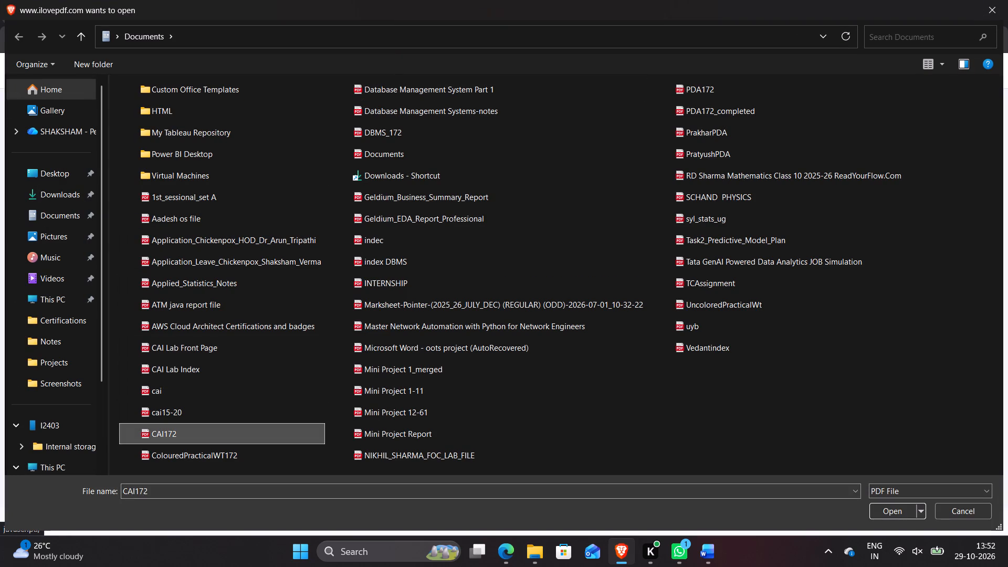
pyautogui.press('Return')
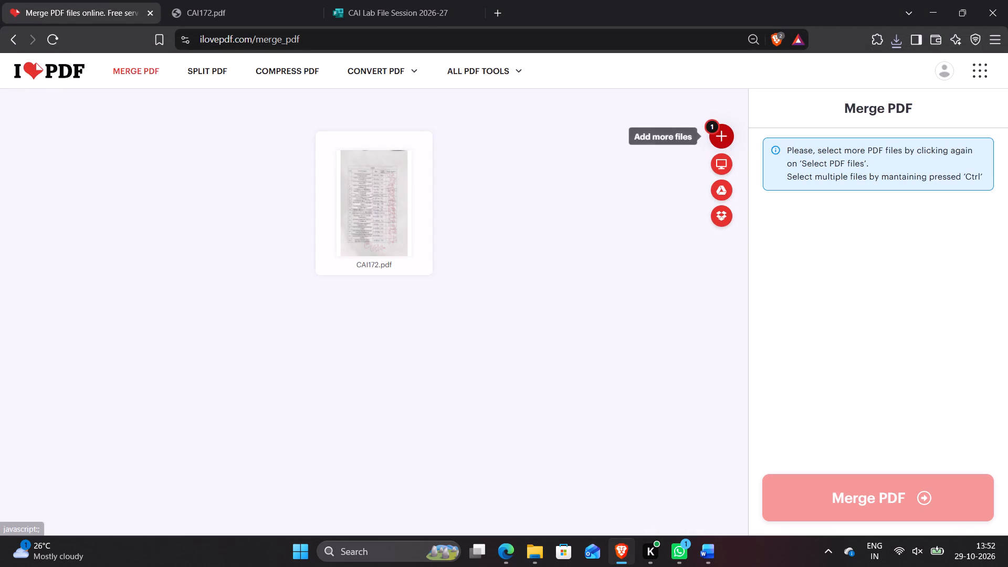
pyautogui.click(716, 136)
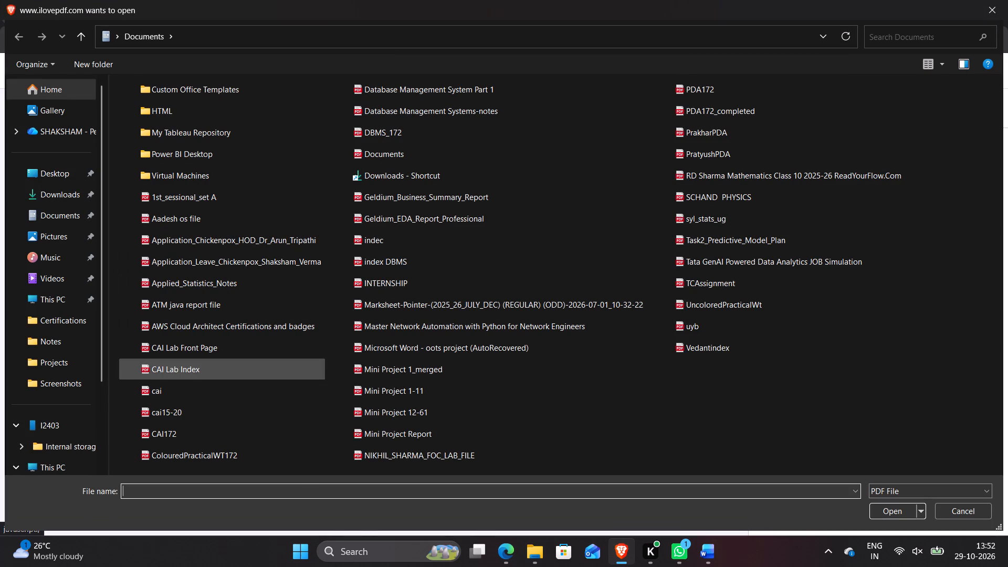
pyautogui.click(228, 348)
pyautogui.press('Return')
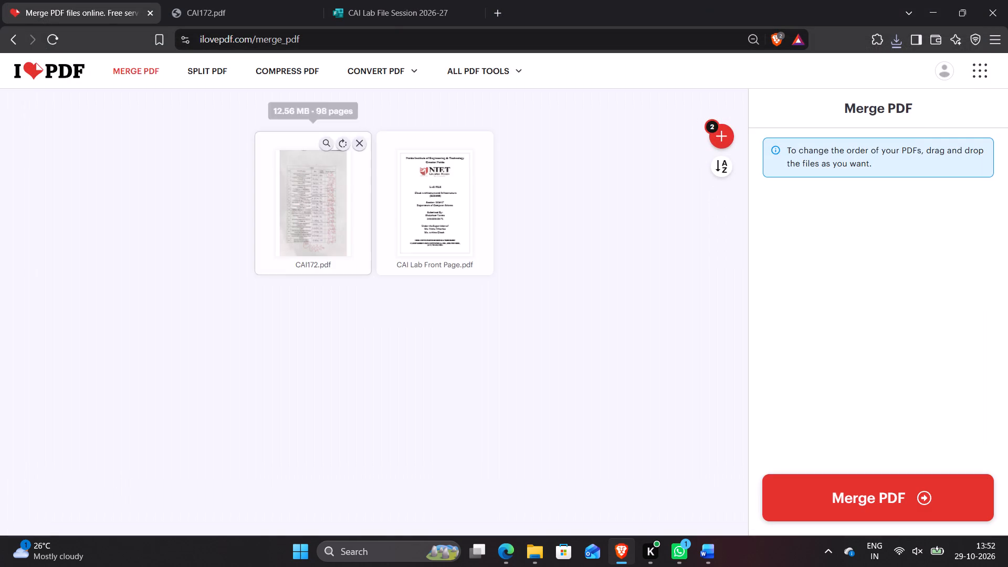
pyautogui.moveTo(447, 193); pyautogui.dragTo(308, 185)
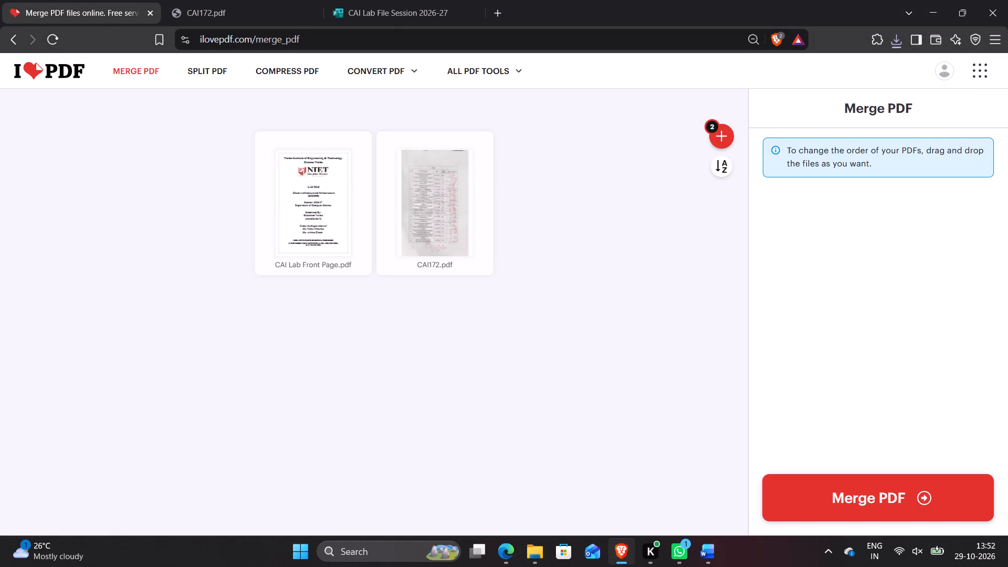
pyautogui.click(785, 480)
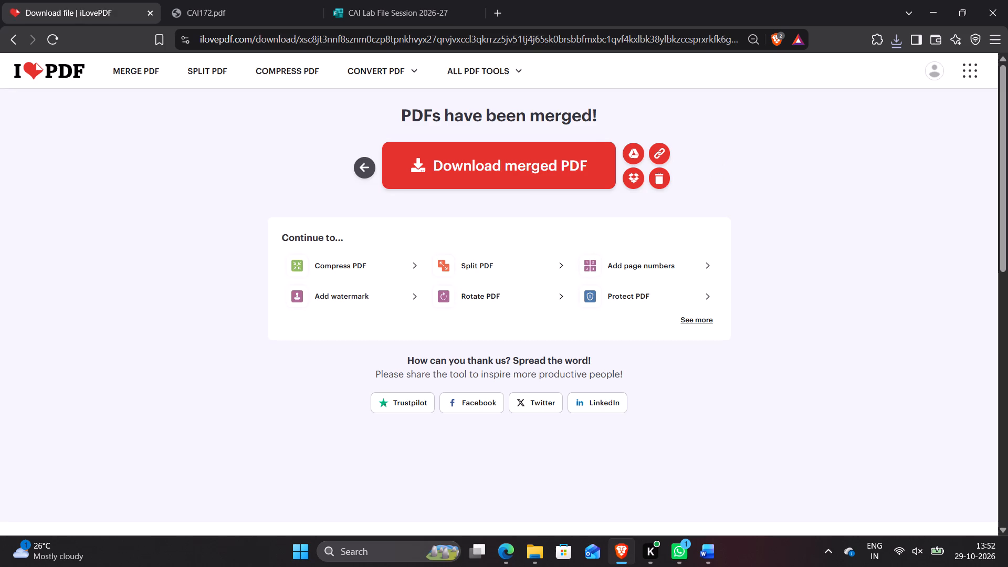
# Download the merged PDF into Documents as CAI172, replacing the existing file.
pyautogui.click(487, 169)
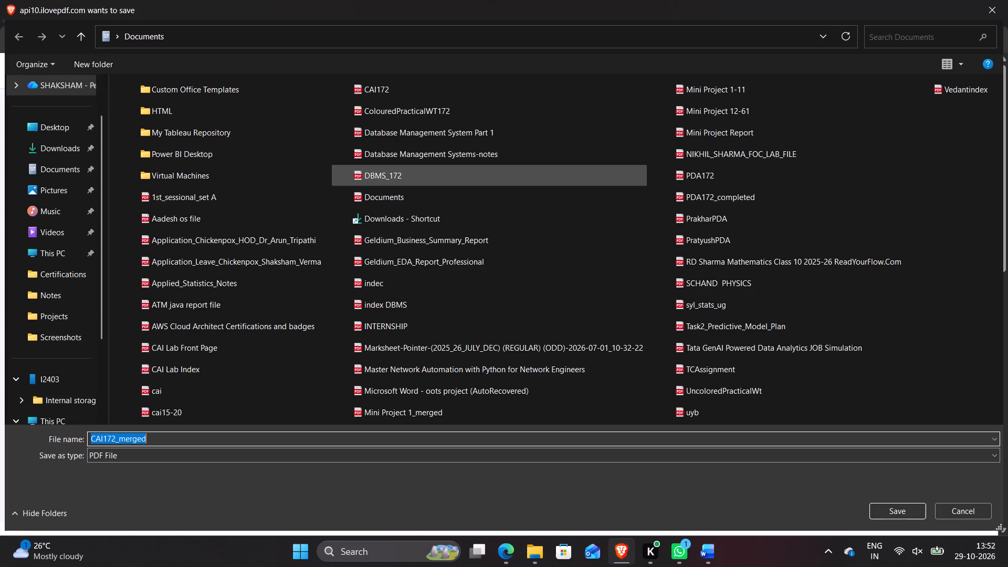
pyautogui.click(399, 89)
pyautogui.press('Return')
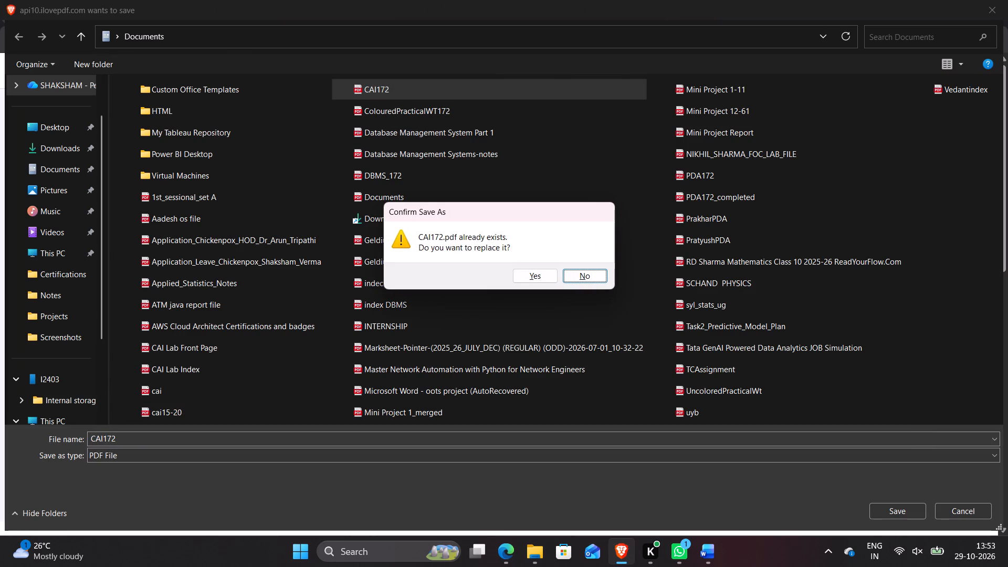
pyautogui.press('Left')
pyautogui.press('Return')
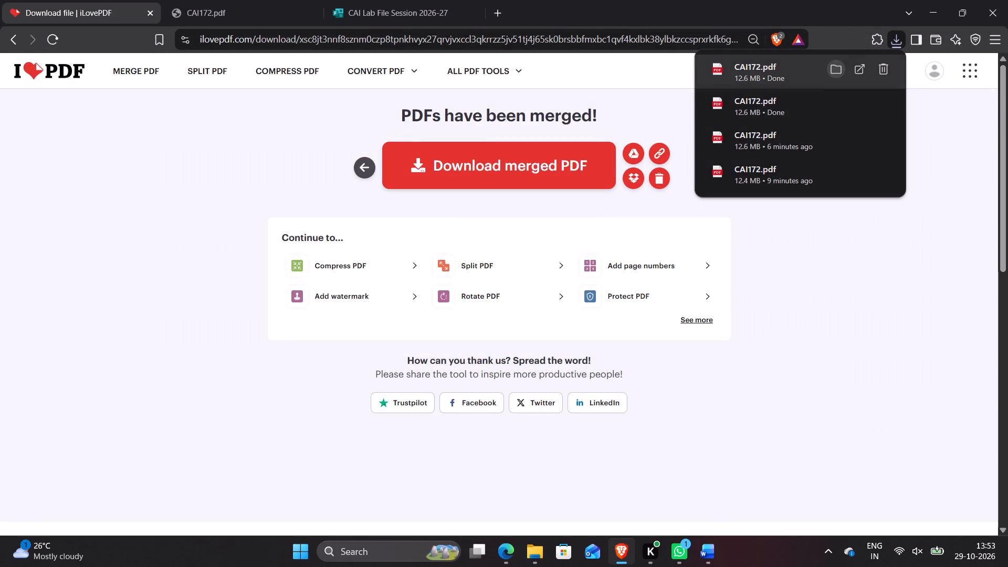
# Open the downloaded CAI172 PDF and check the course code and details on its front page.
pyautogui.click(783, 69)
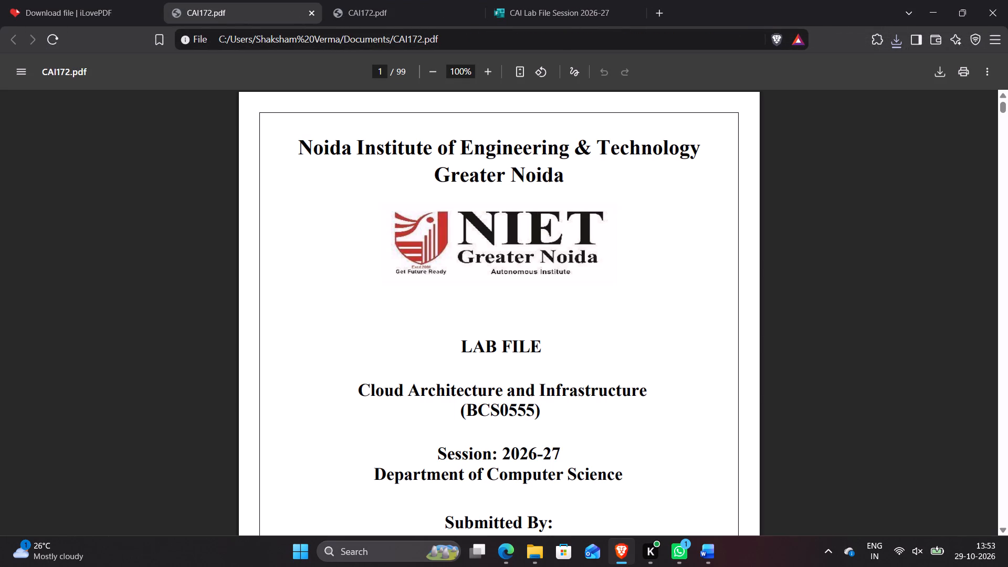
pyautogui.scroll(-6, 430, 338)
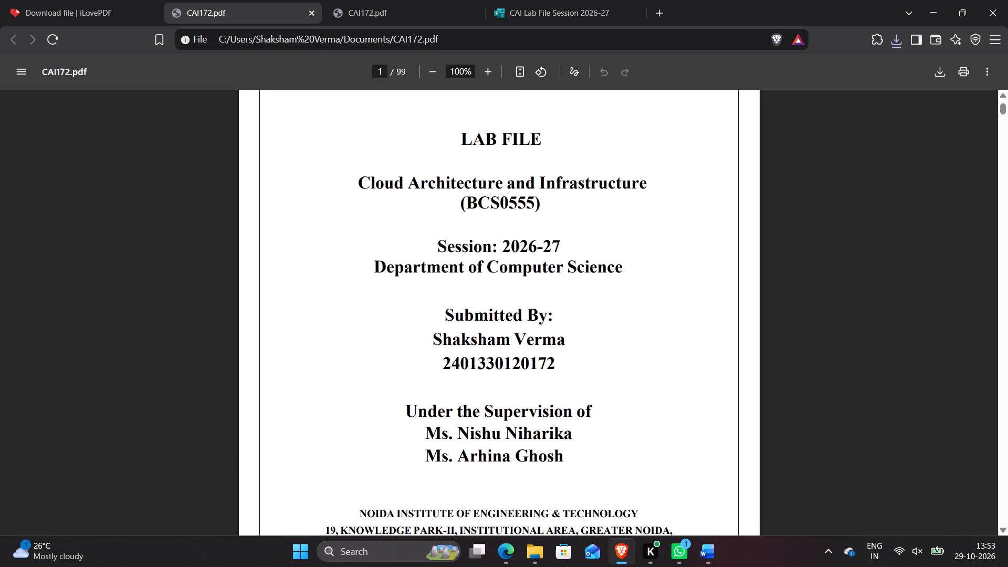
pyautogui.scroll(-2, 430, 338)
pyautogui.scroll(9, 435, 362)
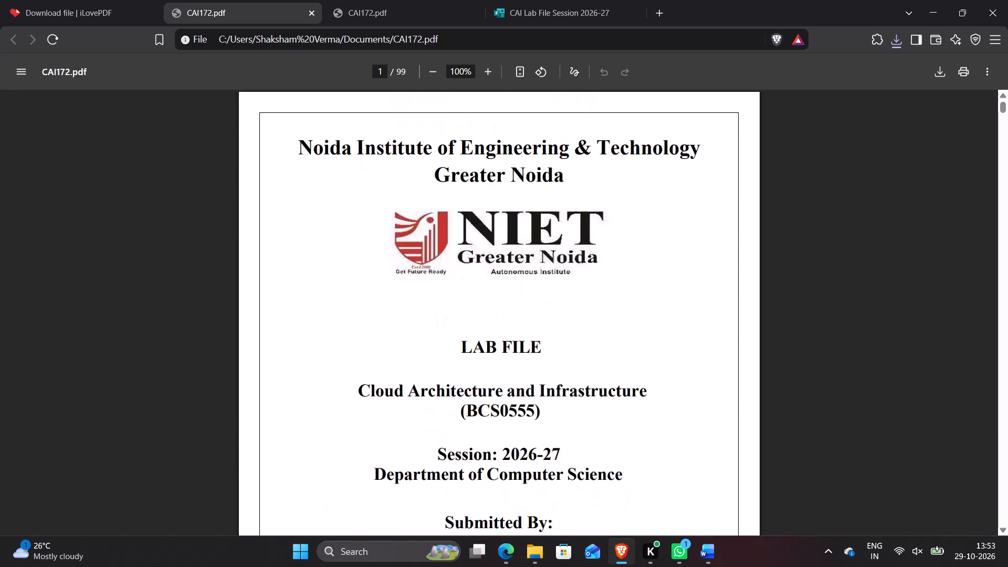
# Look through the pages of the merged CAI172 PDF to the end, checking the lab content and the final badge and certificate page.
pyautogui.scroll(-9, 435, 362)
pyautogui.scroll(-12, 435, 362)
pyautogui.scroll(-9, 435, 362)
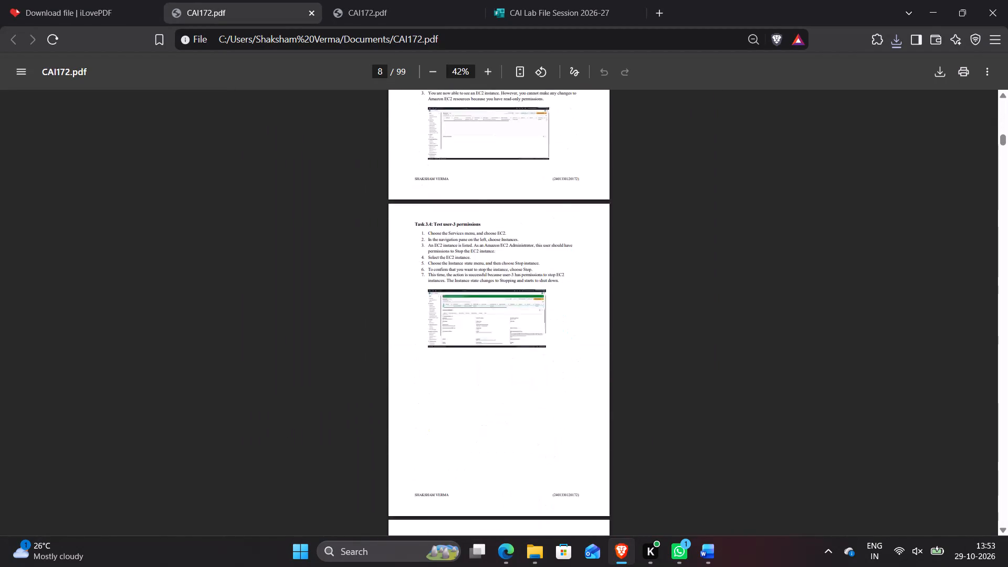
pyautogui.scroll(-15, 435, 362)
pyautogui.scroll(-13, 435, 362)
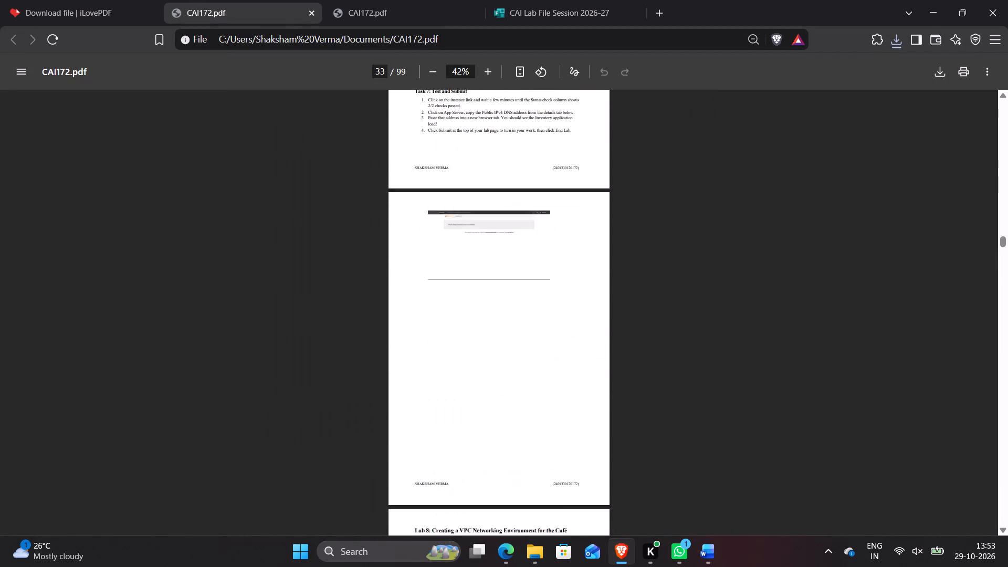
pyautogui.scroll(-20, 435, 362)
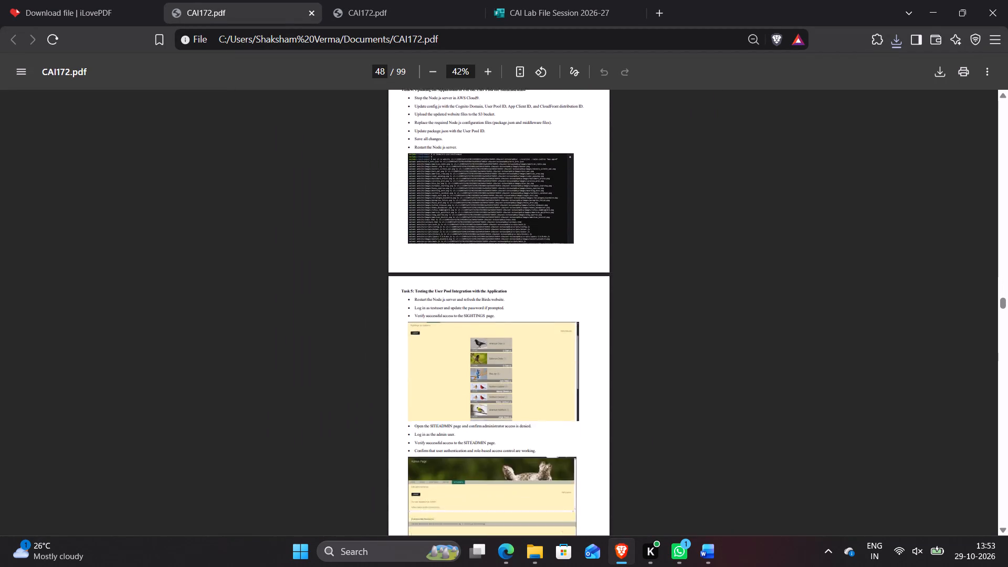
pyautogui.scroll(-11, 435, 362)
pyautogui.scroll(-11, 435, 362)
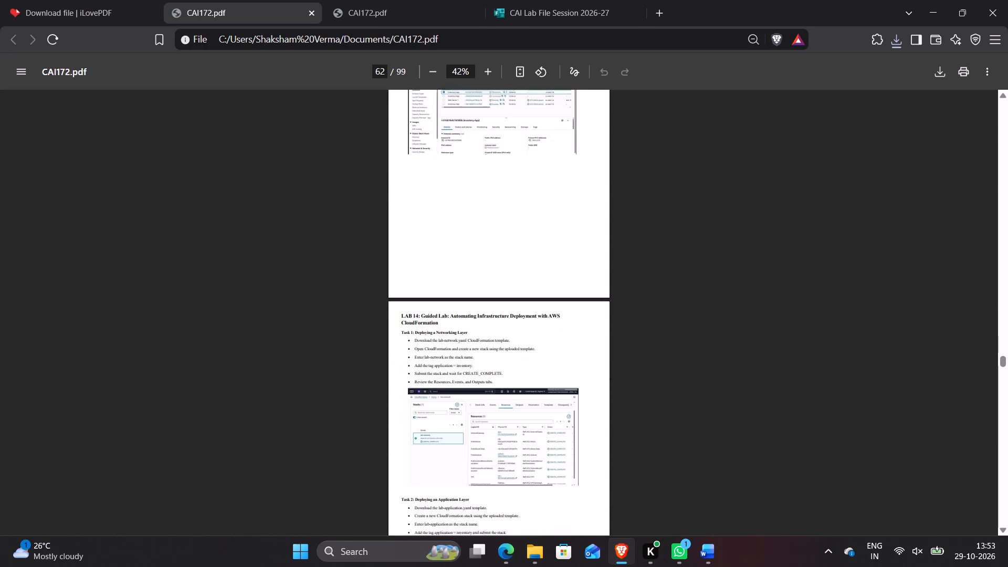
pyautogui.scroll(-12, 435, 362)
pyautogui.scroll(-9, 435, 362)
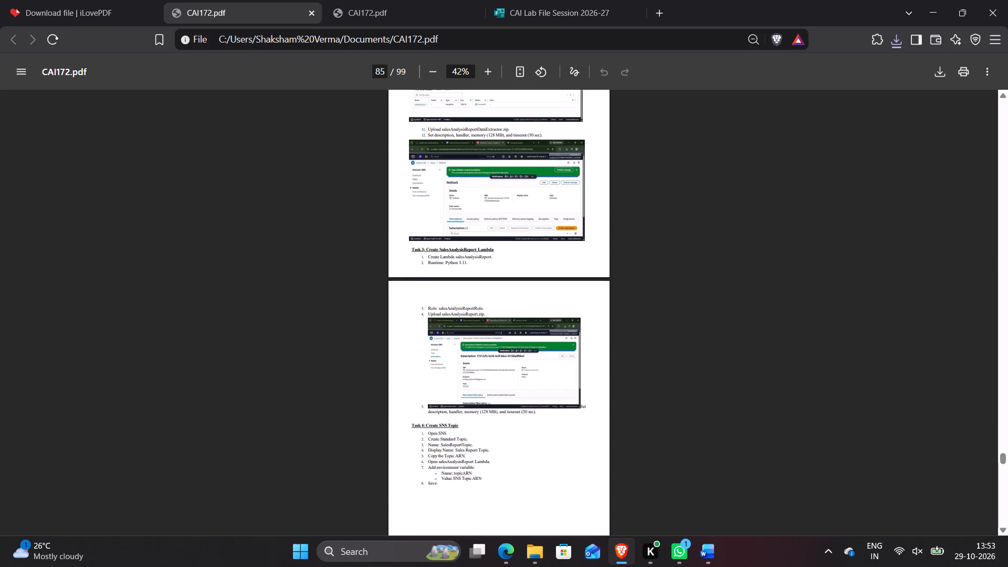
pyautogui.scroll(-11, 435, 362)
pyautogui.scroll(-14, 435, 362)
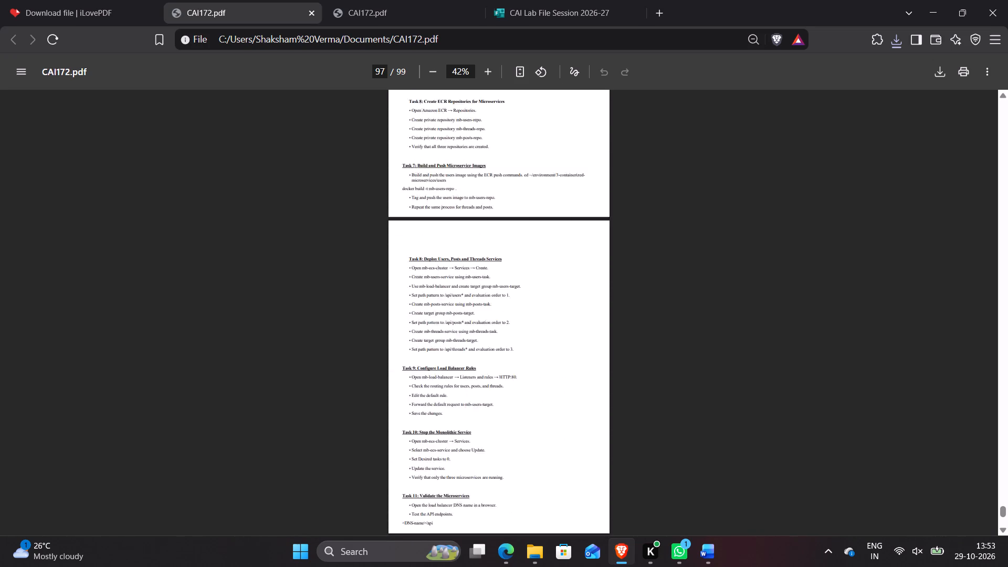
pyautogui.scroll(3, 435, 362)
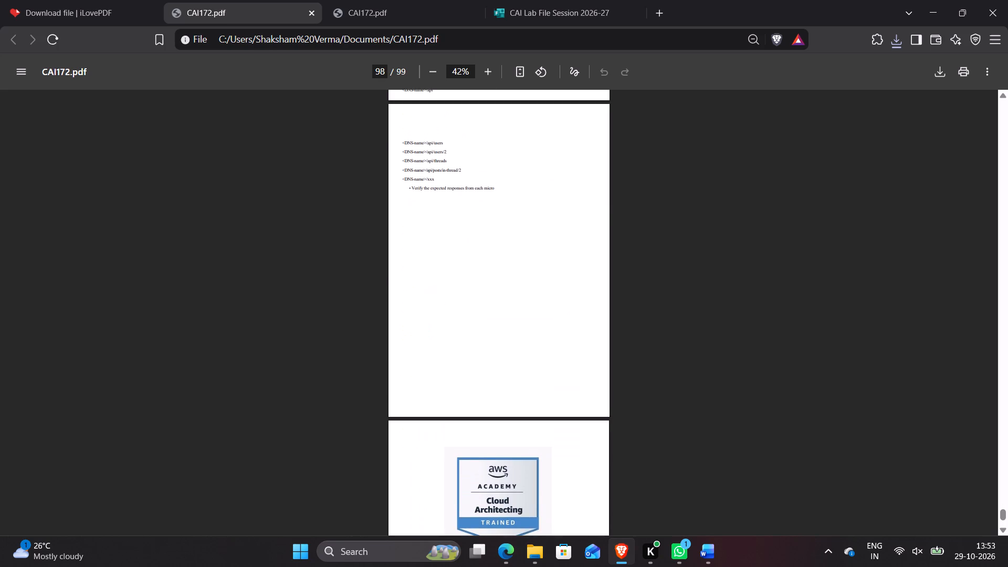
pyautogui.scroll(6, 435, 362)
pyautogui.scroll(-3, 435, 362)
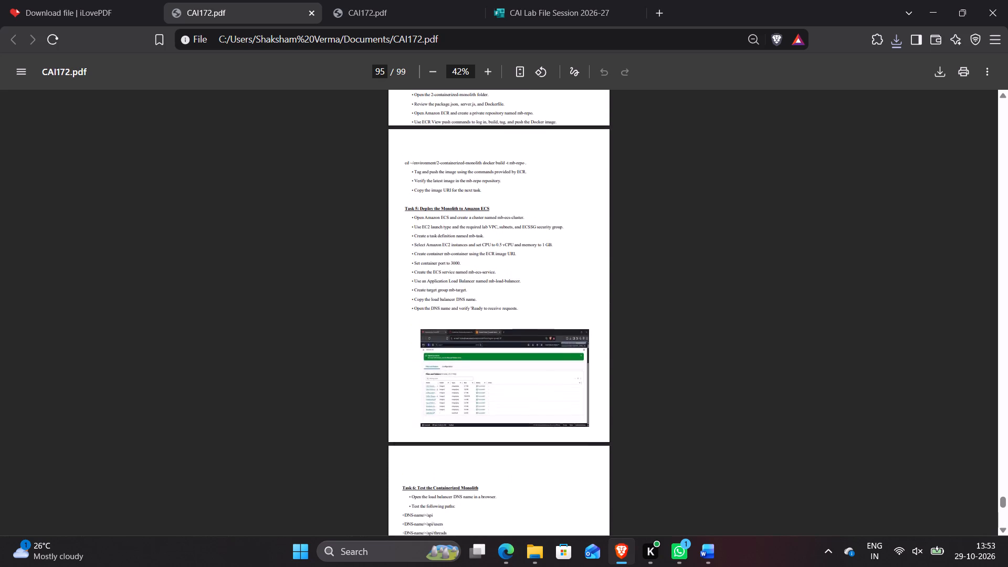
pyautogui.scroll(-3, 435, 362)
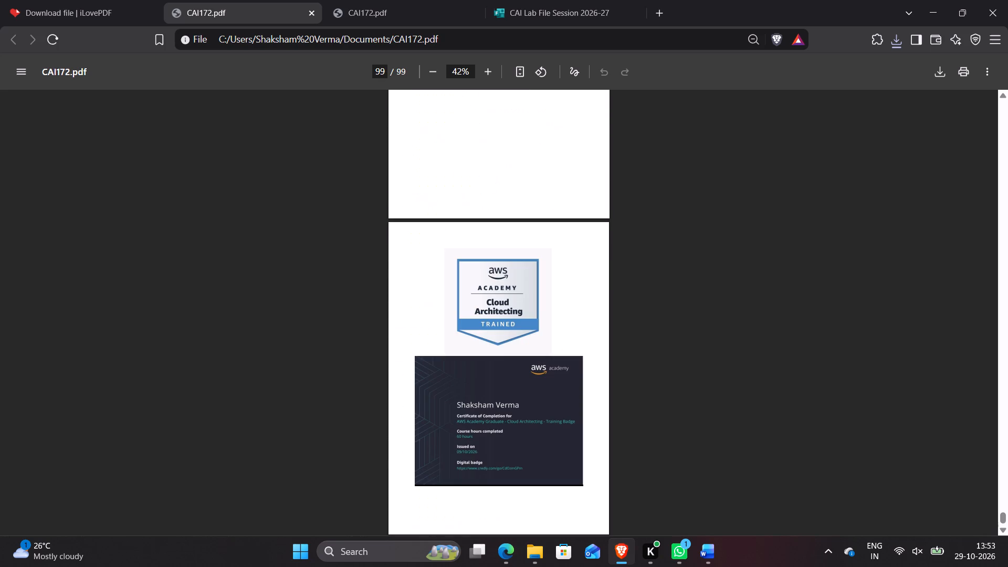
pyautogui.scroll(20, 435, 362)
pyautogui.scroll(17, 435, 362)
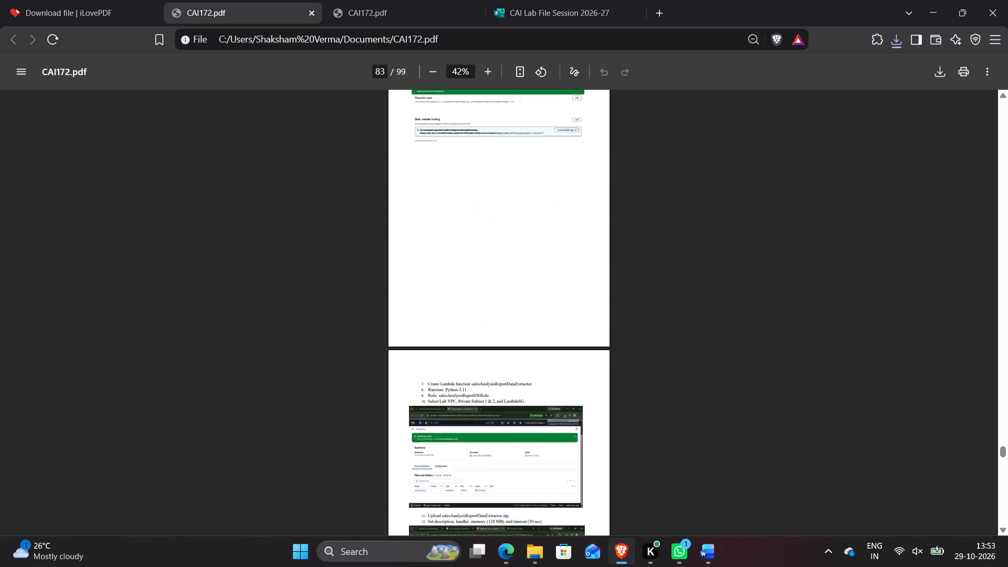
pyautogui.scroll(20, 435, 362)
pyautogui.scroll(14, 435, 362)
pyautogui.scroll(8, 435, 362)
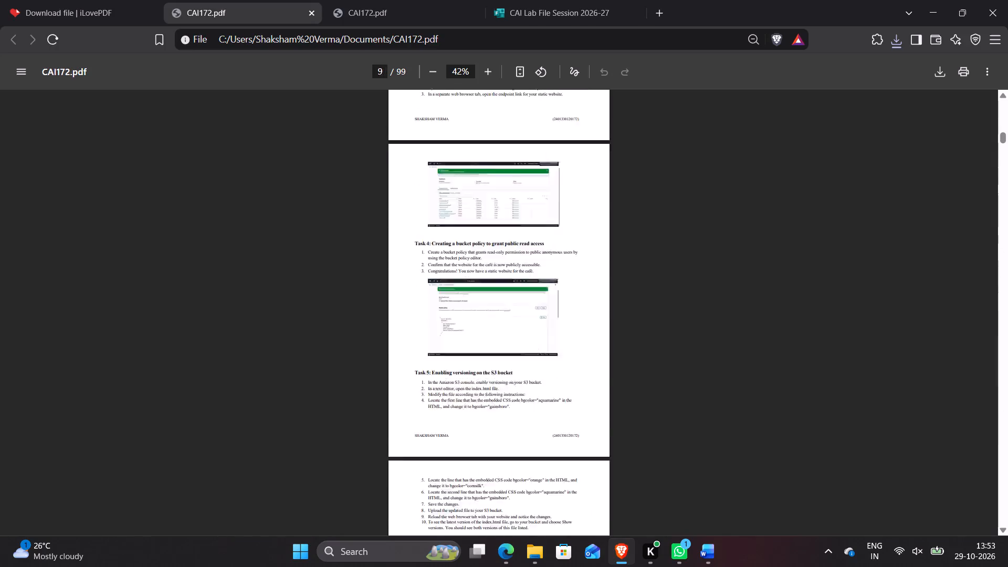
# In the CAI Lab File Session 2026-27 form, enter the student's name and roll number and choose section C.
pyautogui.click(539, 0)
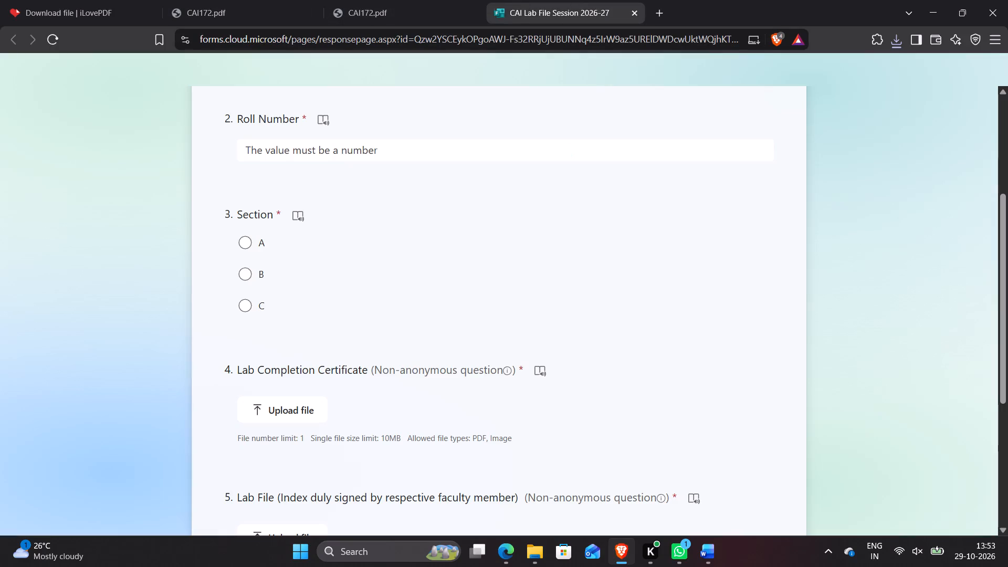
pyautogui.scroll(8, 353, 139)
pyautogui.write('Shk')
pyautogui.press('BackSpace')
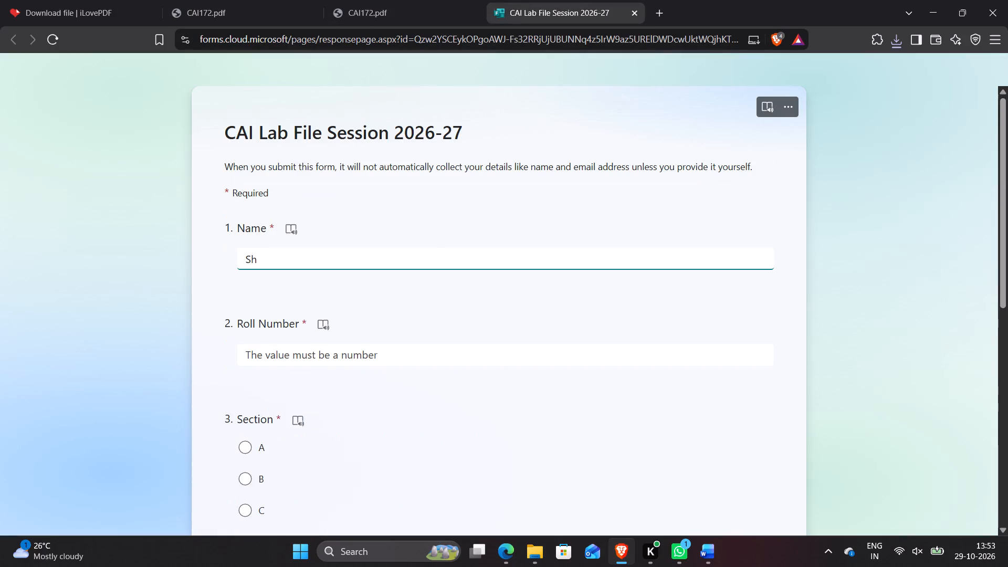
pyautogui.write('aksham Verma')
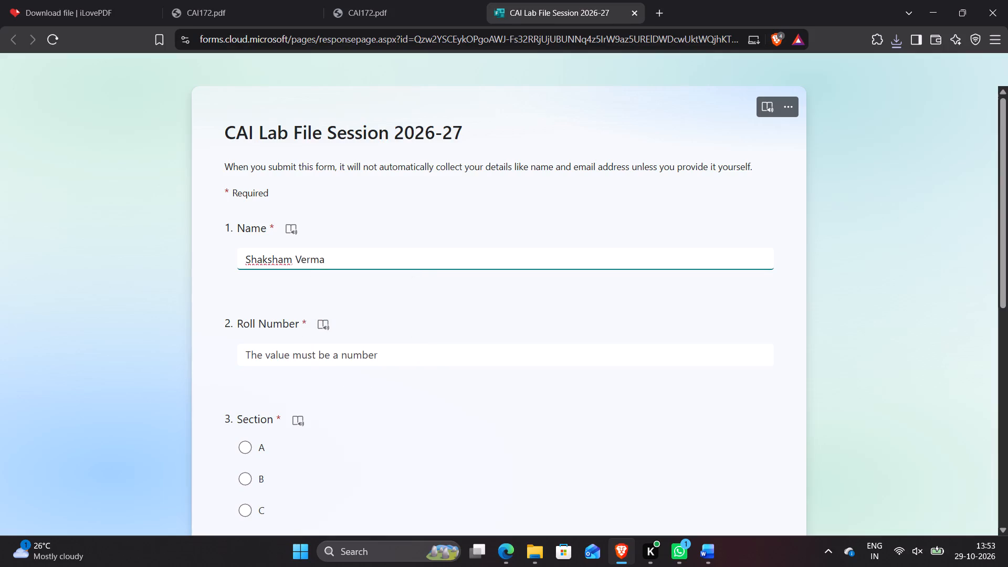
pyautogui.click(289, 358)
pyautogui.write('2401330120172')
pyautogui.scroll(-2, 289, 358)
pyautogui.scroll(-1, 218, 449)
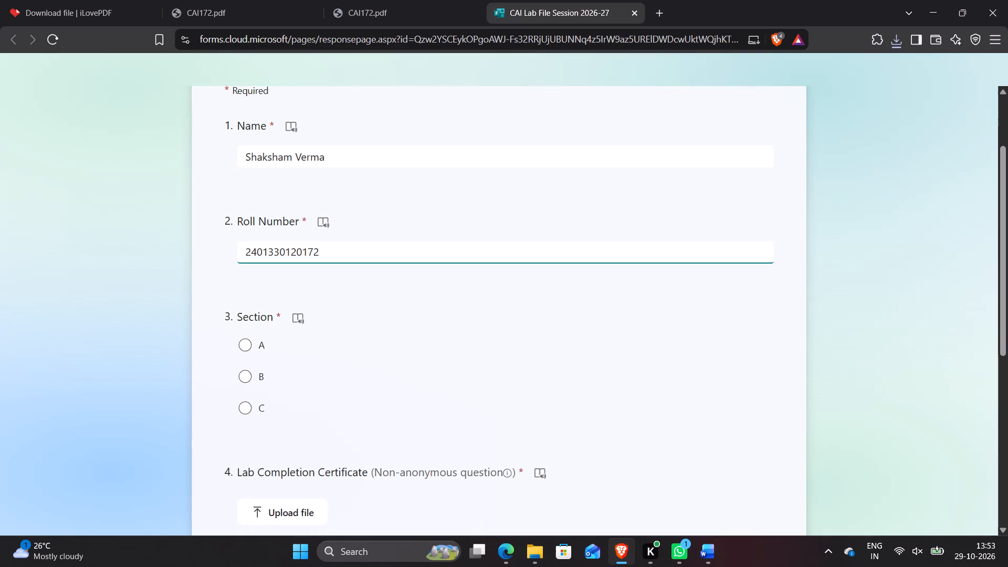
pyautogui.click(242, 414)
pyautogui.scroll(-1, 242, 414)
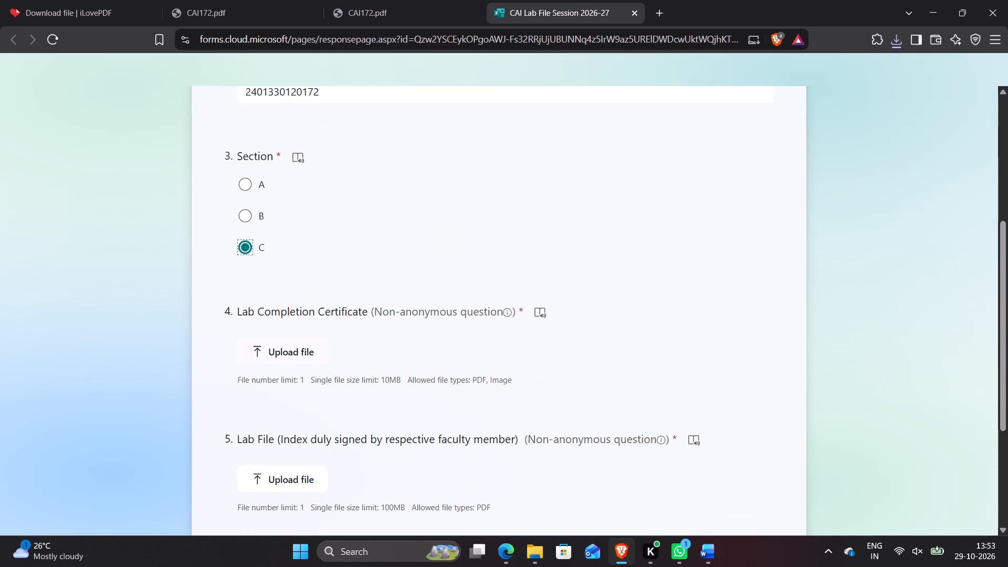
# For the Lab Completion Certificate upload, browse to C:\18\Certifications and preview the AWS Cloud Architect Certifications and badges PDF.
pyautogui.click(288, 355)
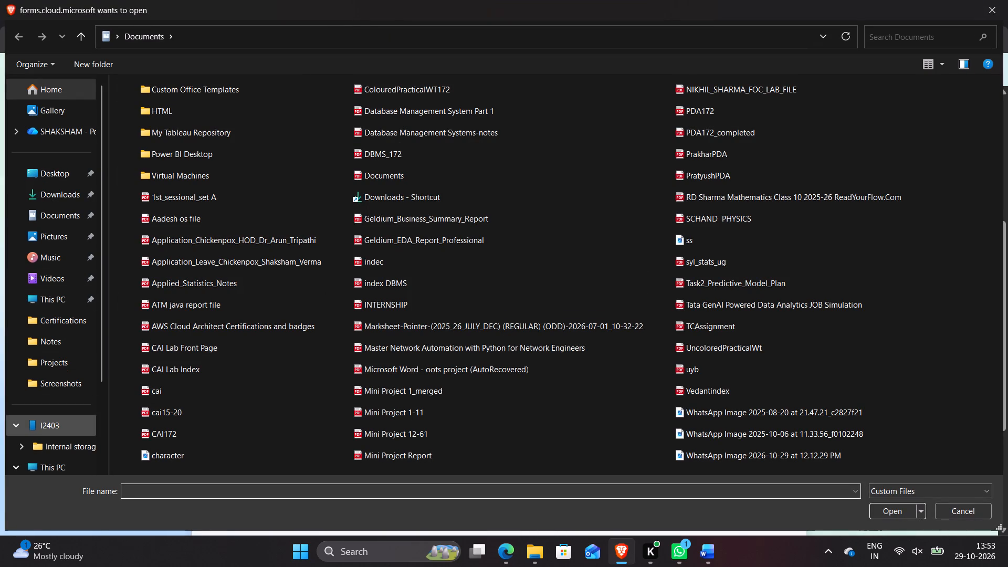
pyautogui.scroll(-1, 56, 420)
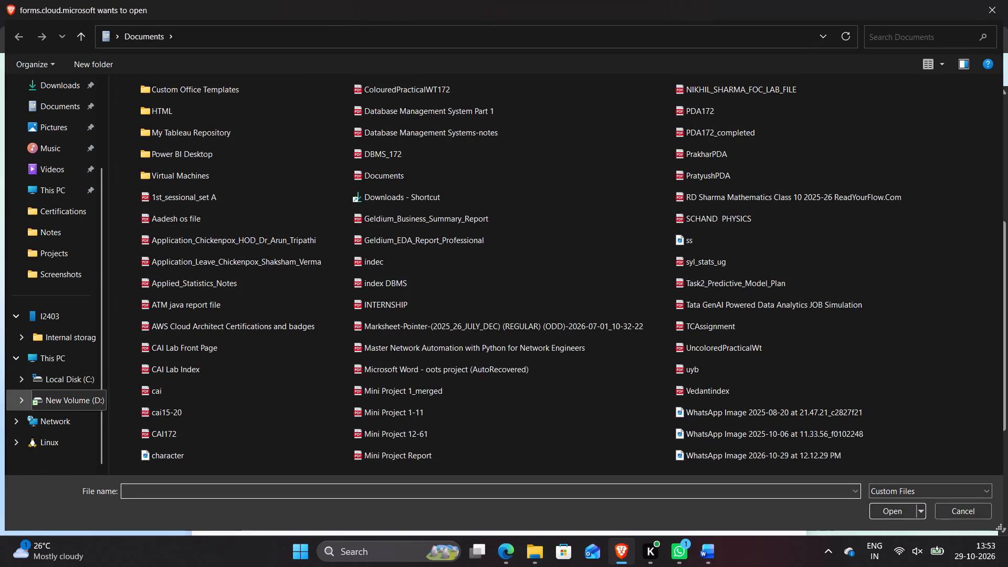
pyautogui.doubleClick(63, 380)
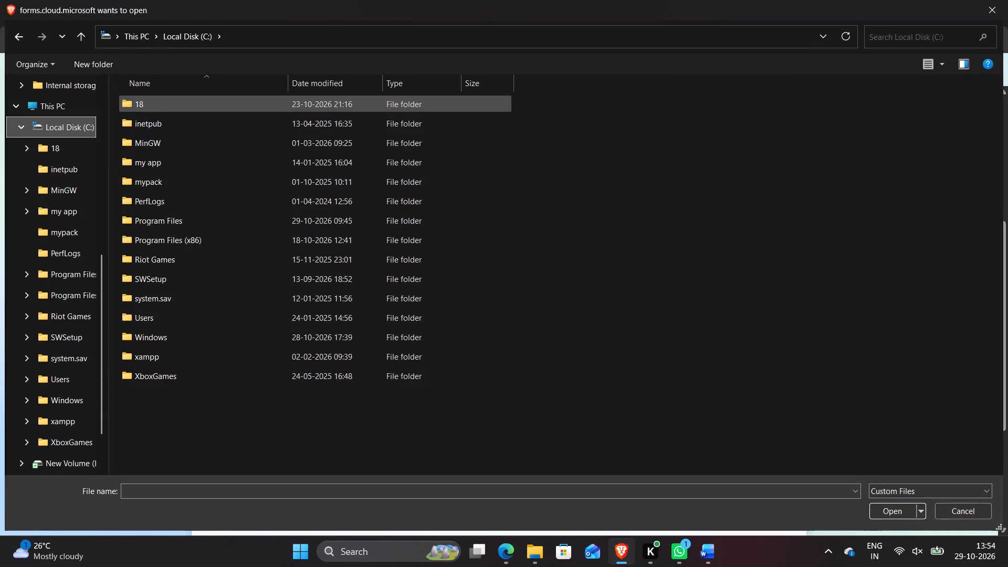
pyautogui.doubleClick(191, 101)
pyautogui.doubleClick(198, 162)
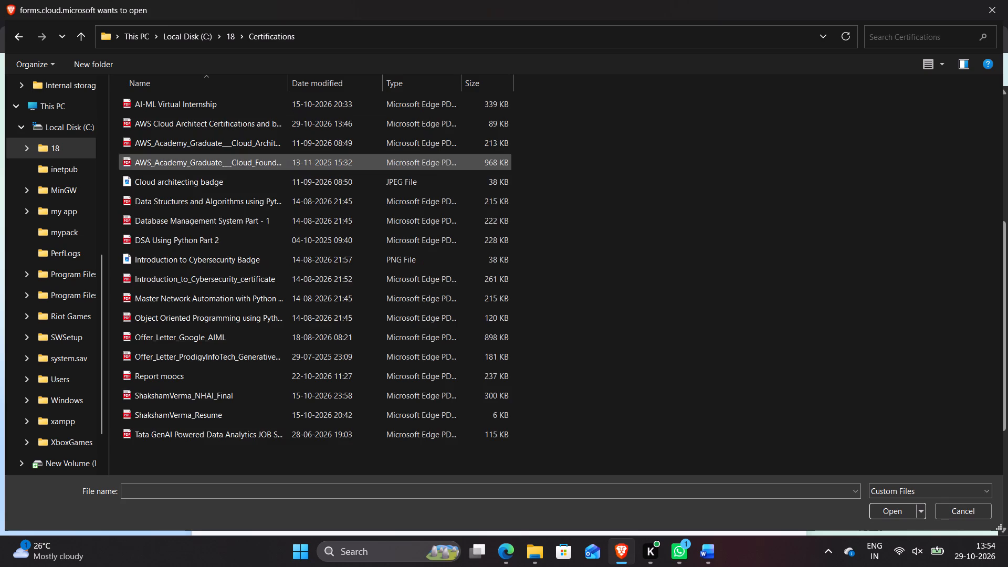
pyautogui.rightClick(227, 121)
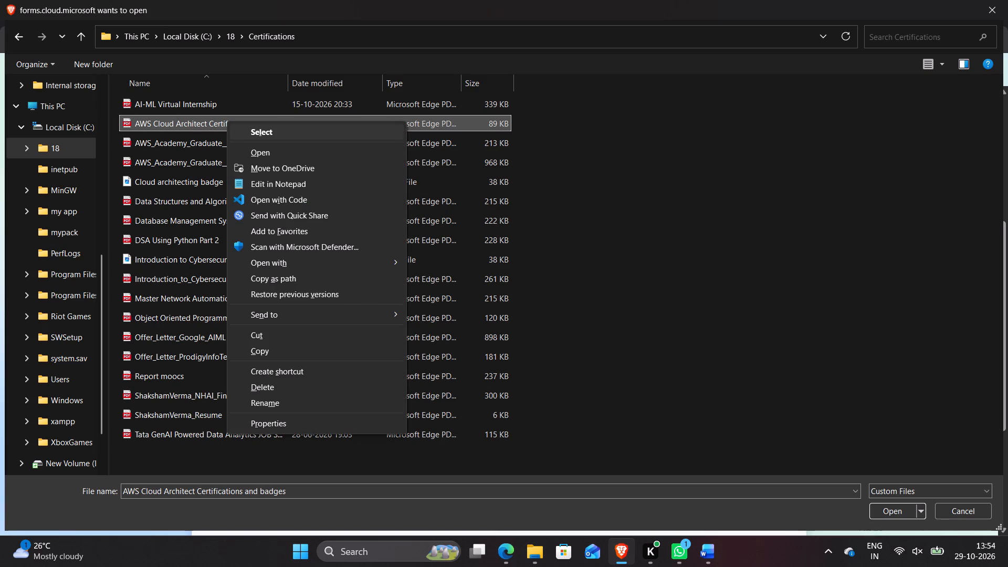
pyautogui.click(259, 152)
pyautogui.scroll(-2, 405, 264)
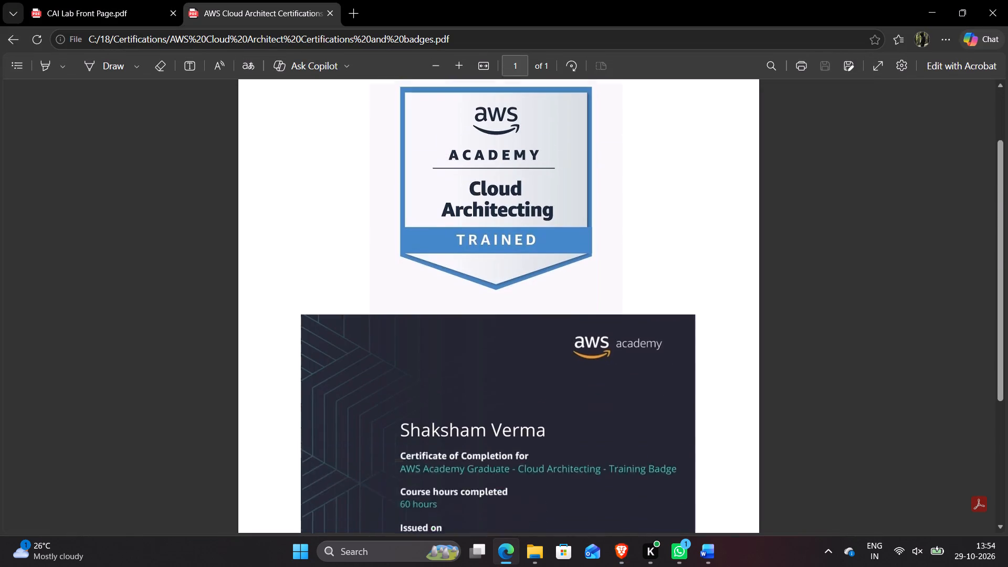
pyautogui.scroll(-2, 405, 264)
pyautogui.scroll(3, 405, 264)
pyautogui.click(325, 9)
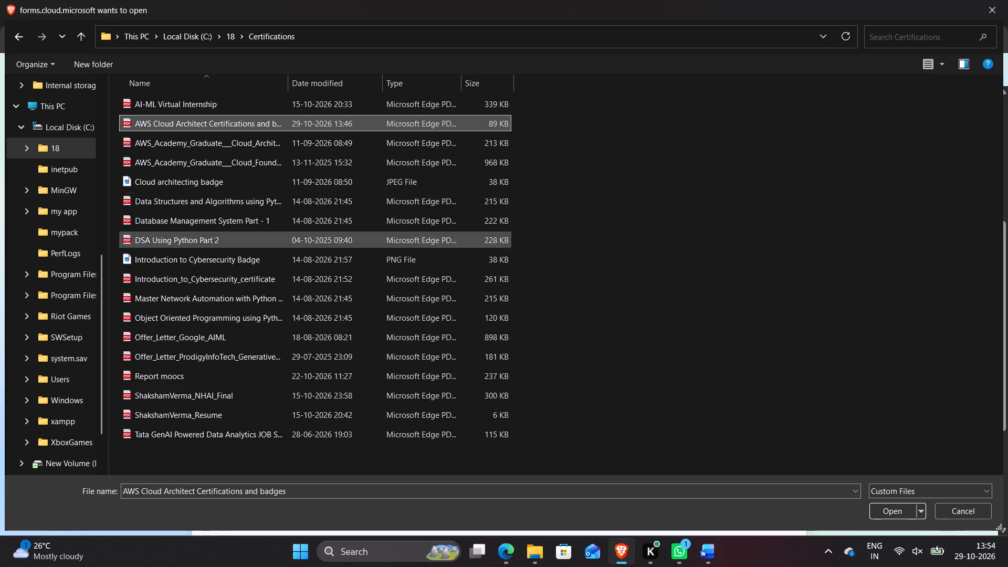
# Preview the AWS_Academy_Graduate Cloud Architecting Training Badge PDF and upload it as the Lab Completion Certificate.
pyautogui.rightClick(244, 140)
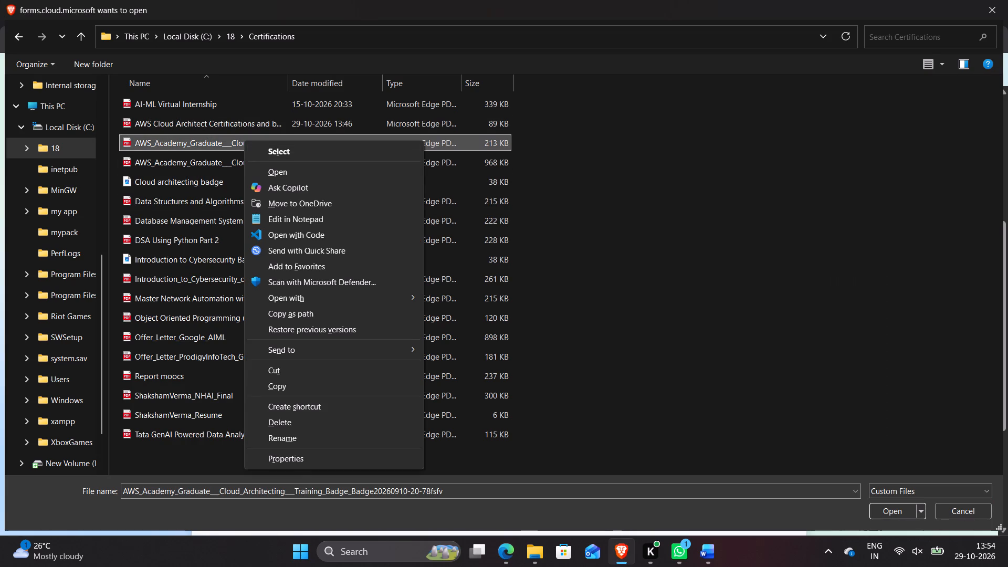
pyautogui.click(291, 170)
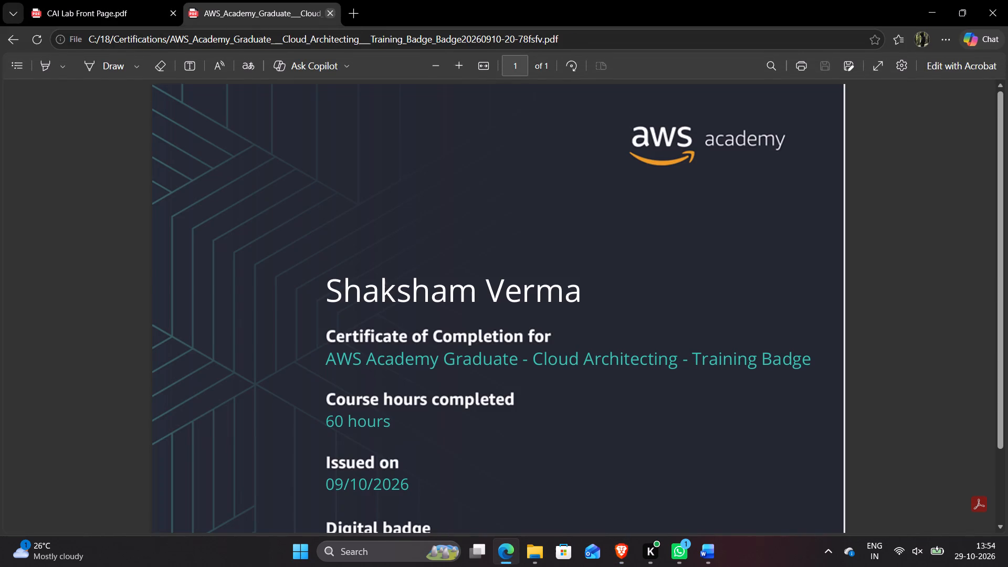
pyautogui.moveTo(337, 17); pyautogui.dragTo(329, 15)
pyautogui.click(329, 15)
pyautogui.click(329, 15)
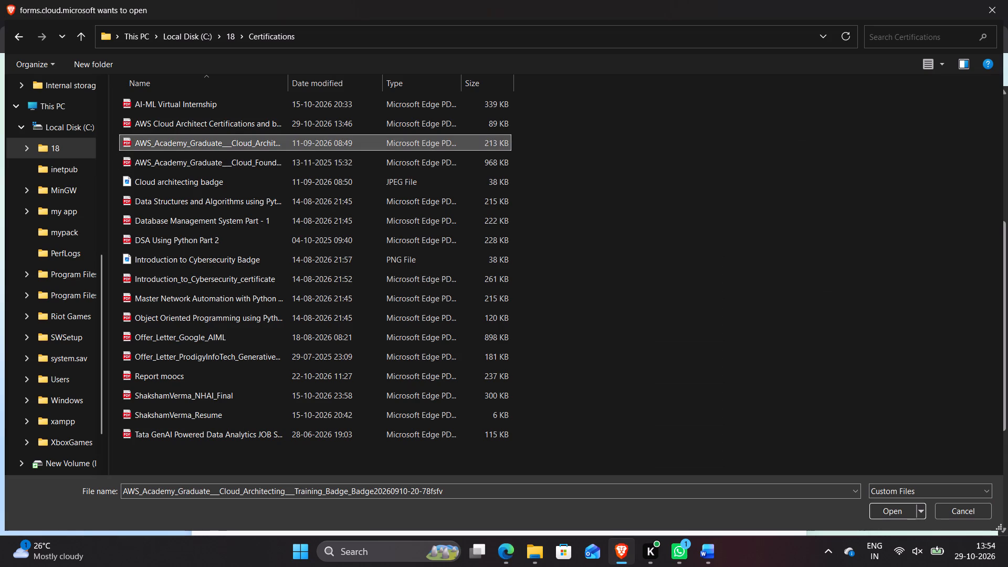
pyautogui.click(239, 136)
pyautogui.press('Return')
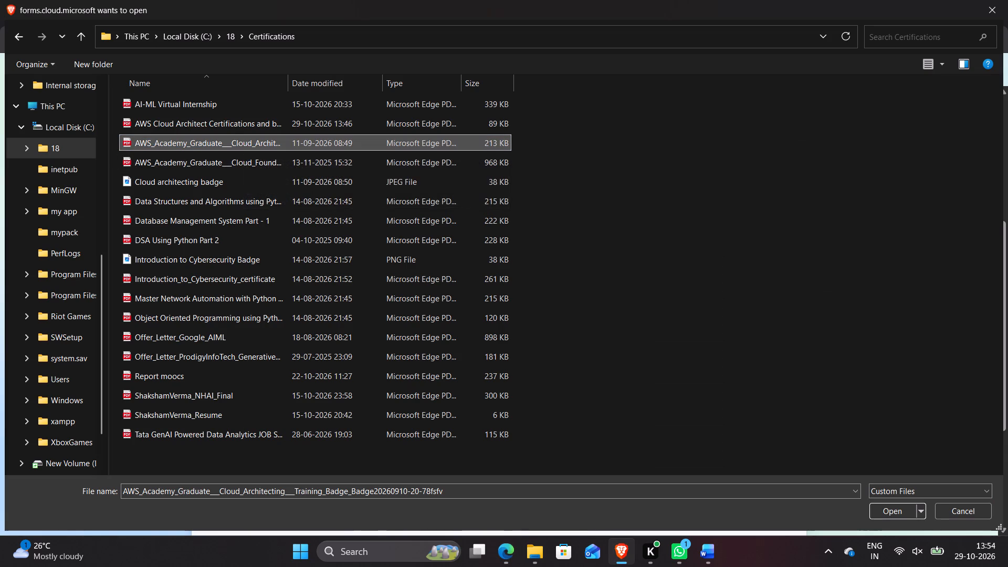
pyautogui.click(897, 509)
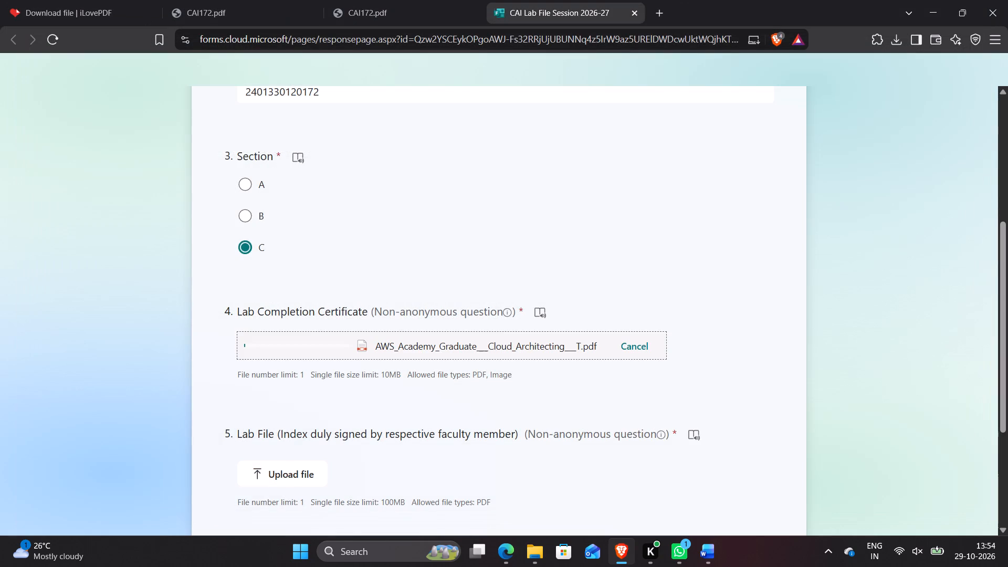
# Upload CAI172 from the Documents folder as the Lab File answer.
pyautogui.scroll(-1, 603, 396)
pyautogui.click(287, 373)
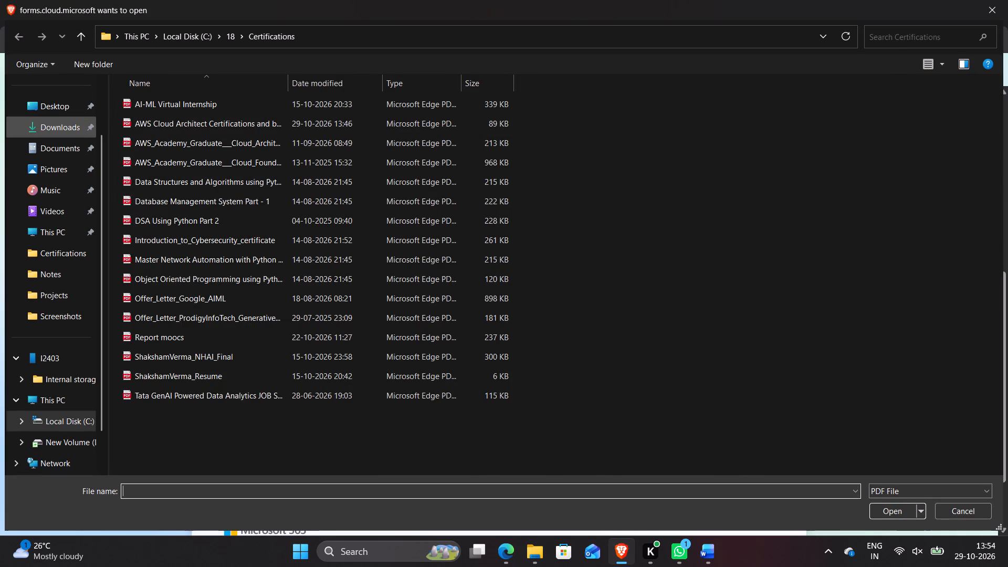
pyautogui.doubleClick(63, 145)
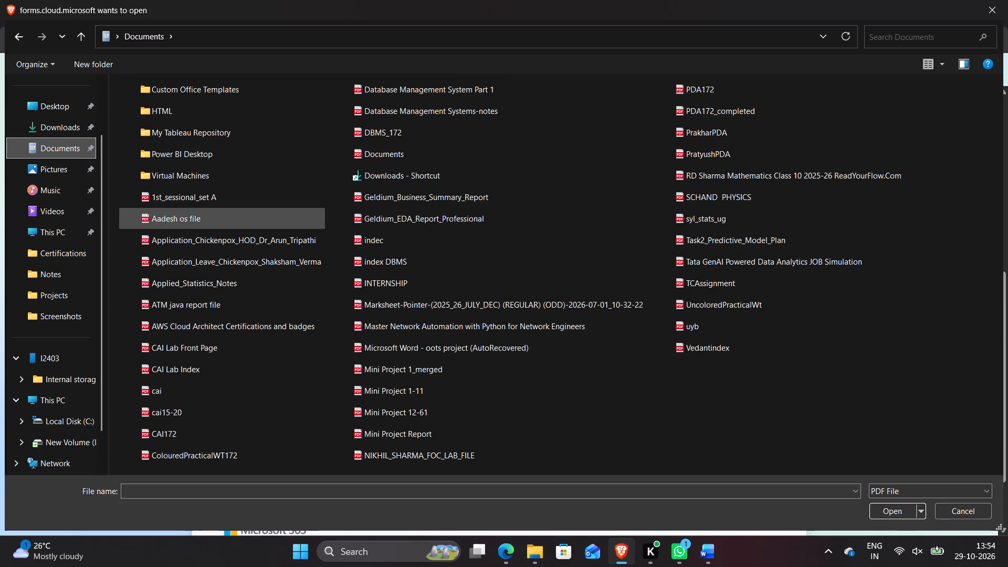
pyautogui.click(193, 437)
pyautogui.press('Return')
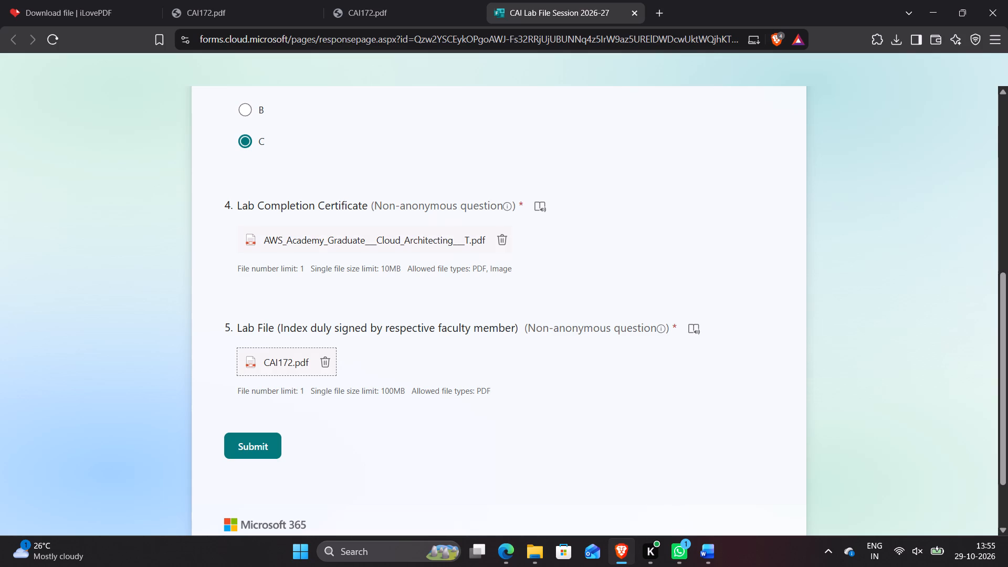
# Open the AWS_Academy_Graduate Cloud Architecting PDF from the Certifications folder in File Explorer, check the certificate details and close it.
pyautogui.click(254, 241)
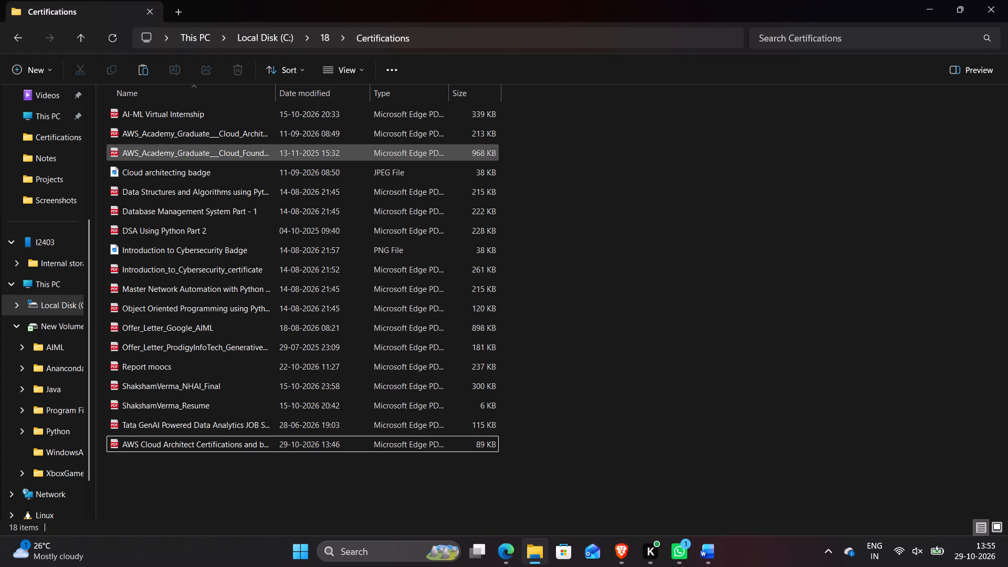
pyautogui.doubleClick(184, 138)
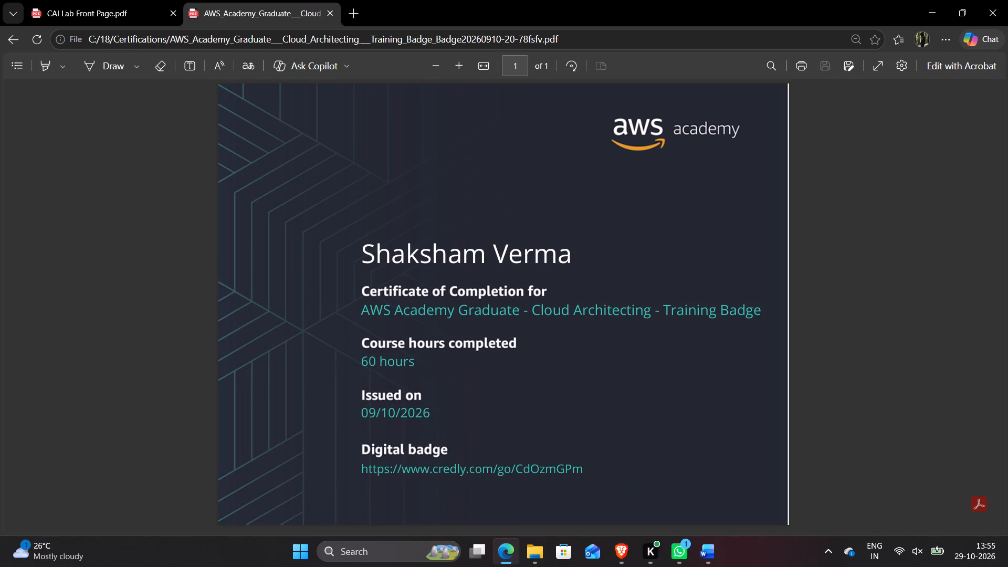
pyautogui.hotkey('ctrl', 'w')
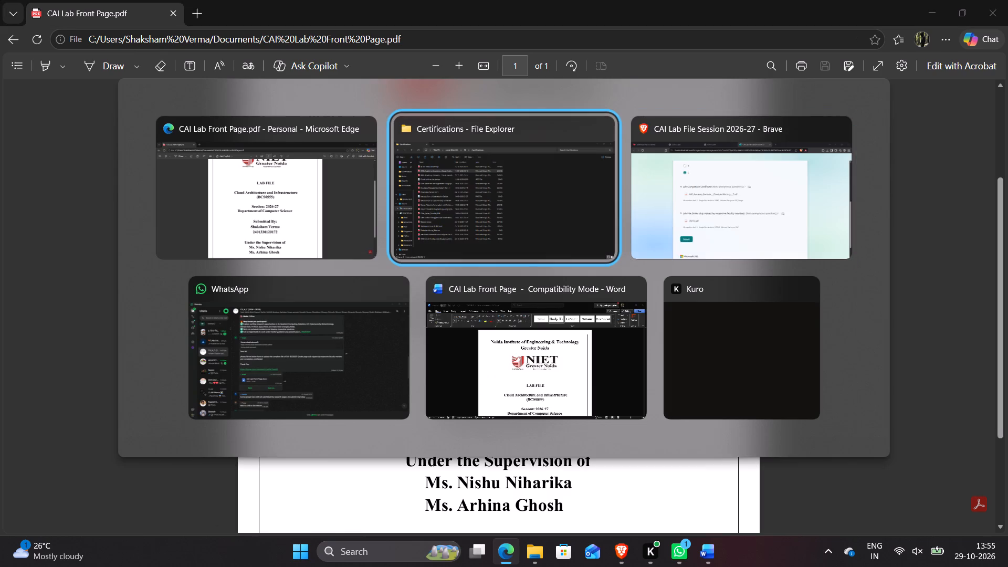
# Return to the CAI Lab File Session 2026-27 form in Brave, look over the entered answers and submit it.
pyautogui.scroll(3, 323, 314)
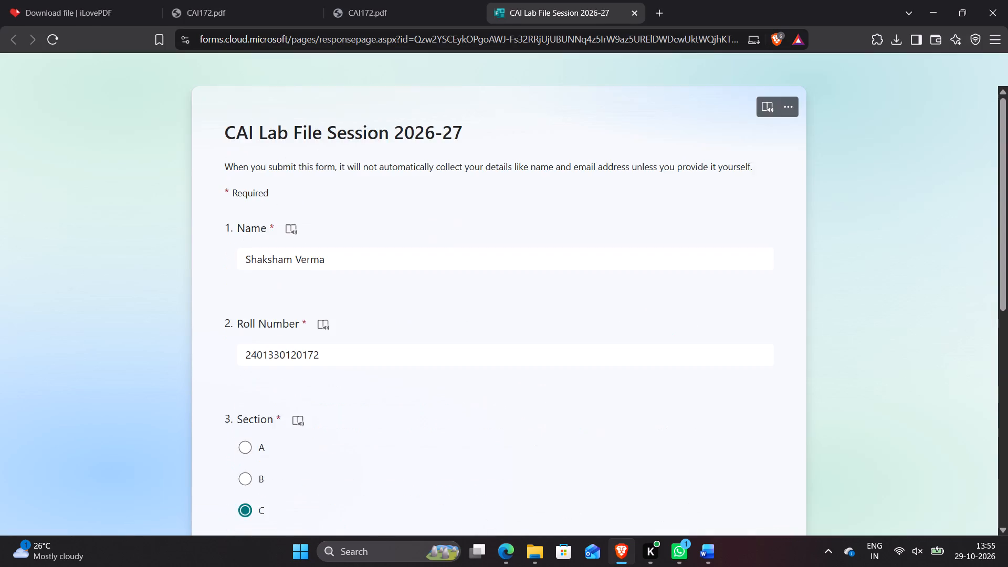
pyautogui.click(264, 370)
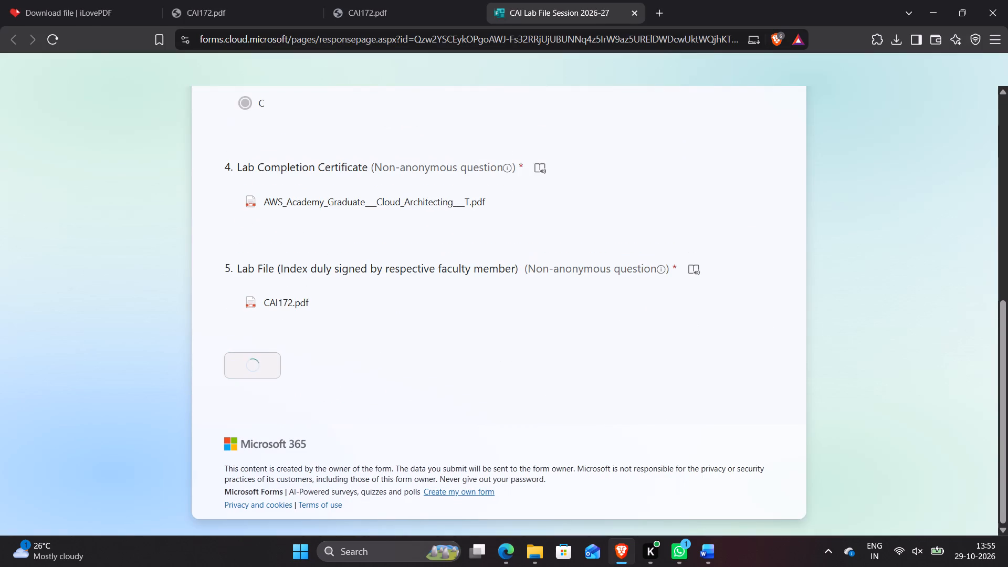
pyautogui.scroll(5, 417, 314)
pyautogui.scroll(-5, 417, 314)
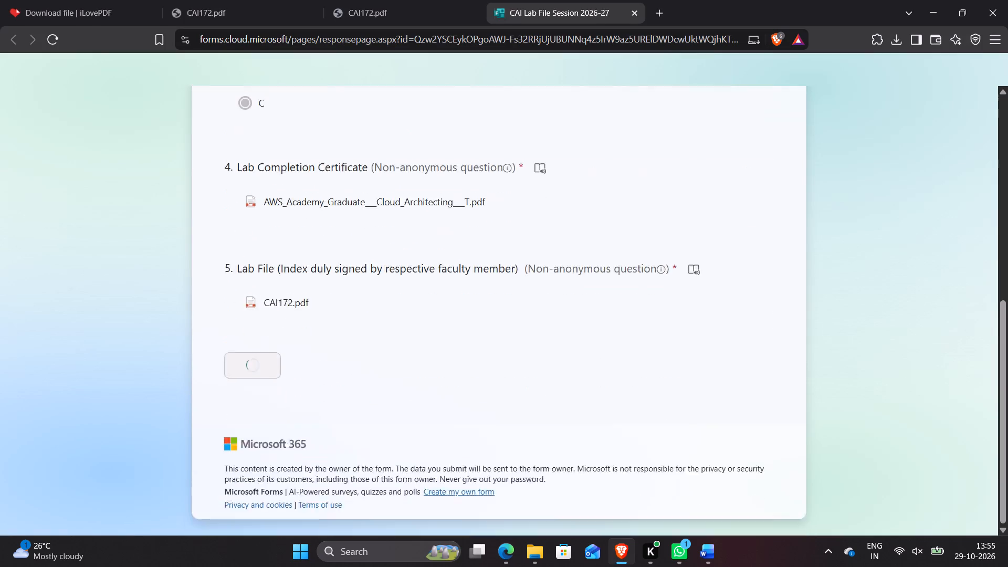
# Save the submitted form response to the Microsoft Forms account.
pyautogui.click(492, 331)
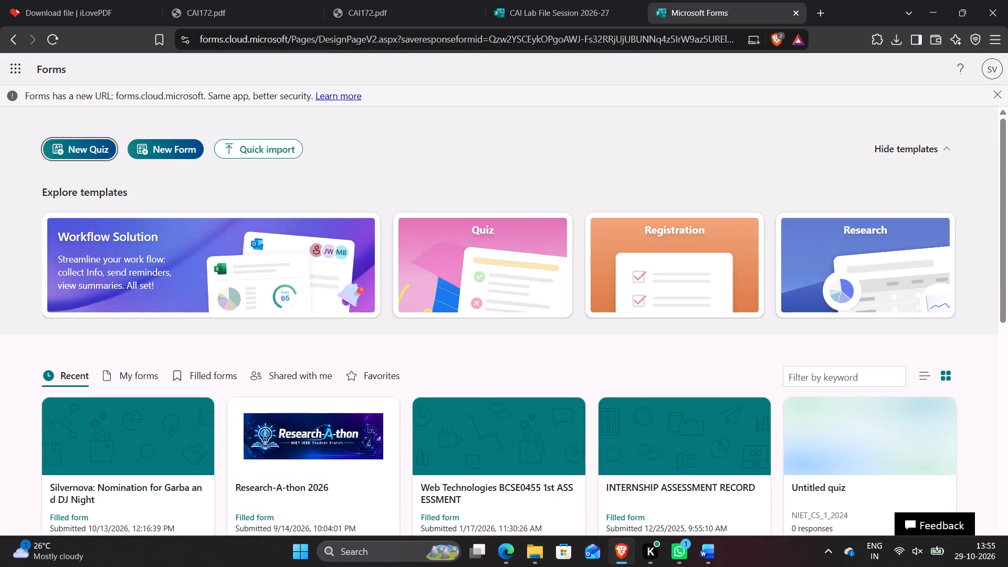
# Close the Forms pages, both CAI172 PDFs and the iLovePDF page in Brave, plus the CAI Lab Front Page PDF in Edge.
pyautogui.hotkey('ctrl', 'w')
pyautogui.hotkey('ctrl', 'w')
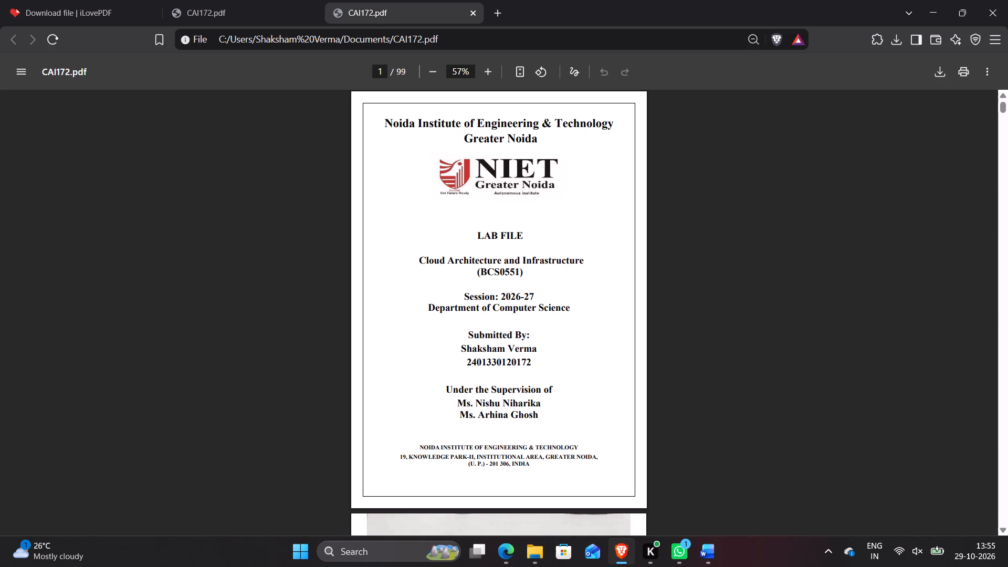
pyautogui.hotkey('ctrl', 'w')
pyautogui.hotkey('ctrl', 'w')
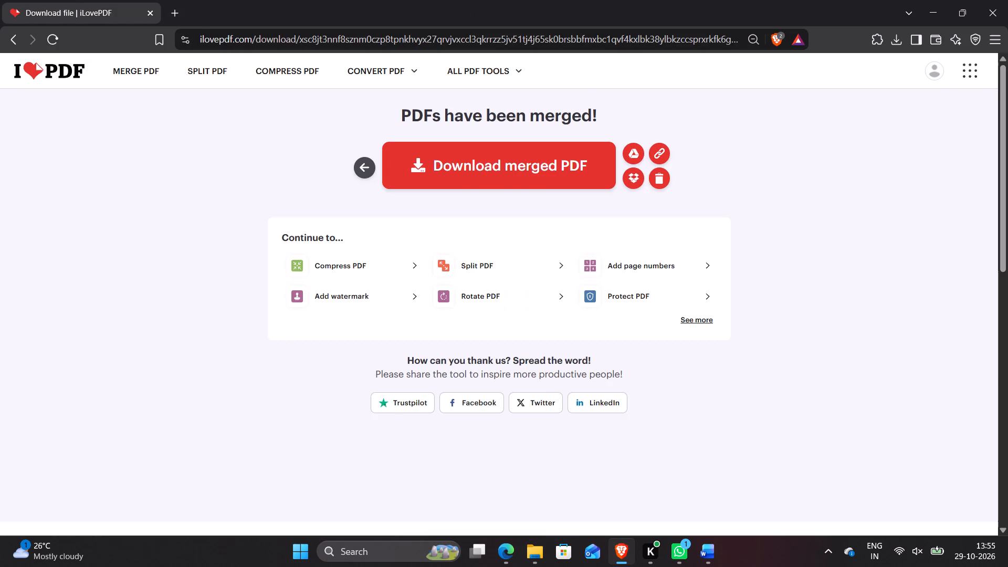
pyautogui.hotkey('ctrl', 'w')
pyautogui.hotkey('ctrl', 'w')
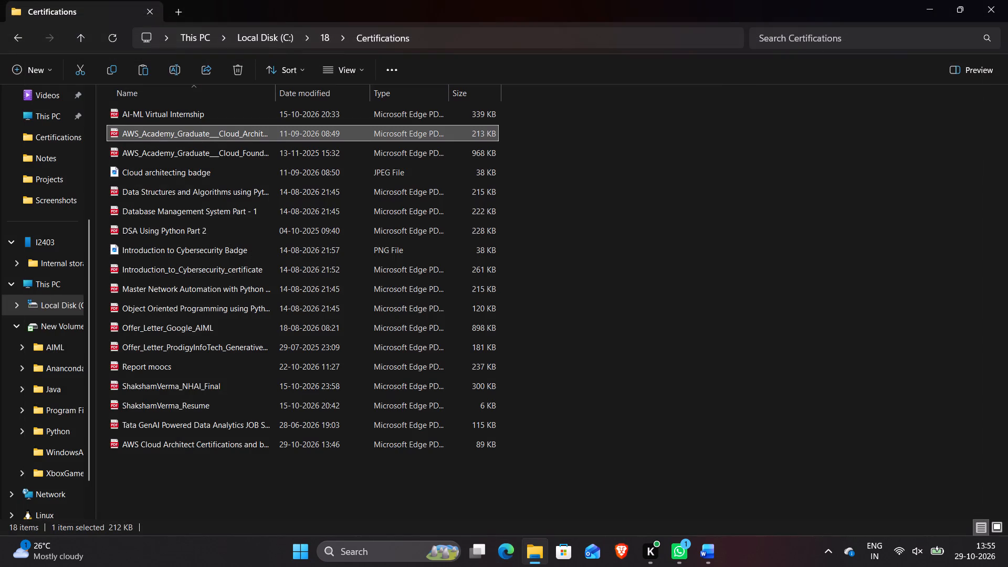
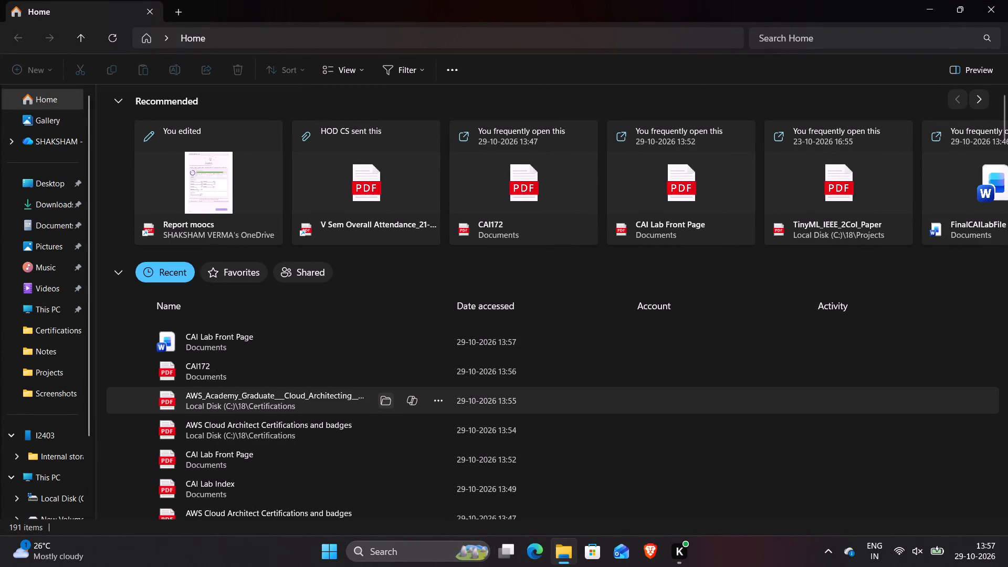
# Go to the CAI Lab Front Page PDF's folder, Documents, and delete the Word and PDF versions of CAI Lab Front Page and CAI Lab Index.
pyautogui.keyDown('ctrl'); pyautogui.click(383, 457); pyautogui.keyUp('ctrl')
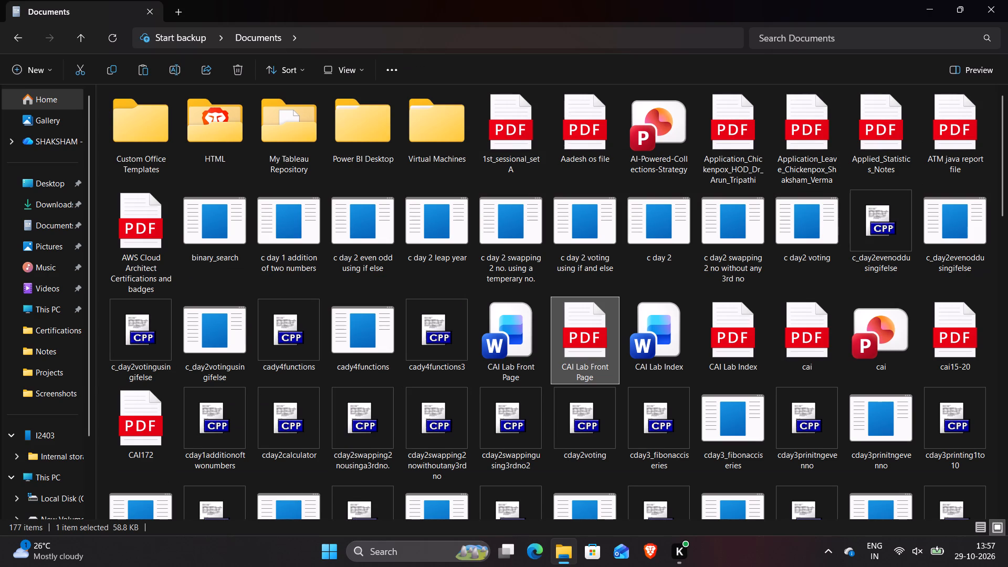
pyautogui.keyDown('ctrl'); pyautogui.rightClick(581, 345); pyautogui.keyUp('ctrl')
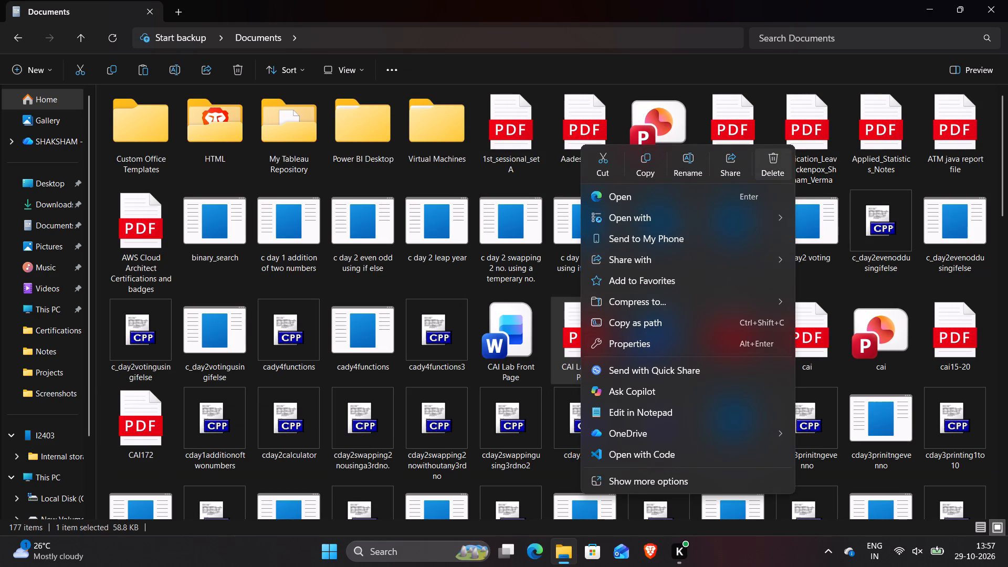
pyautogui.keyDown('ctrl'); pyautogui.click(777, 165); pyautogui.keyUp('ctrl')
pyautogui.keyDown('ctrl'); pyautogui.rightClick(512, 355); pyautogui.keyUp('ctrl')
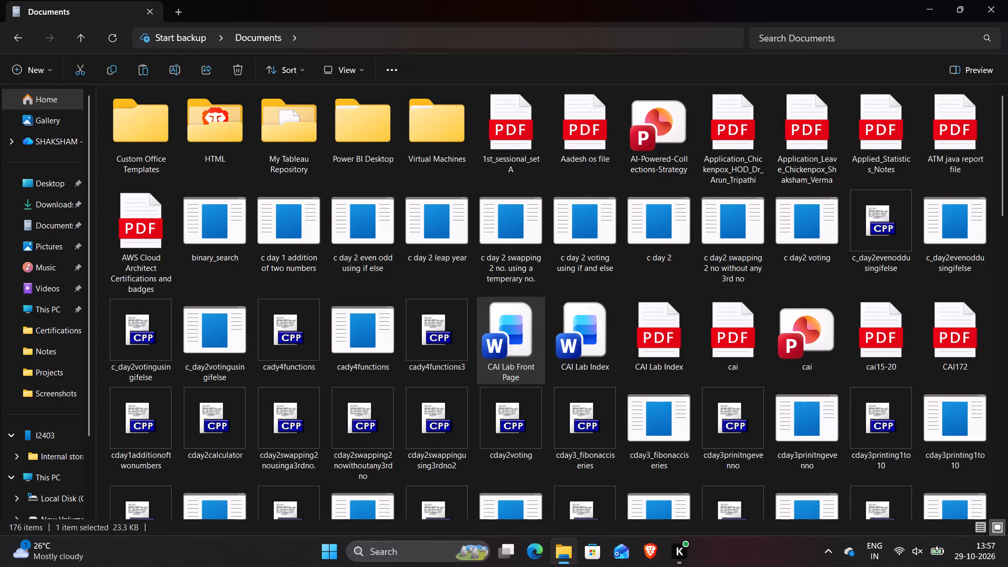
pyautogui.keyDown('ctrl'); pyautogui.click(708, 133); pyautogui.keyUp('ctrl')
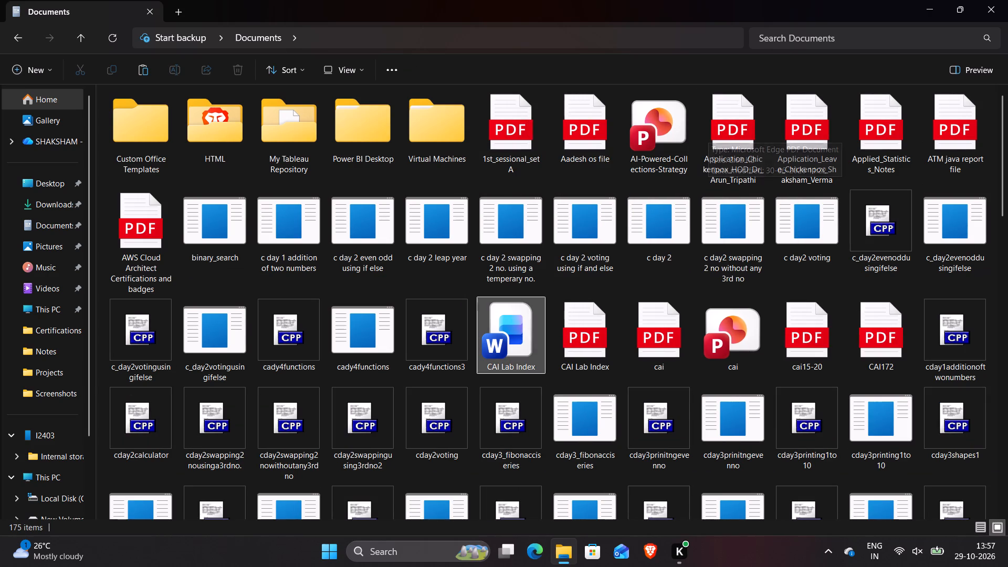
pyautogui.keyDown('ctrl'); pyautogui.rightClick(516, 334); pyautogui.keyUp('ctrl')
pyautogui.keyDown('ctrl'); pyautogui.click(707, 135); pyautogui.keyUp('ctrl')
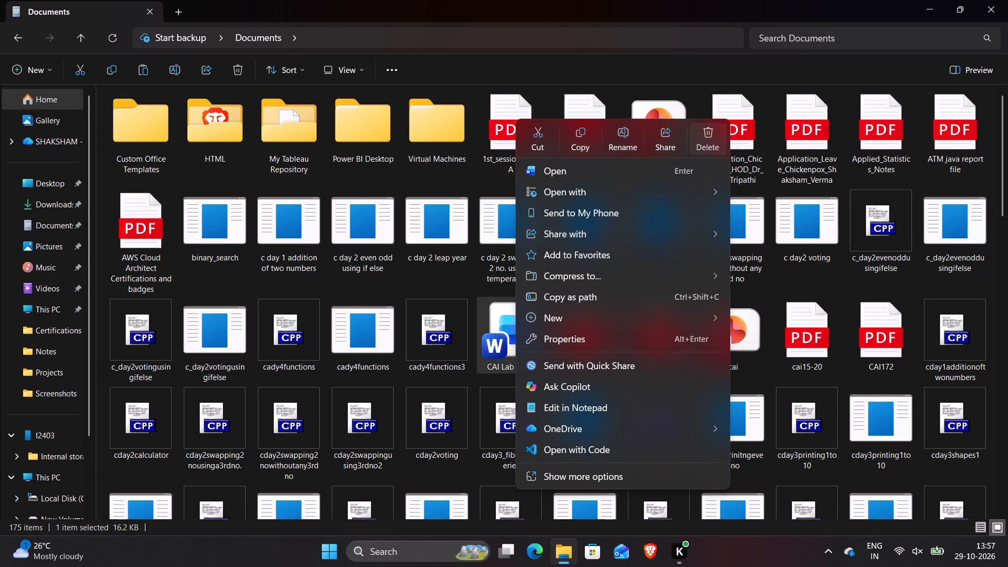
pyautogui.keyDown('ctrl'); pyautogui.rightClick(531, 326); pyautogui.keyUp('ctrl')
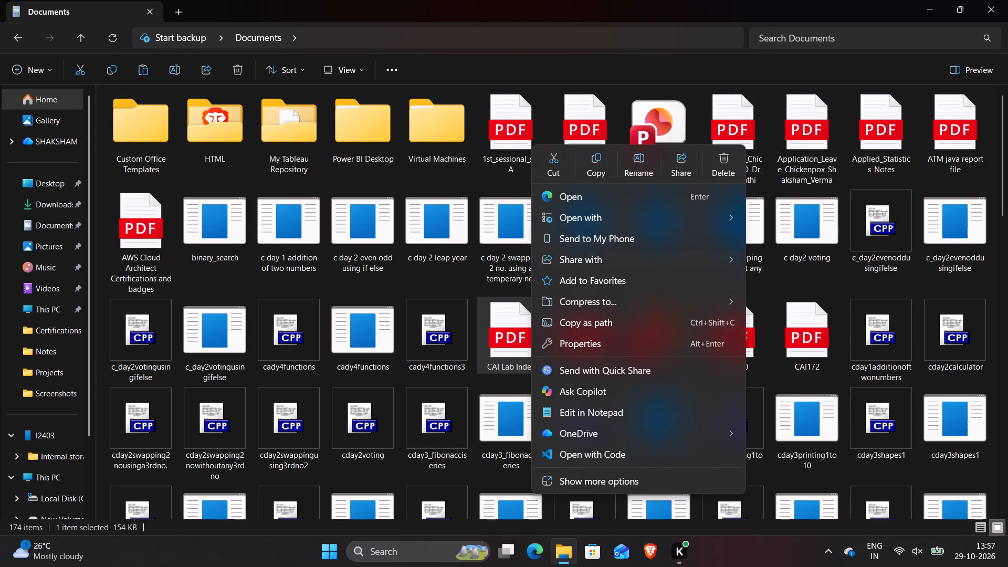
pyautogui.keyDown('ctrl'); pyautogui.click(720, 164); pyautogui.keyUp('ctrl')
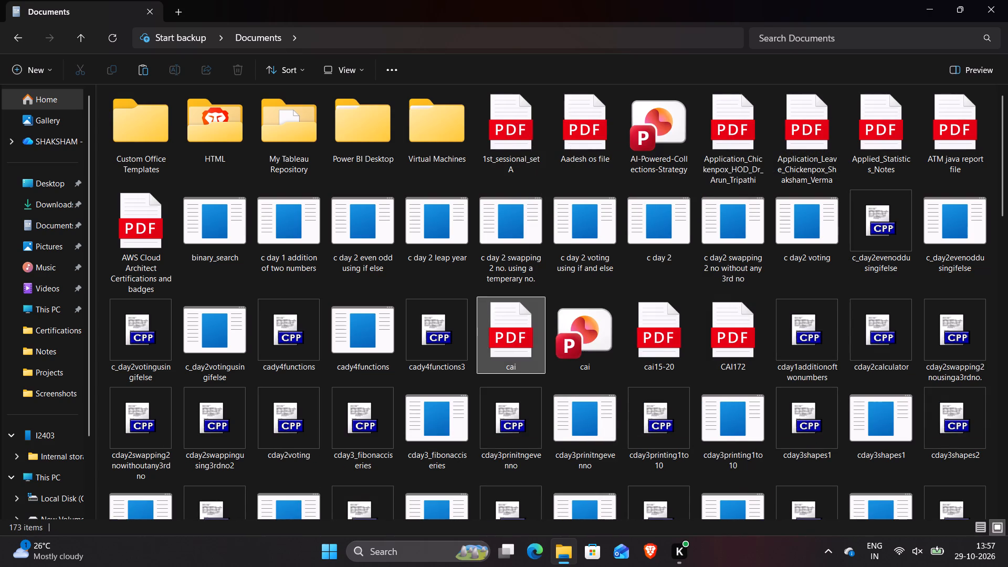
# Delete the cai PDF, the cai PowerPoint presentation and the cai15-20 PDF from Documents.
pyautogui.keyDown('ctrl'); pyautogui.rightClick(526, 331); pyautogui.keyUp('ctrl')
pyautogui.keyDown('ctrl'); pyautogui.click(716, 178); pyautogui.keyUp('ctrl')
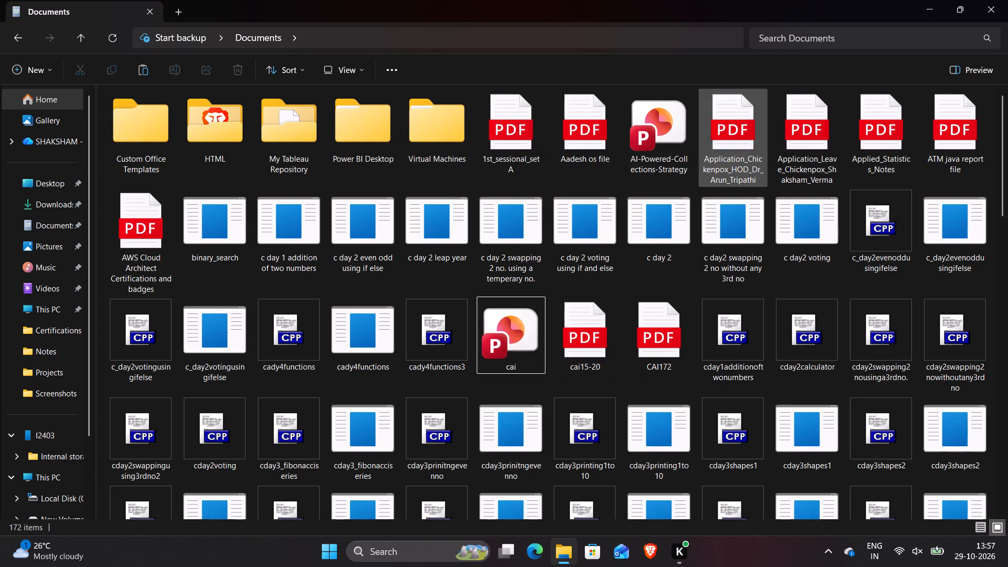
pyautogui.keyDown('ctrl'); pyautogui.rightClick(519, 332); pyautogui.keyUp('ctrl')
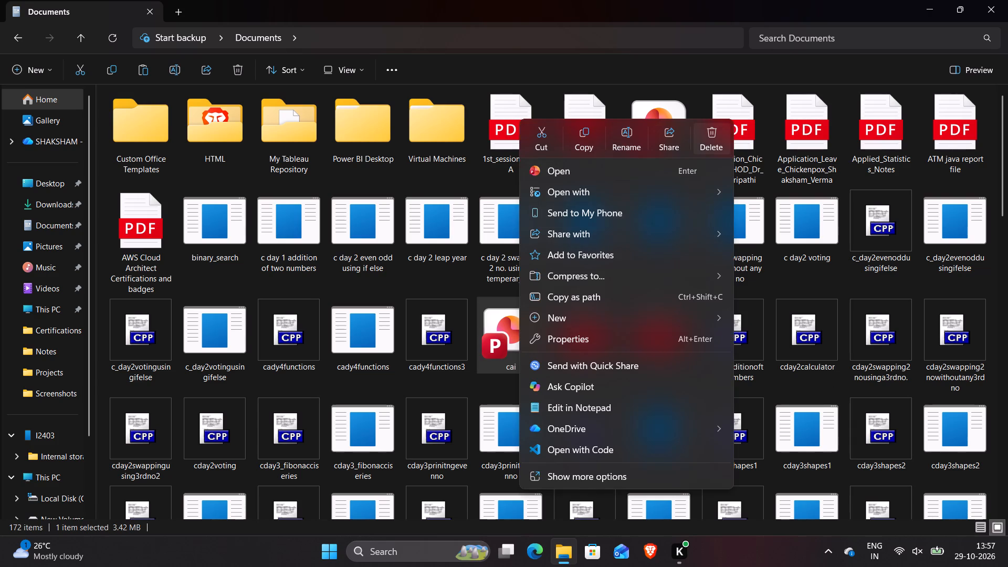
pyautogui.keyDown('ctrl'); pyautogui.click(695, 140); pyautogui.keyUp('ctrl')
pyautogui.keyDown('ctrl'); pyautogui.rightClick(505, 322); pyautogui.keyUp('ctrl')
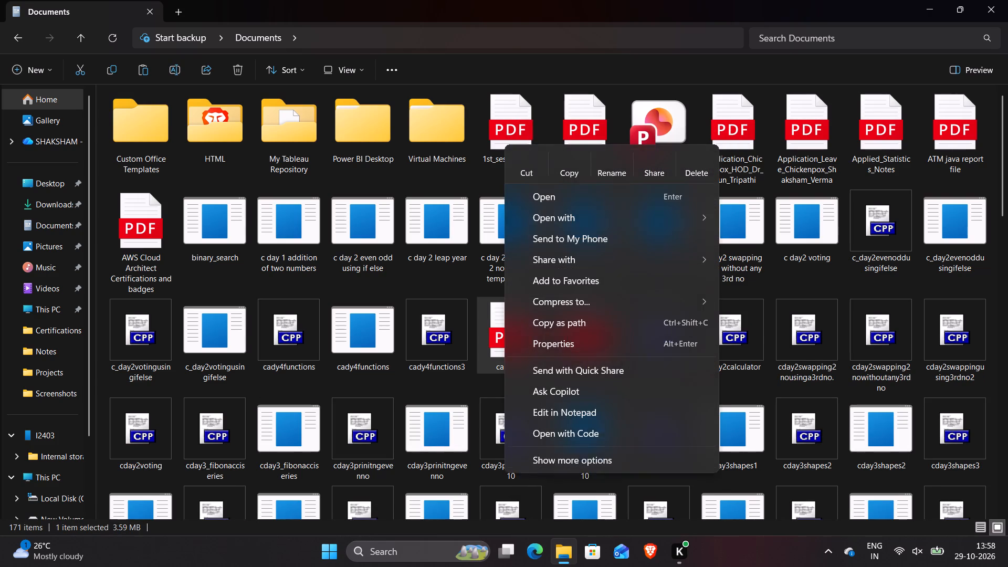
pyautogui.keyDown('ctrl'); pyautogui.click(687, 159); pyautogui.keyUp('ctrl')
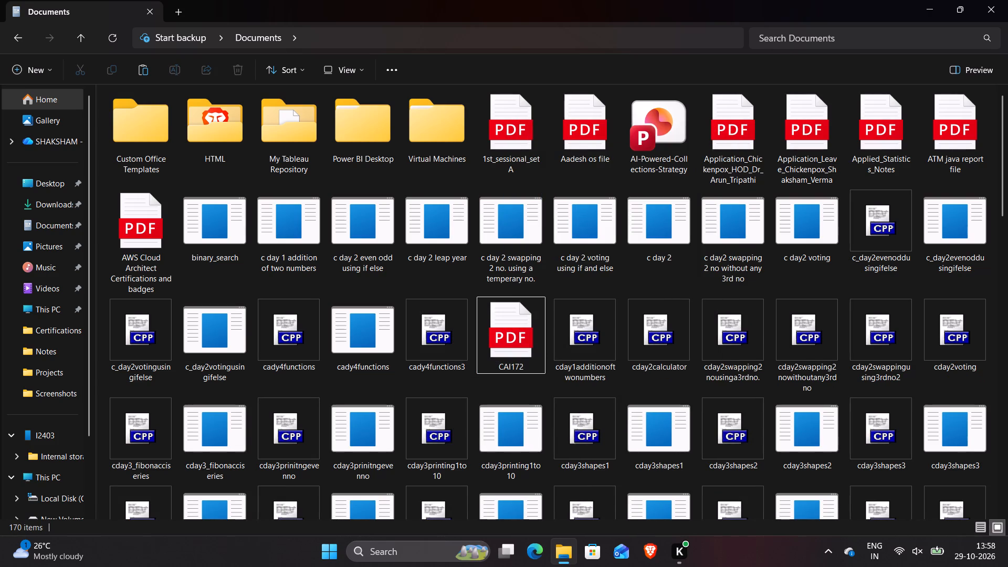
# Delete the AWS Cloud Architect Certifications and badges PDF from Documents.
pyautogui.keyDown('ctrl'); pyautogui.rightClick(160, 223); pyautogui.keyUp('ctrl')
pyautogui.keyDown('ctrl'); pyautogui.click(349, 155); pyautogui.keyUp('ctrl')
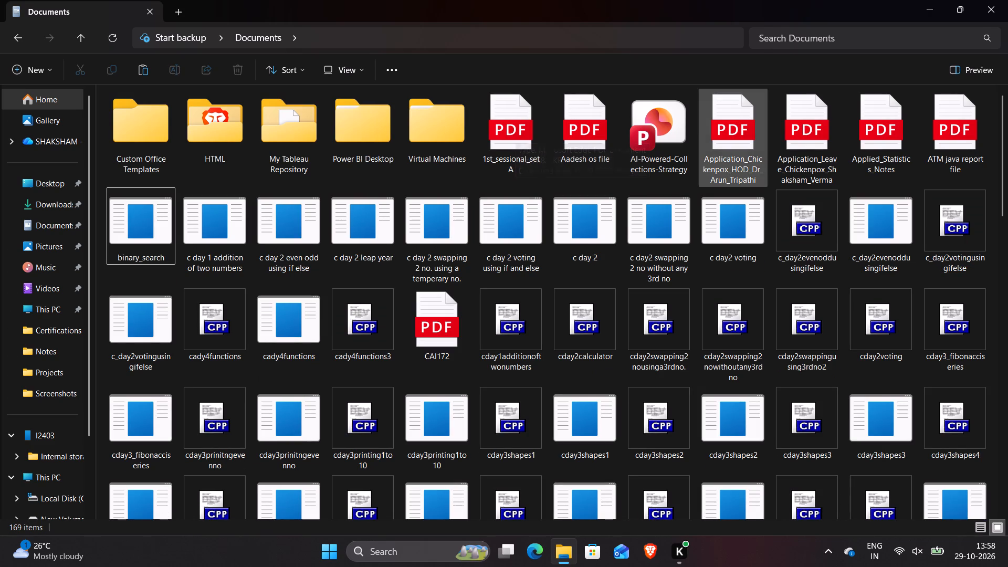
# Delete the FinalCAILabFile Word document and the FinalCAILabFile PowerPoint presentation from Documents.
pyautogui.keyDown('ctrl'); pyautogui.scroll(-8, 446, 328); pyautogui.keyUp('ctrl')
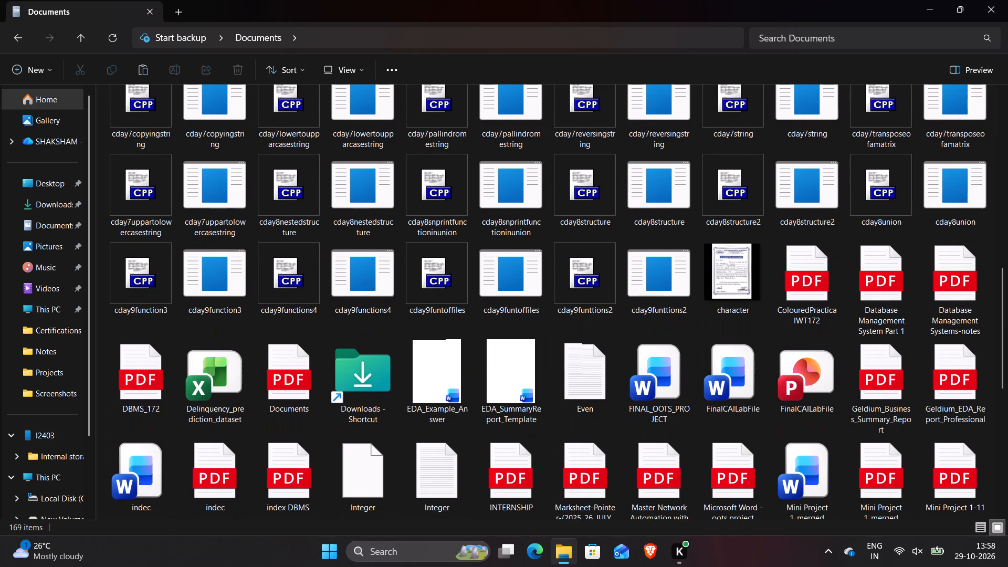
pyautogui.keyDown('ctrl'); pyautogui.scroll(-1, 610, 405); pyautogui.keyUp('ctrl')
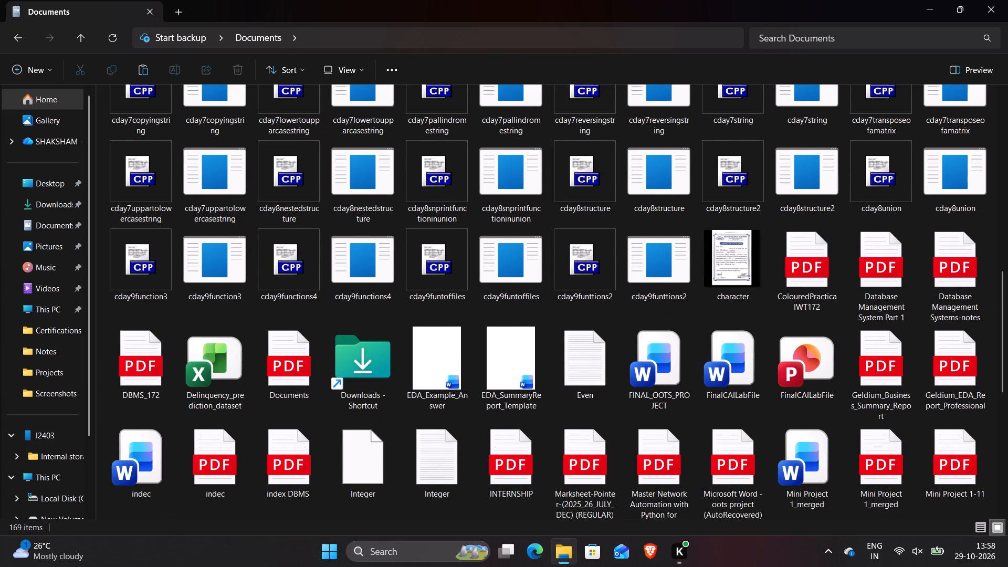
pyautogui.keyDown('ctrl'); pyautogui.rightClick(729, 357); pyautogui.keyUp('ctrl')
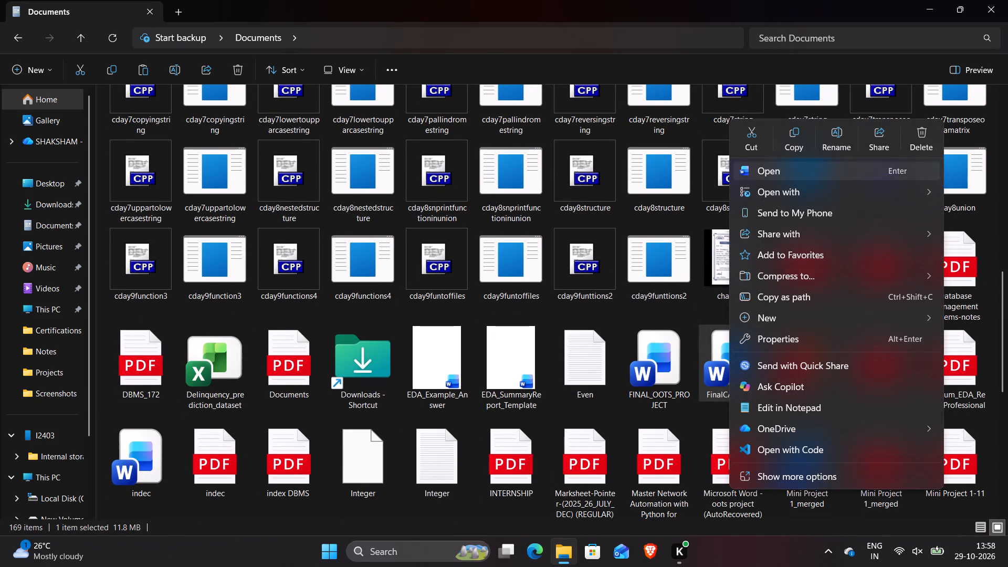
pyautogui.keyDown('ctrl'); pyautogui.click(925, 124); pyautogui.keyUp('ctrl')
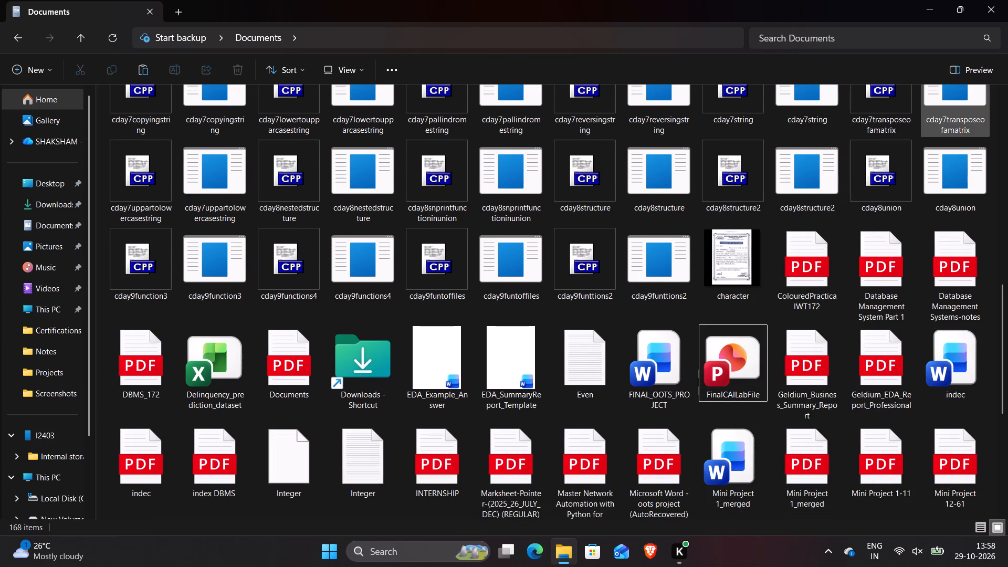
pyautogui.keyDown('ctrl'); pyautogui.rightClick(736, 372); pyautogui.keyUp('ctrl')
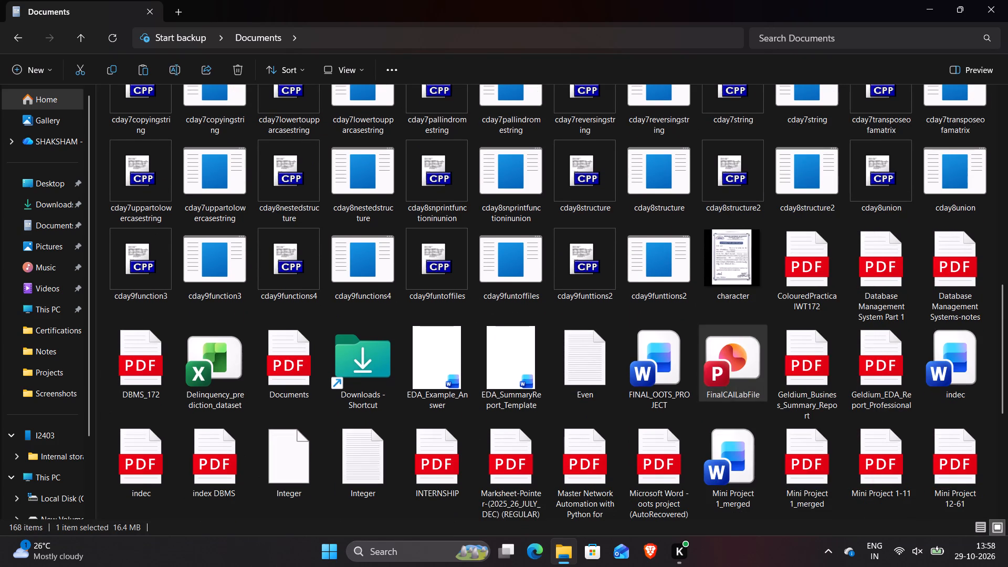
pyautogui.keyDown('ctrl'); pyautogui.click(931, 136); pyautogui.keyUp('ctrl')
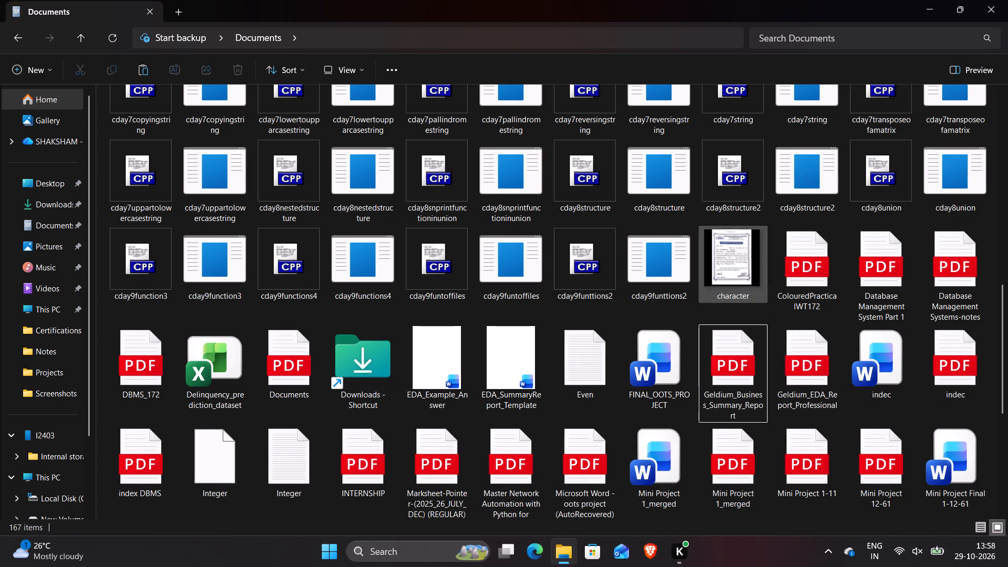
# Delete the RD Sharma Mathematics Class 10 and SCHAND PHYSICS PDFs from Documents.
pyautogui.keyDown('ctrl'); pyautogui.scroll(-5, 690, 321); pyautogui.keyUp('ctrl')
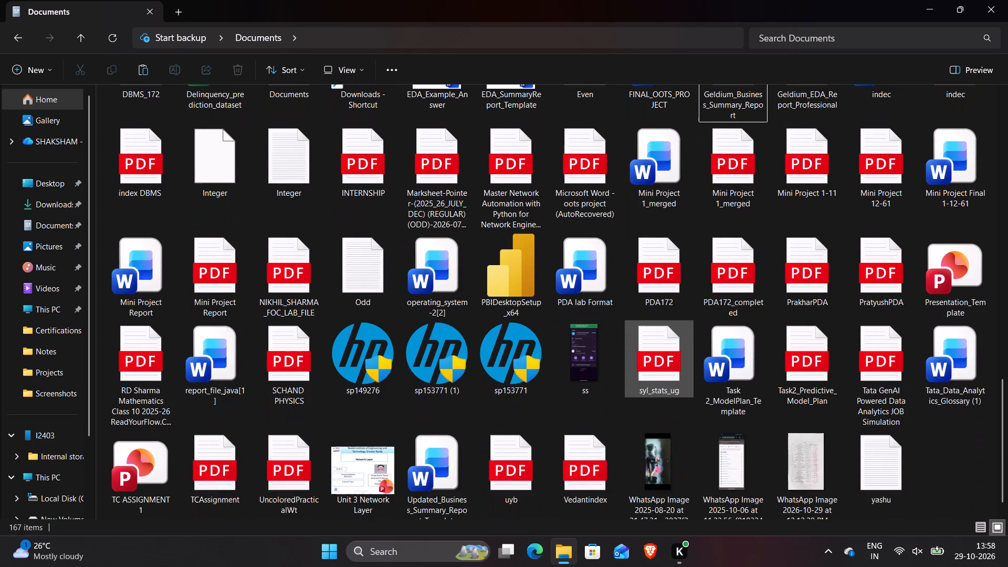
pyautogui.keyDown('ctrl'); pyautogui.scroll(-3, 690, 321); pyautogui.keyUp('ctrl')
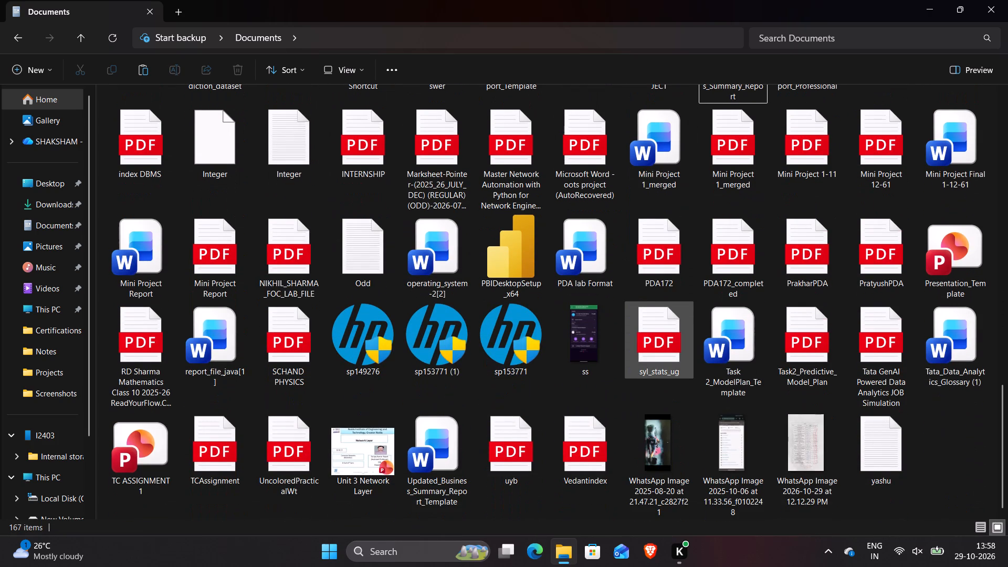
pyautogui.keyDown('ctrl'); pyautogui.rightClick(152, 317); pyautogui.keyUp('ctrl')
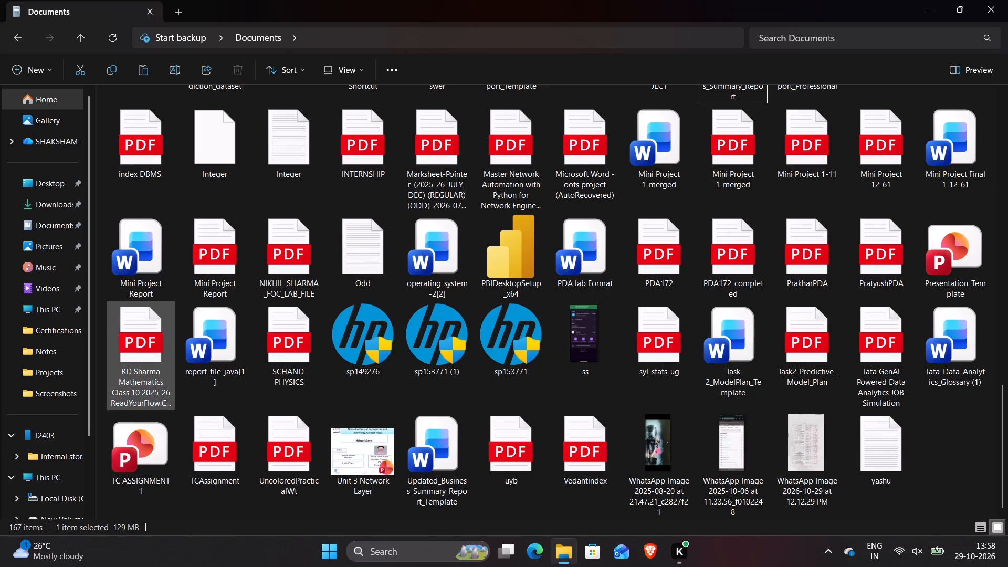
pyautogui.keyDown('ctrl'); pyautogui.click(329, 169); pyautogui.keyUp('ctrl')
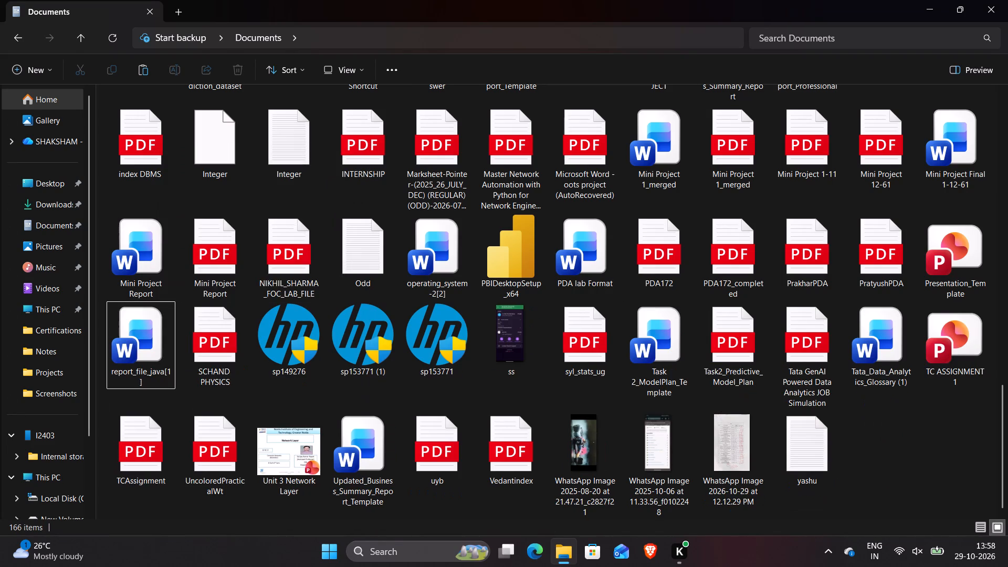
pyautogui.keyDown('ctrl'); pyautogui.rightClick(211, 327); pyautogui.keyUp('ctrl')
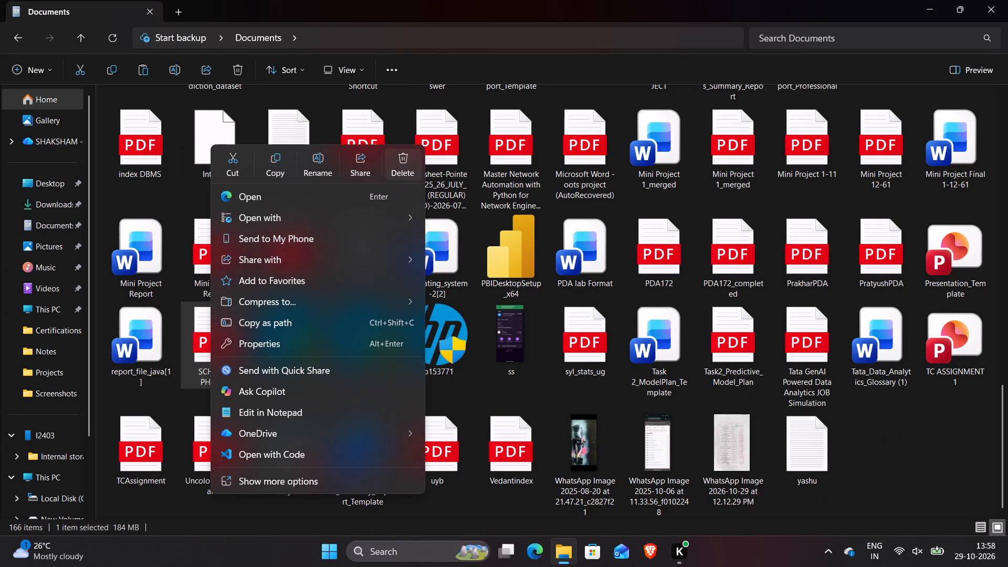
pyautogui.keyDown('ctrl'); pyautogui.click(399, 175); pyautogui.keyUp('ctrl')
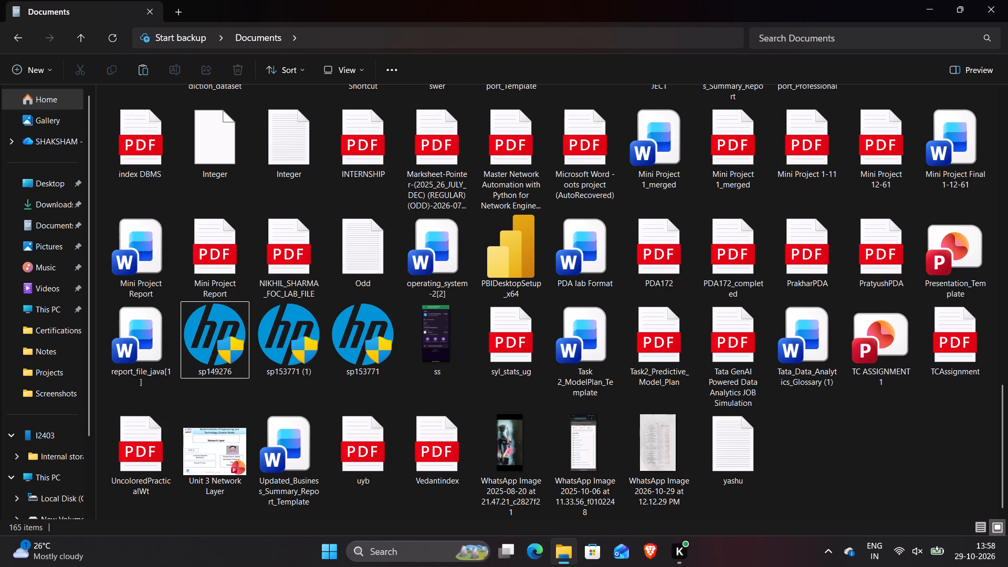
# Open the PDA172_completed PDF from Documents to check its content, and close it.
pyautogui.keyDown('ctrl'); pyautogui.doubleClick(728, 235); pyautogui.keyUp('ctrl')
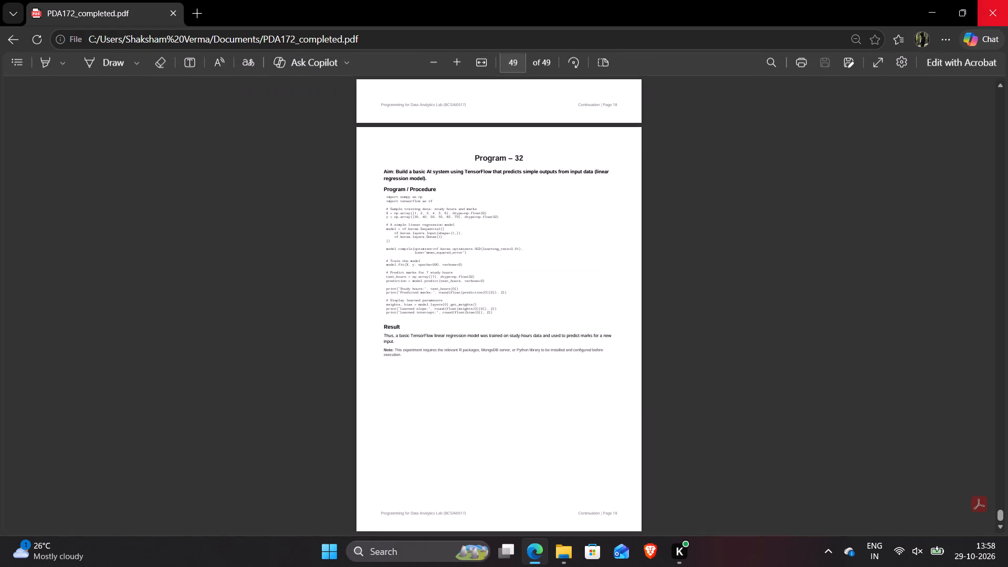
pyautogui.keyDown('ctrl'); pyautogui.click(1007, 1); pyautogui.keyUp('ctrl')
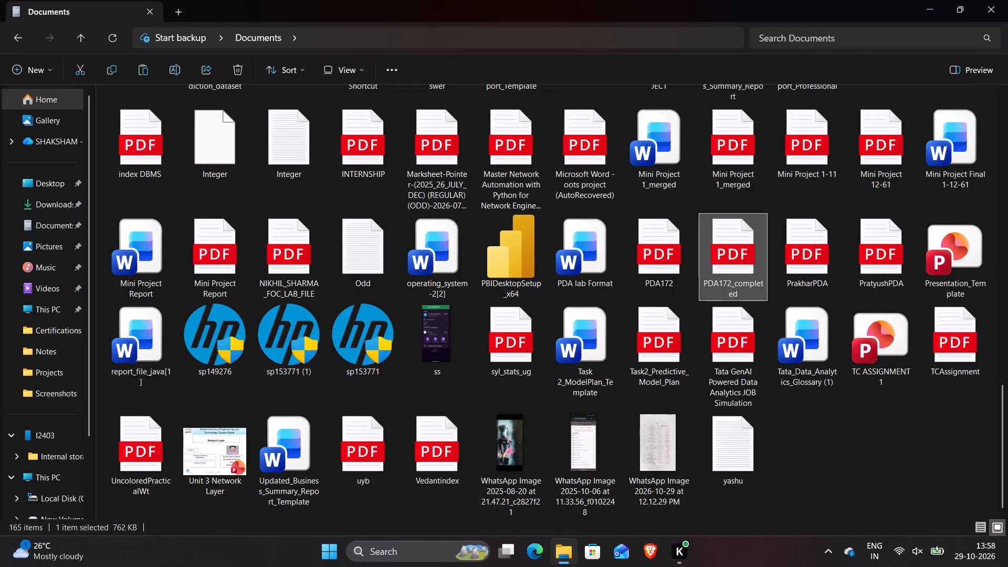
# Delete the PrakharPDA and PratyushPDA PDFs together from Documents.
pyautogui.keyDown('ctrl'); pyautogui.moveTo(779, 204); pyautogui.dragTo(909, 246); pyautogui.keyUp('ctrl')
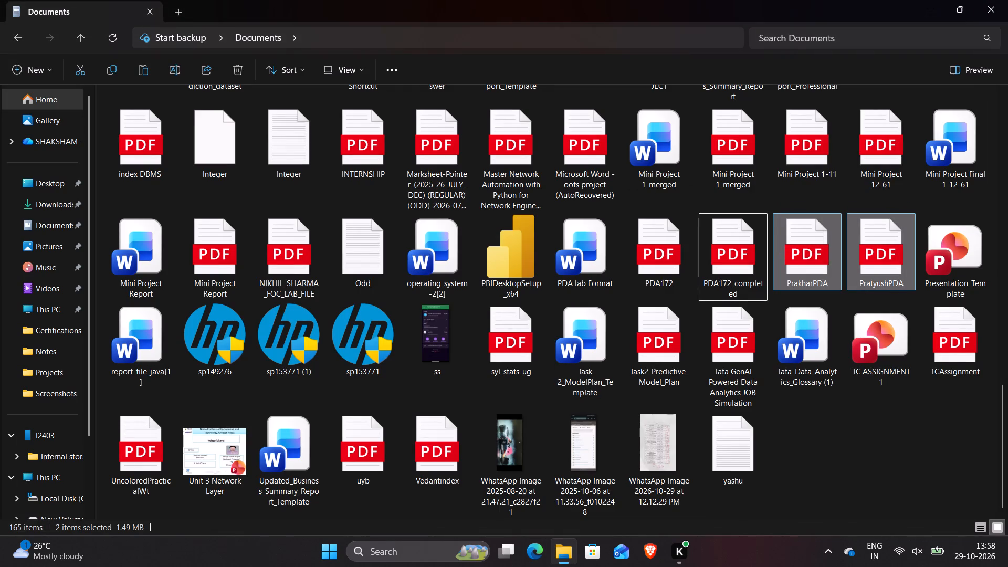
pyautogui.keyDown('ctrl'); pyautogui.click(238, 66); pyautogui.keyUp('ctrl')
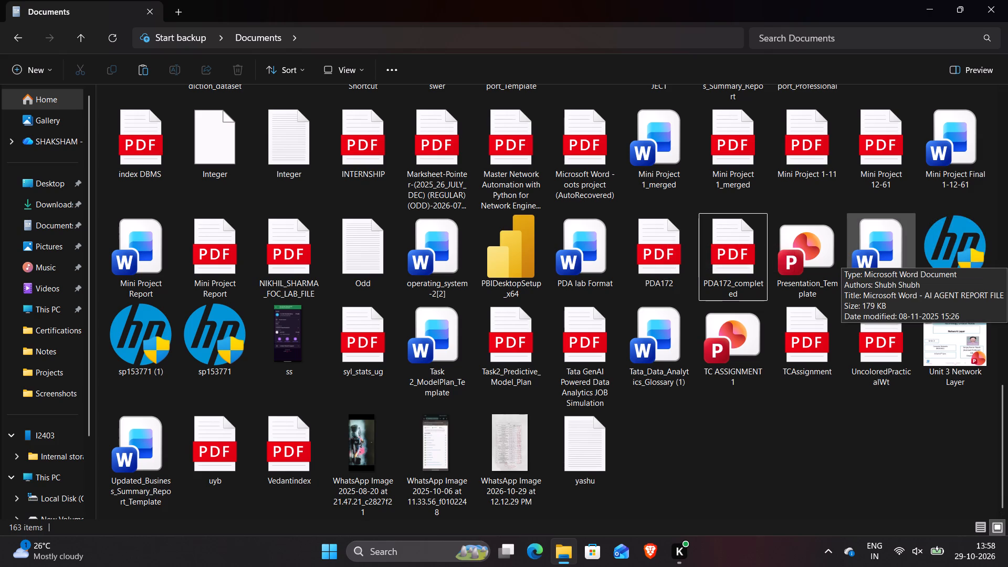
pyautogui.keyDown('ctrl'); pyautogui.scroll(12, 755, 295); pyautogui.keyUp('ctrl')
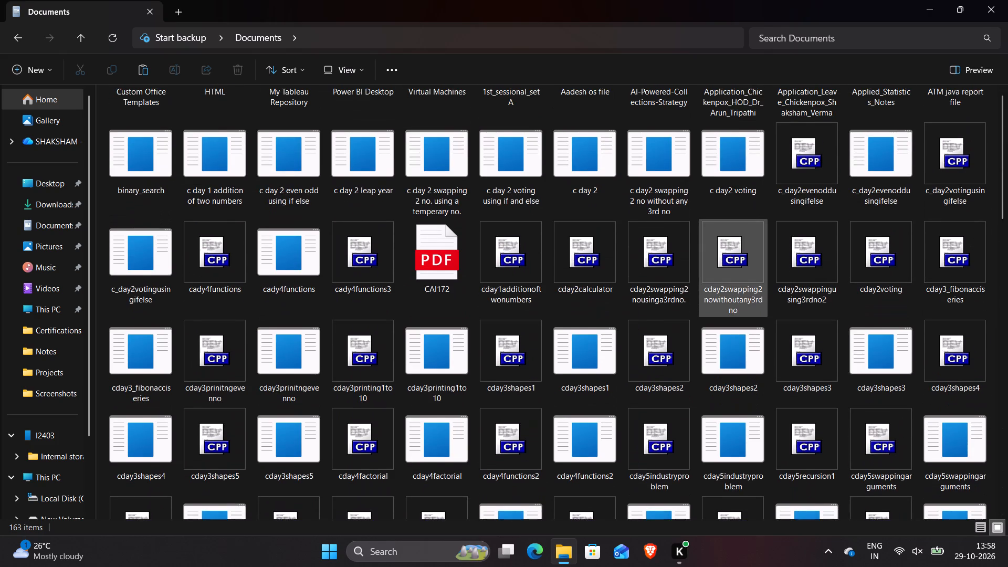
pyautogui.keyDown('ctrl'); pyautogui.scroll(4, 755, 295); pyautogui.keyUp('ctrl')
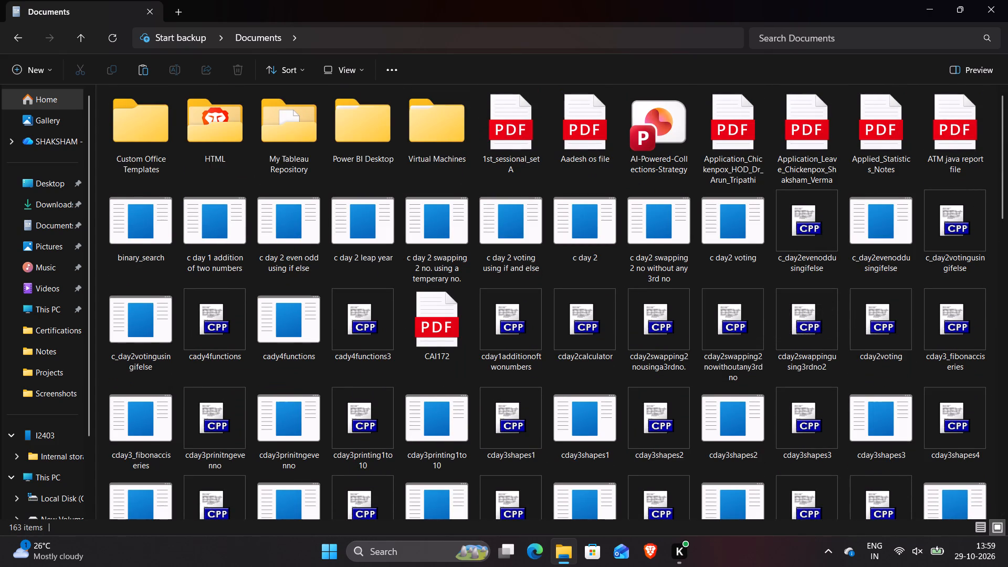
pyautogui.keyDown('ctrl'); pyautogui.doubleClick(53, 292); pyautogui.keyUp('ctrl')
pyautogui.keyDown('ctrl'); pyautogui.doubleClick(280, 128); pyautogui.keyUp('ctrl')
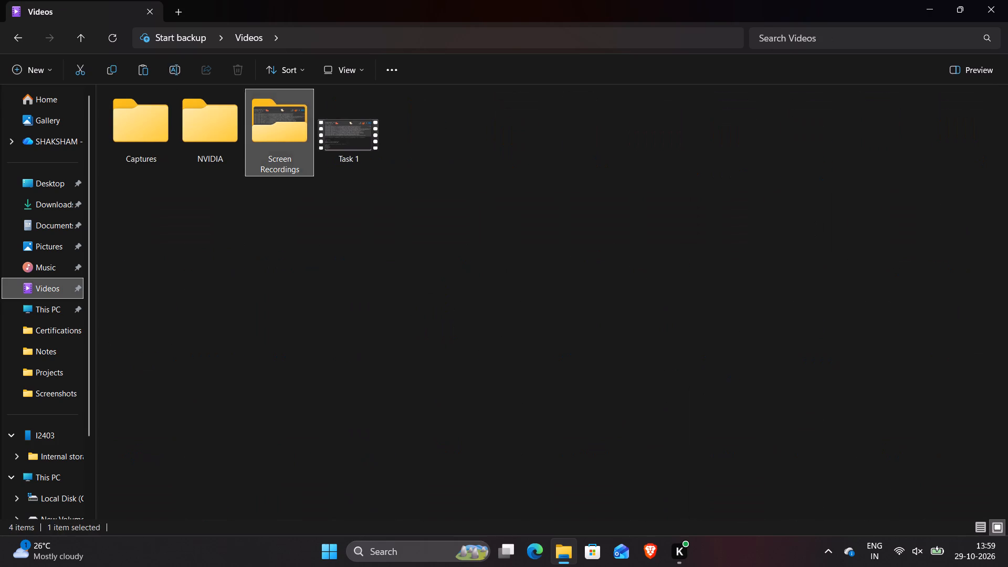
pyautogui.keyDown('ctrl'); pyautogui.doubleClick(155, 157); pyautogui.keyUp('ctrl')
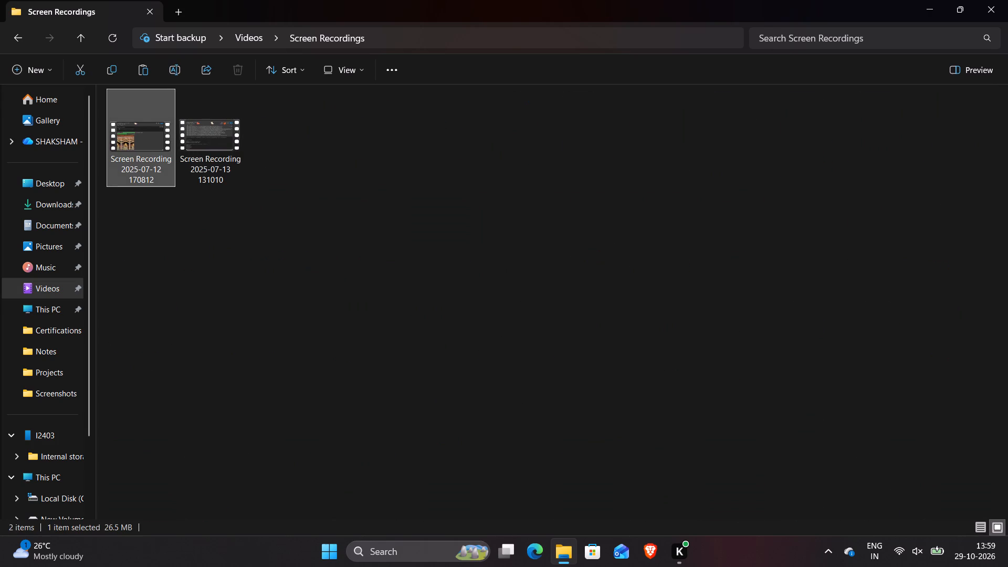
pyautogui.keyDown('ctrl'); pyautogui.click(522, 276); pyautogui.keyUp('ctrl')
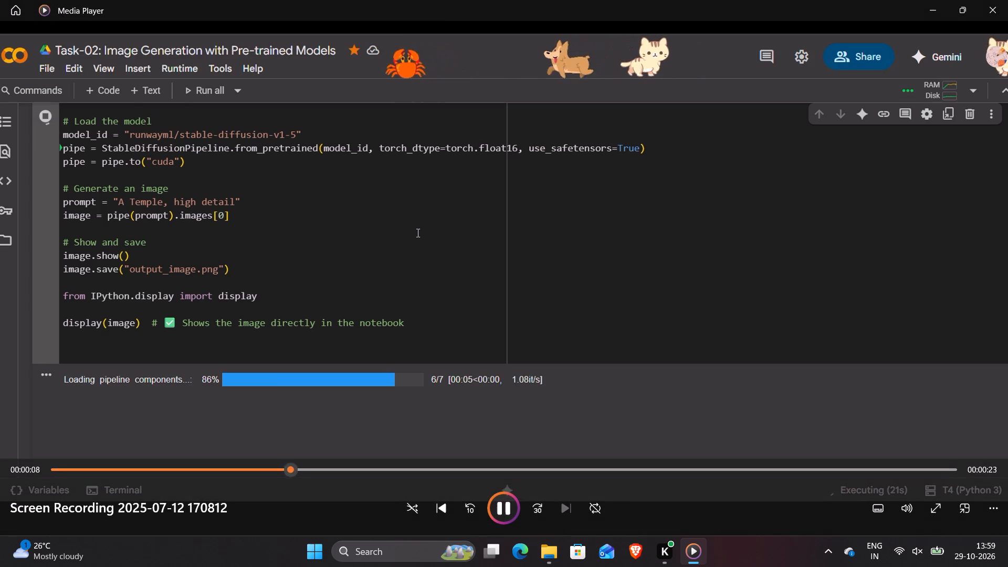
pyautogui.keyDown('ctrl'); pyautogui.click(463, 463); pyautogui.keyUp('ctrl')
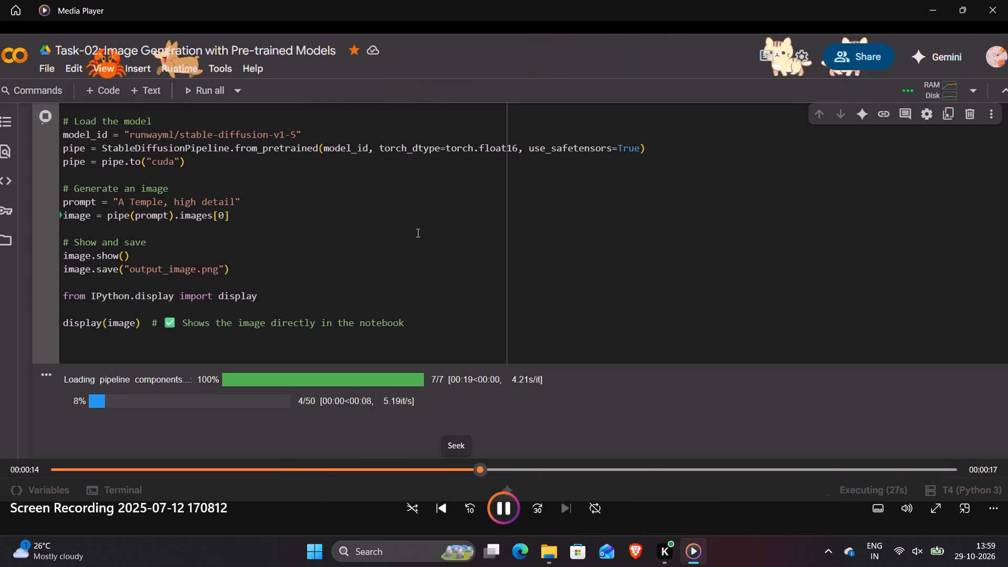
pyautogui.keyDown('ctrl'); pyautogui.click(533, 467); pyautogui.keyUp('ctrl')
pyautogui.keyDown('ctrl'); pyautogui.click(585, 468); pyautogui.keyUp('ctrl')
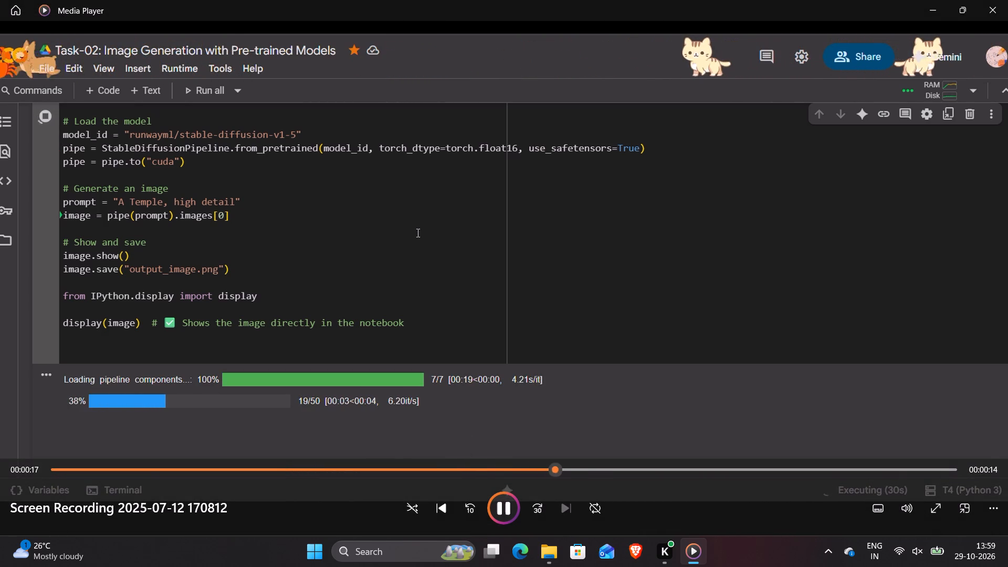
pyautogui.keyDown('ctrl'); pyautogui.click(657, 468); pyautogui.keyUp('ctrl')
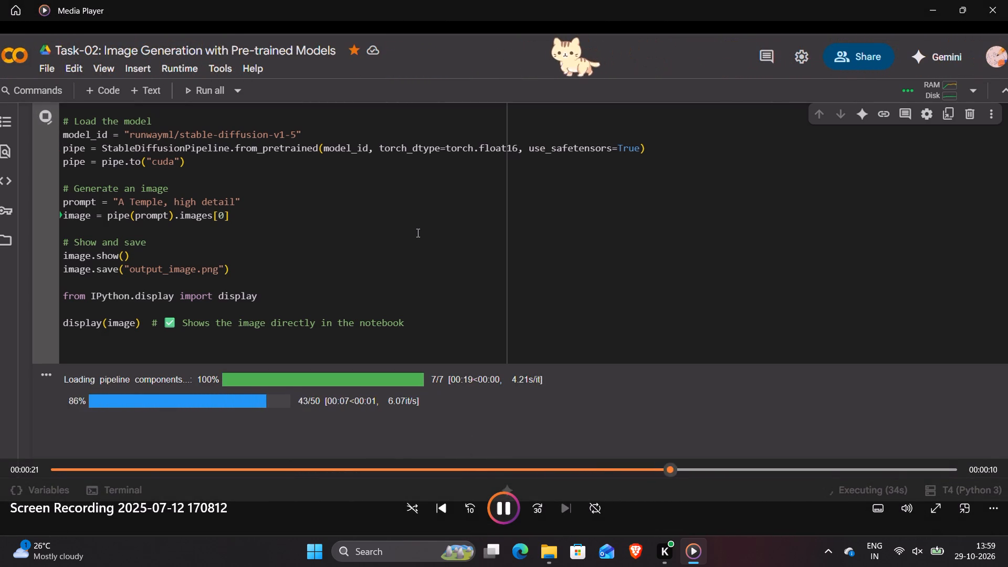
pyautogui.keyDown('ctrl'); pyautogui.click(751, 469); pyautogui.keyUp('ctrl')
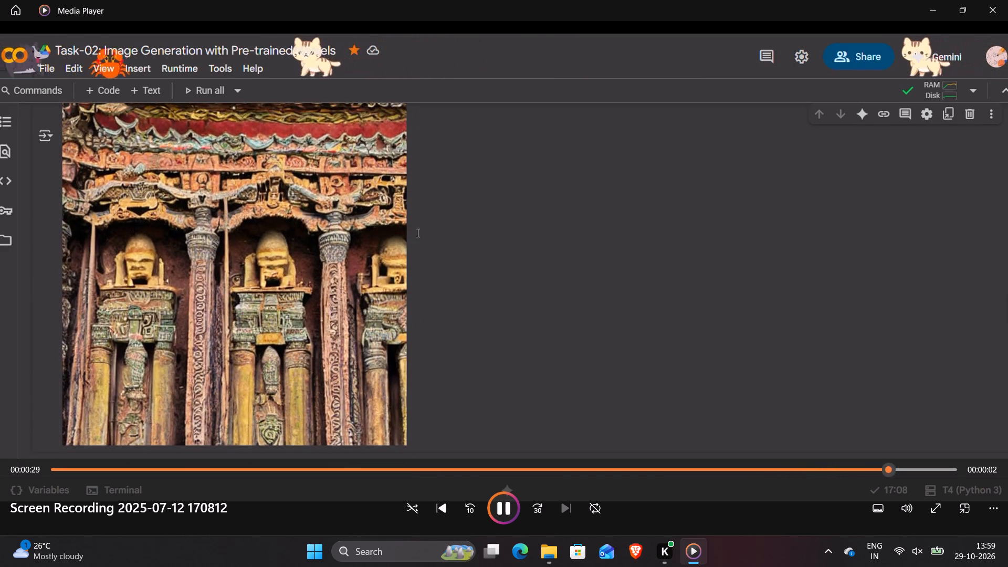
pyautogui.keyDown('ctrl'); pyautogui.hscroll(5, 668, 286); pyautogui.keyUp('ctrl')
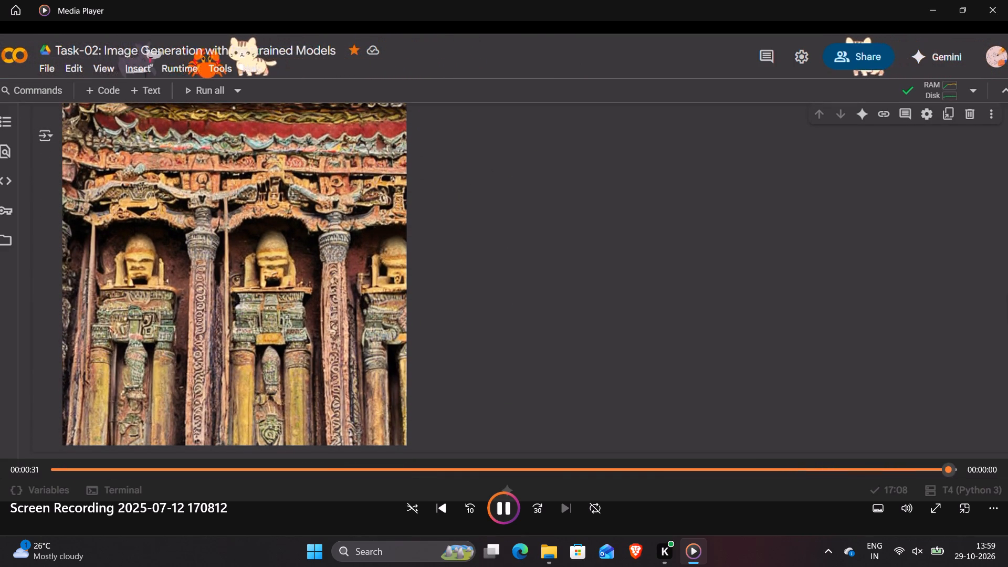
pyautogui.keyDown('ctrl'); pyautogui.hscroll(6, 603, 137); pyautogui.keyUp('ctrl')
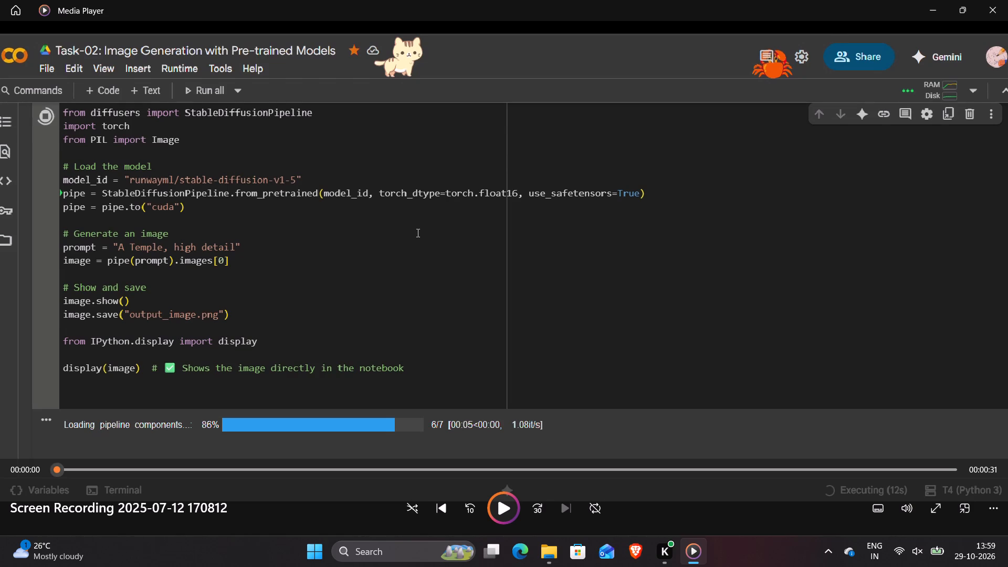
pyautogui.keyDown('ctrl'); pyautogui.click(1001, 4); pyautogui.keyUp('ctrl')
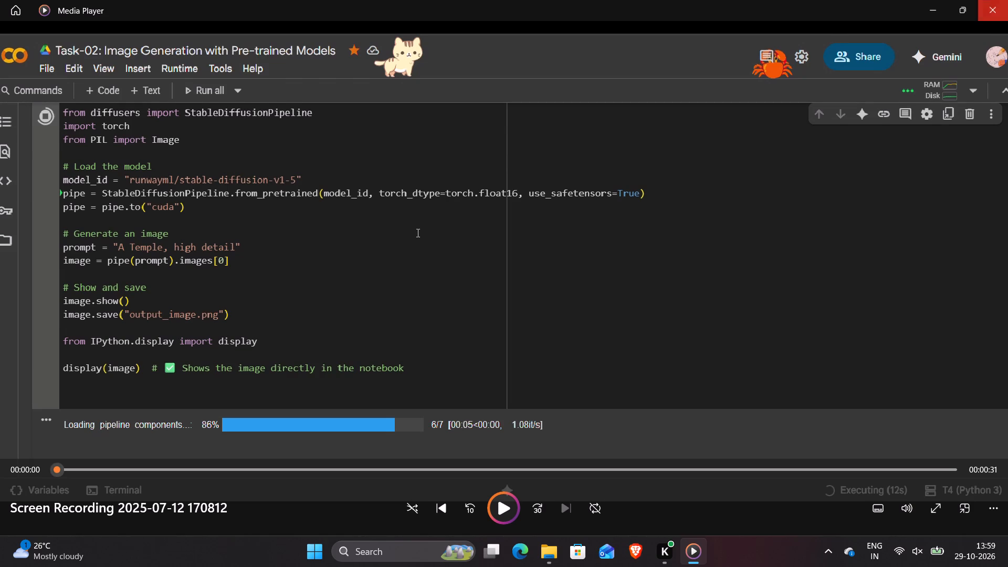
pyautogui.keyDown('ctrl'); pyautogui.doubleClick(197, 129); pyautogui.keyUp('ctrl')
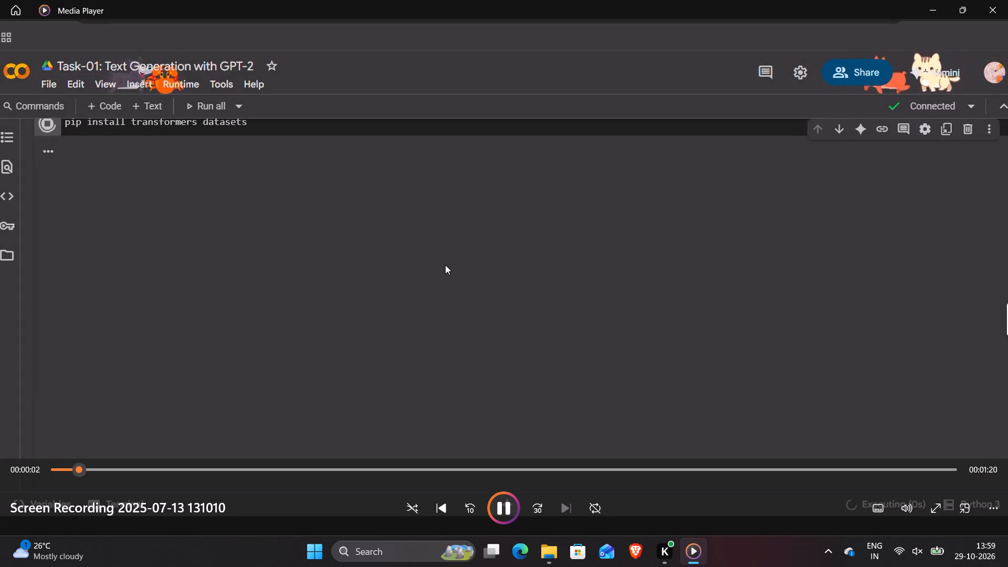
pyautogui.press('Right')
pyautogui.press('Right')
pyautogui.press('Right')
pyautogui.press('Right')
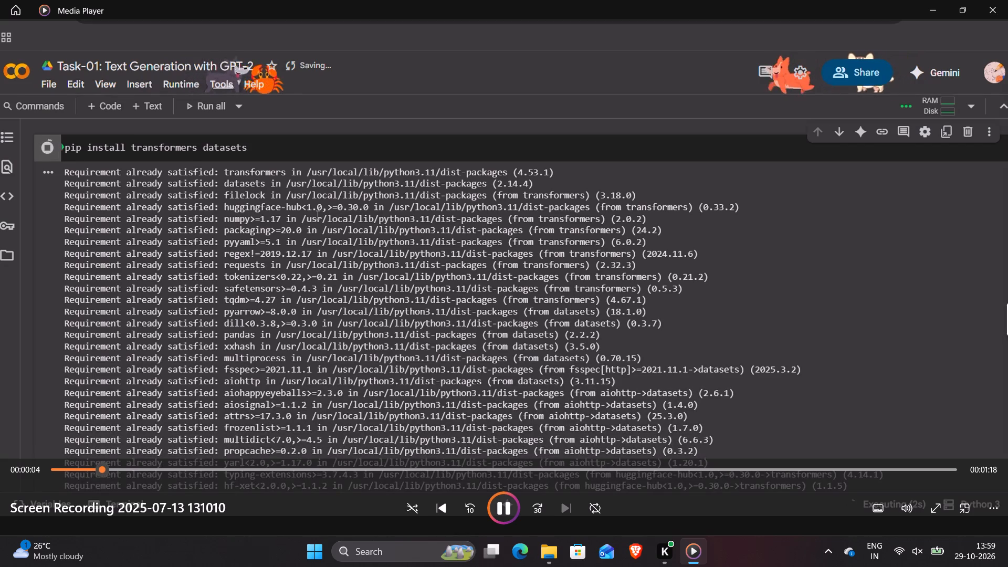
pyautogui.keyDown('ctrl'); pyautogui.click(298, 470); pyautogui.keyUp('ctrl')
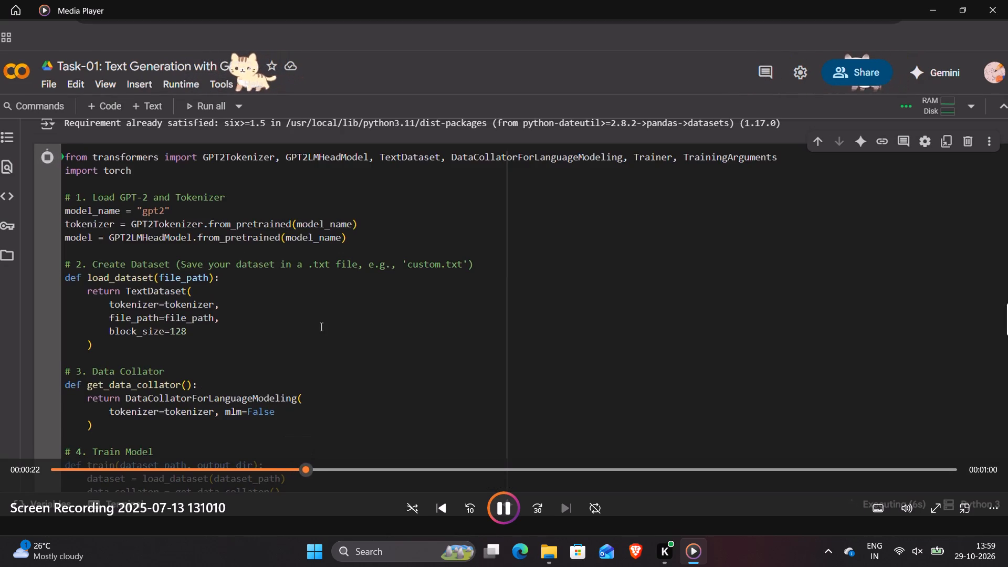
pyautogui.keyDown('ctrl'); pyautogui.click(382, 468); pyautogui.keyUp('ctrl')
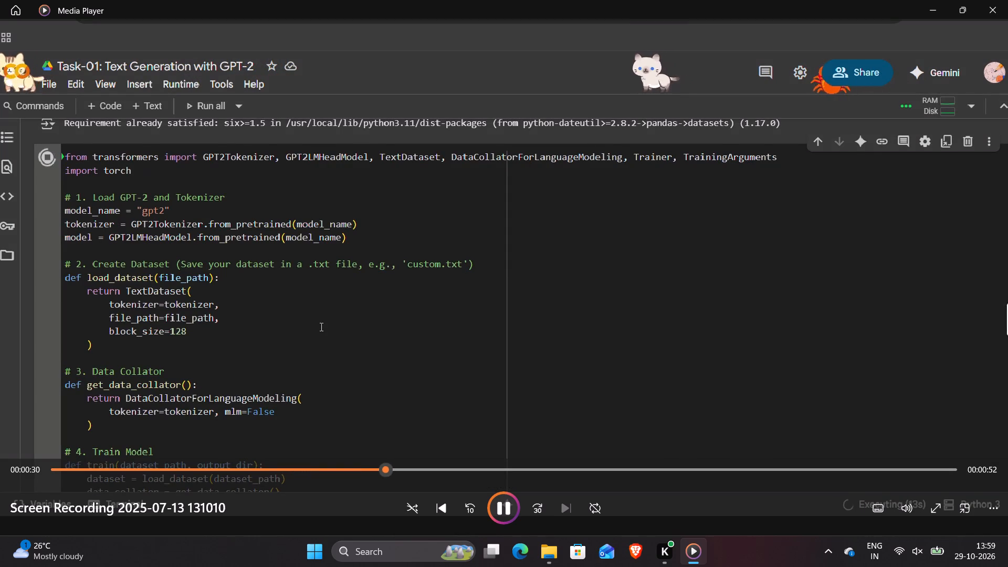
pyautogui.keyDown('ctrl'); pyautogui.click(442, 465); pyautogui.keyUp('ctrl')
pyautogui.keyDown('ctrl'); pyautogui.click(512, 474); pyautogui.keyUp('ctrl')
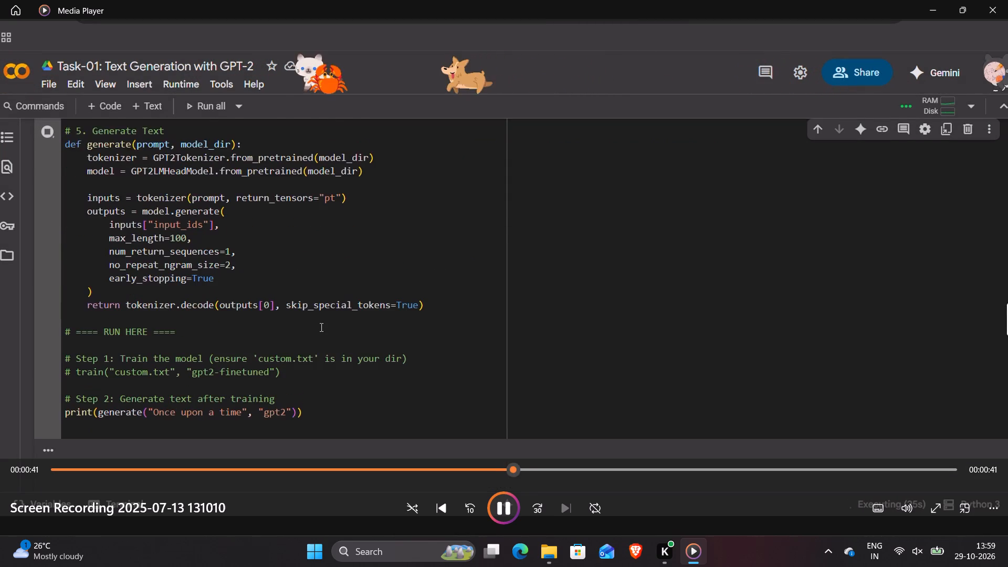
pyautogui.keyDown('ctrl'); pyautogui.click(584, 471); pyautogui.keyUp('ctrl')
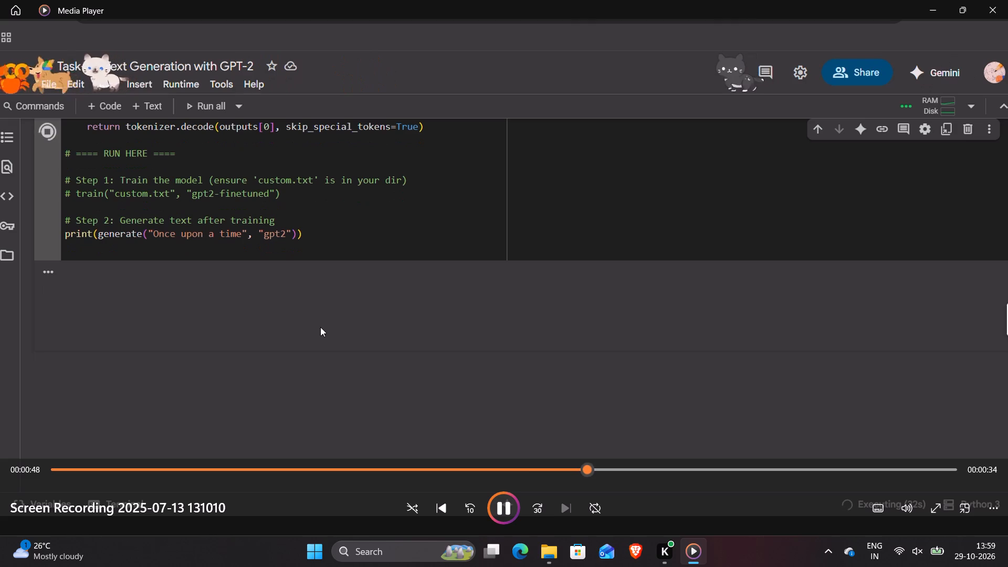
pyautogui.keyDown('ctrl'); pyautogui.click(669, 471); pyautogui.keyUp('ctrl')
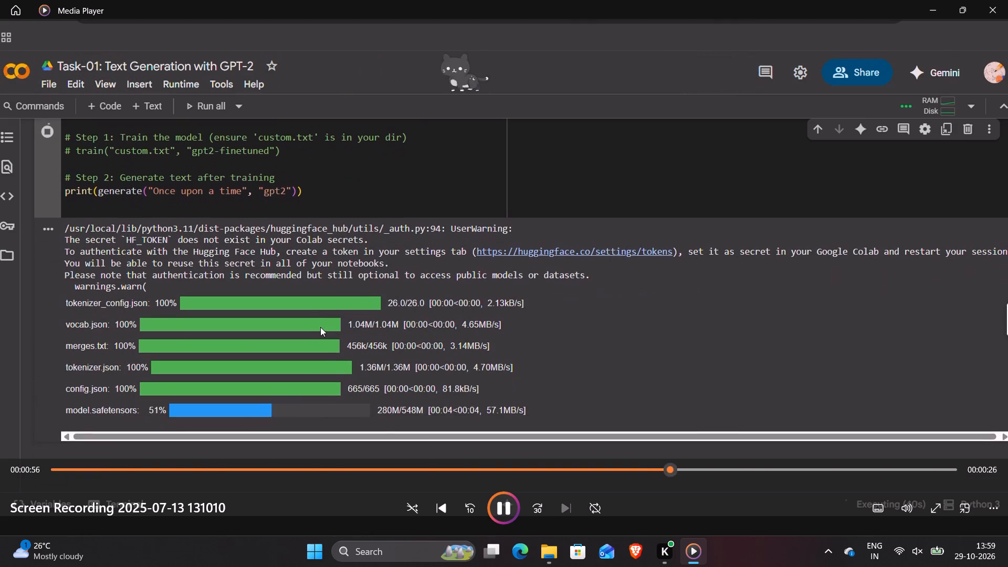
pyautogui.keyDown('ctrl'); pyautogui.click(739, 466); pyautogui.keyUp('ctrl')
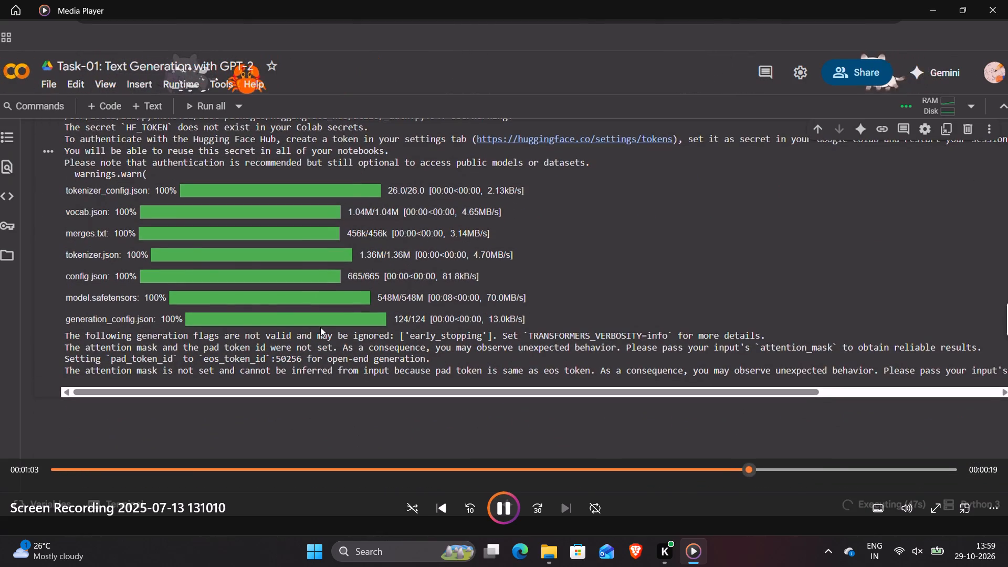
pyautogui.keyDown('ctrl'); pyautogui.click(834, 474); pyautogui.keyUp('ctrl')
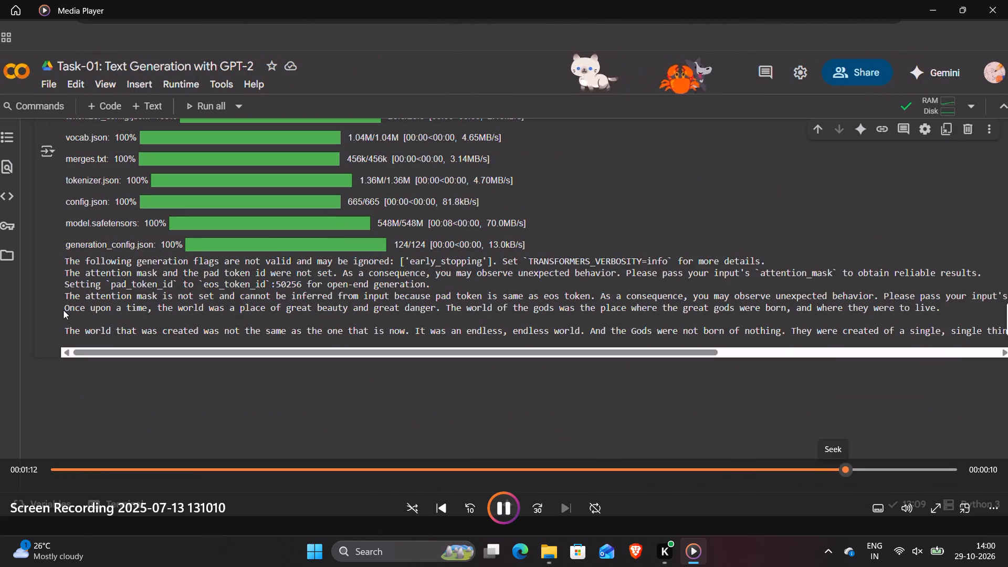
pyautogui.keyDown('ctrl'); pyautogui.click(870, 466); pyautogui.keyUp('ctrl')
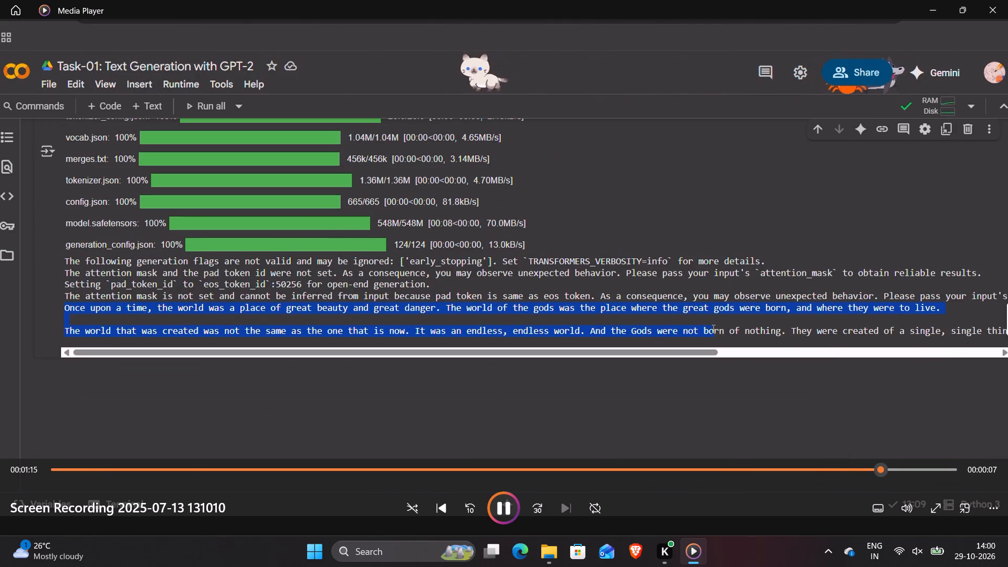
pyautogui.keyDown('ctrl'); pyautogui.click(995, 7); pyautogui.keyUp('ctrl')
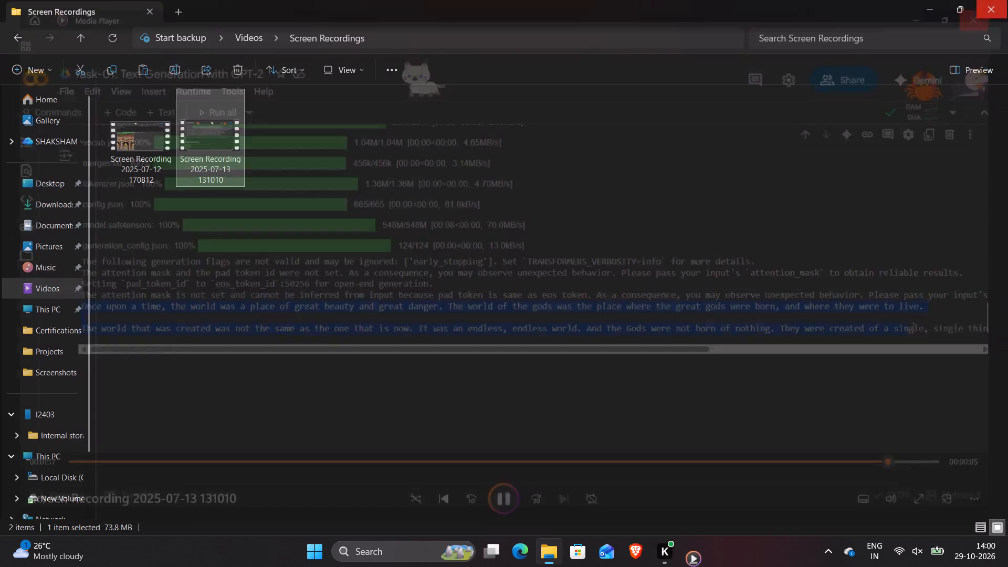
pyautogui.keyDown('ctrl'); pyautogui.hscroll(3, 638, 190); pyautogui.keyUp('ctrl')
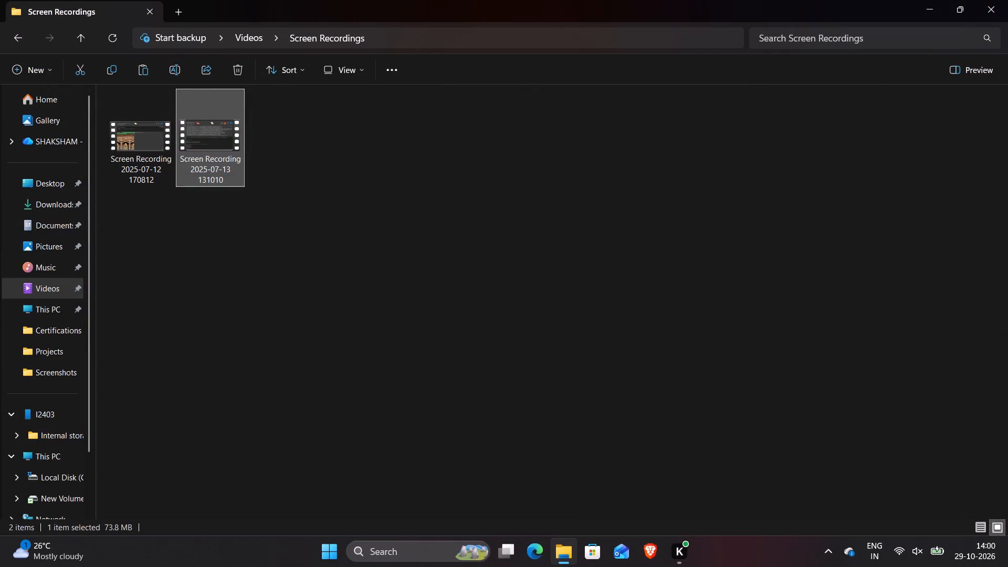
# Open the Report moocs PDF from the Certifications folder, look over the assessment report, and close it.
pyautogui.keyDown('ctrl'); pyautogui.click(68, 343); pyautogui.keyUp('ctrl')
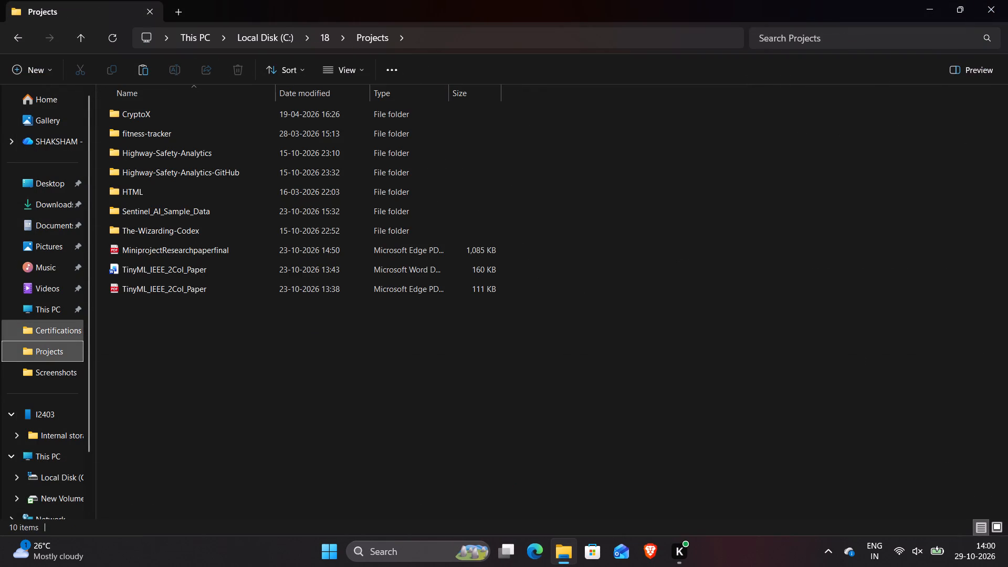
pyautogui.keyDown('ctrl'); pyautogui.click(61, 336); pyautogui.keyUp('ctrl')
pyautogui.keyDown('ctrl'); pyautogui.scroll(-6, 235, 315); pyautogui.keyUp('ctrl')
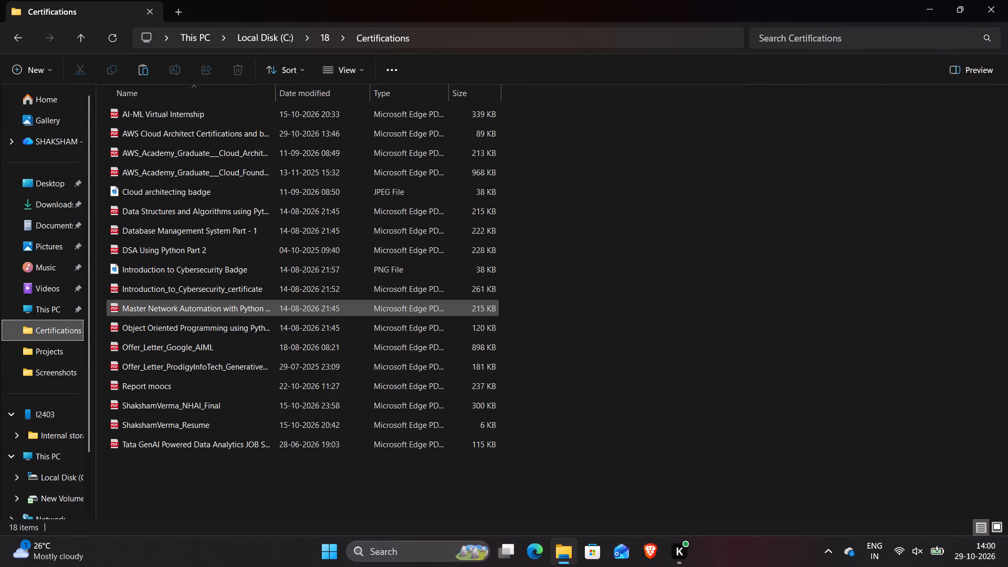
pyautogui.keyDown('ctrl'); pyautogui.doubleClick(180, 382); pyautogui.keyUp('ctrl')
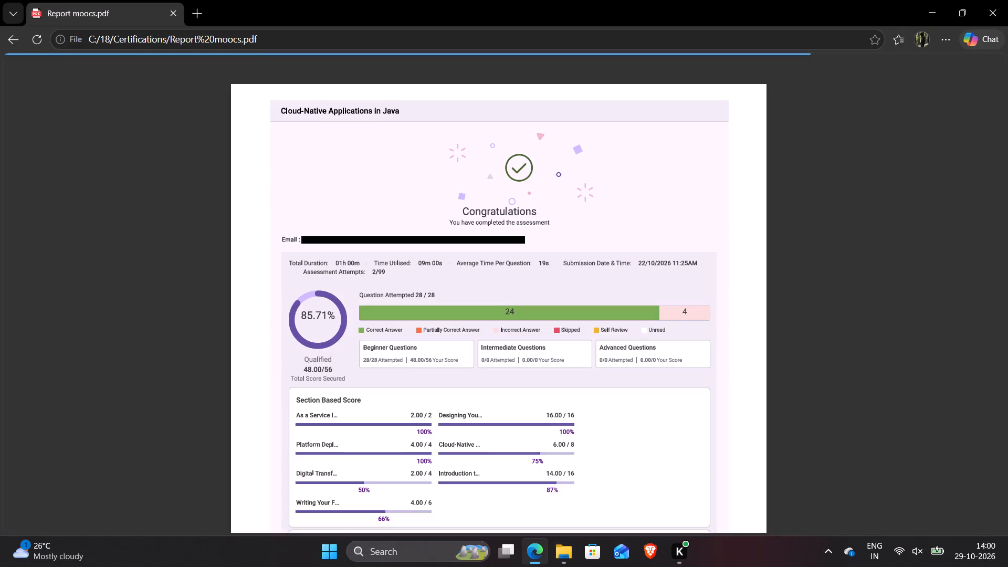
pyautogui.keyDown('ctrl'); pyautogui.scroll(-5, 354, 217); pyautogui.keyUp('ctrl')
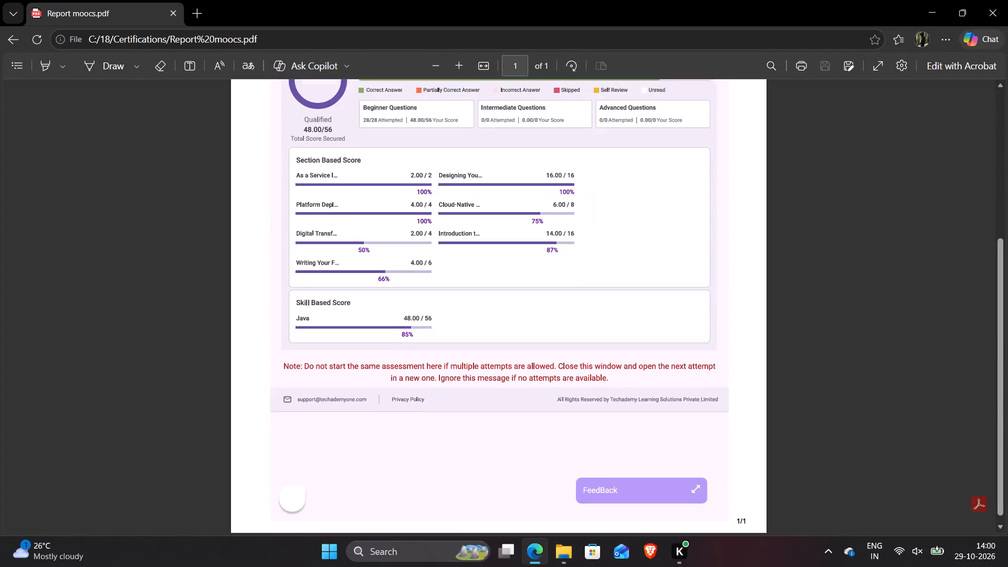
pyautogui.keyDown('ctrl'); pyautogui.scroll(5, 312, 197); pyautogui.keyUp('ctrl')
pyautogui.keyDown('ctrl'); pyautogui.click(175, 14); pyautogui.keyUp('ctrl')
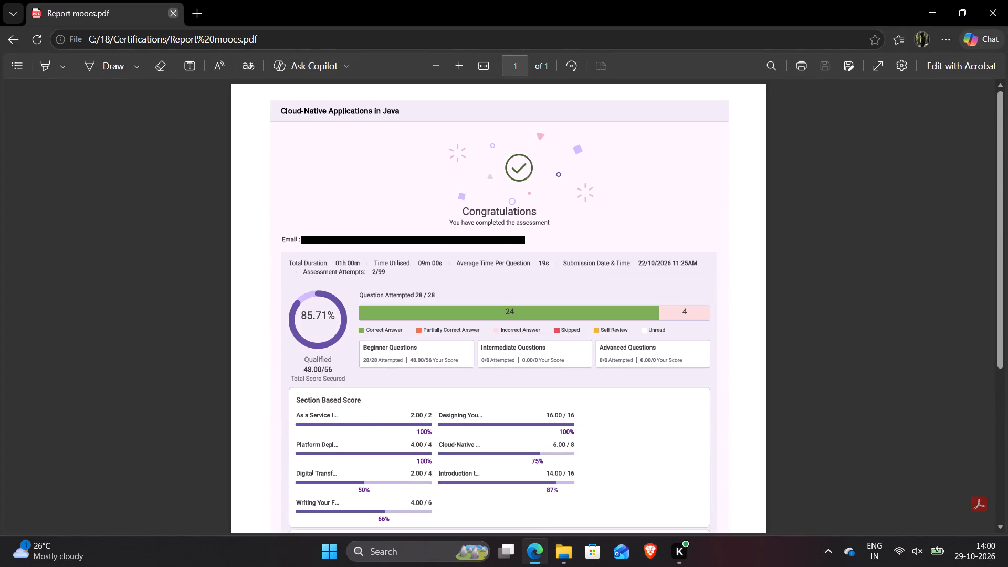